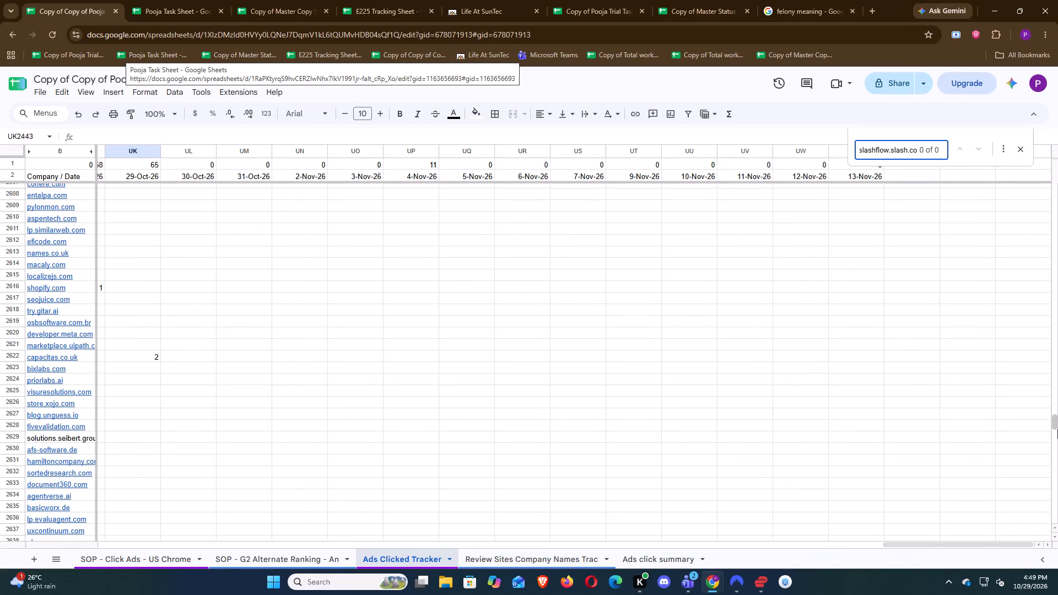
Add slashflow.slash.co in the first empty row of the Company column and enter 1 for it under 29-Oct-26.
{"action": "left_click_drag", "start_coordinate": [1057, 420], "coordinate": [1057, 432]}
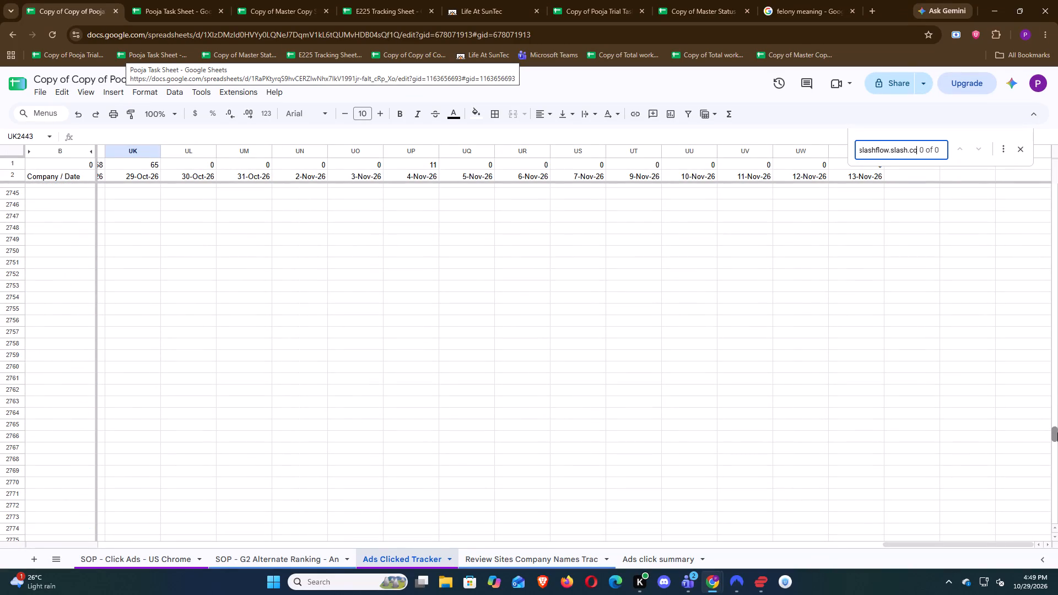
{"action": "left_click_drag", "start_coordinate": [1057, 432], "coordinate": [1057, 428]}
{"action": "scroll", "coordinate": [533, 470], "scroll_direction": "down", "scroll_amount": 6}
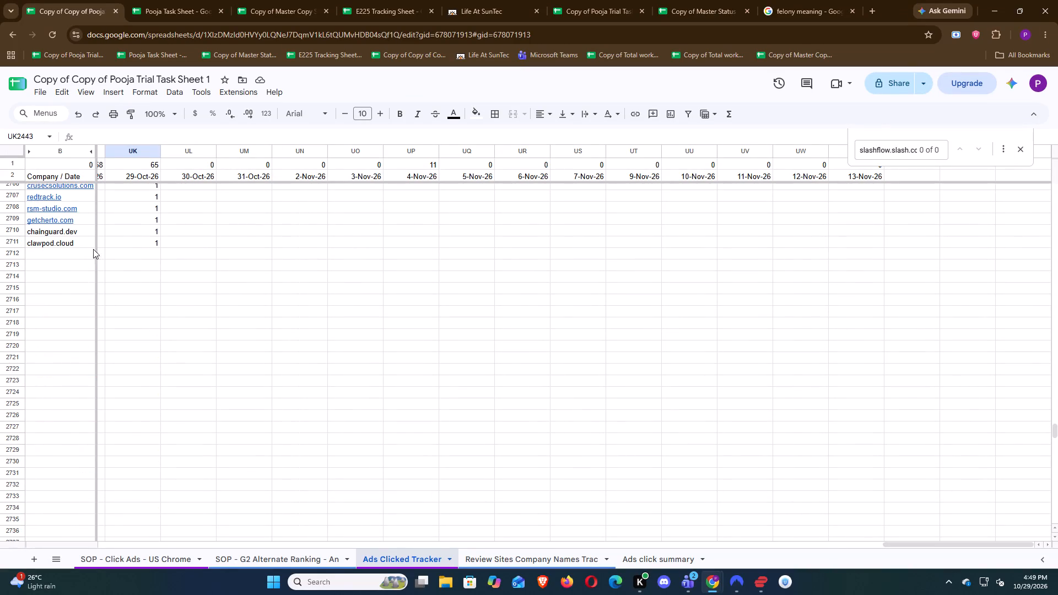
{"action": "left_click", "coordinate": [53, 199]}
{"action": "key", "text": "ctrl+v"}
{"action": "left_click", "coordinate": [142, 200]}
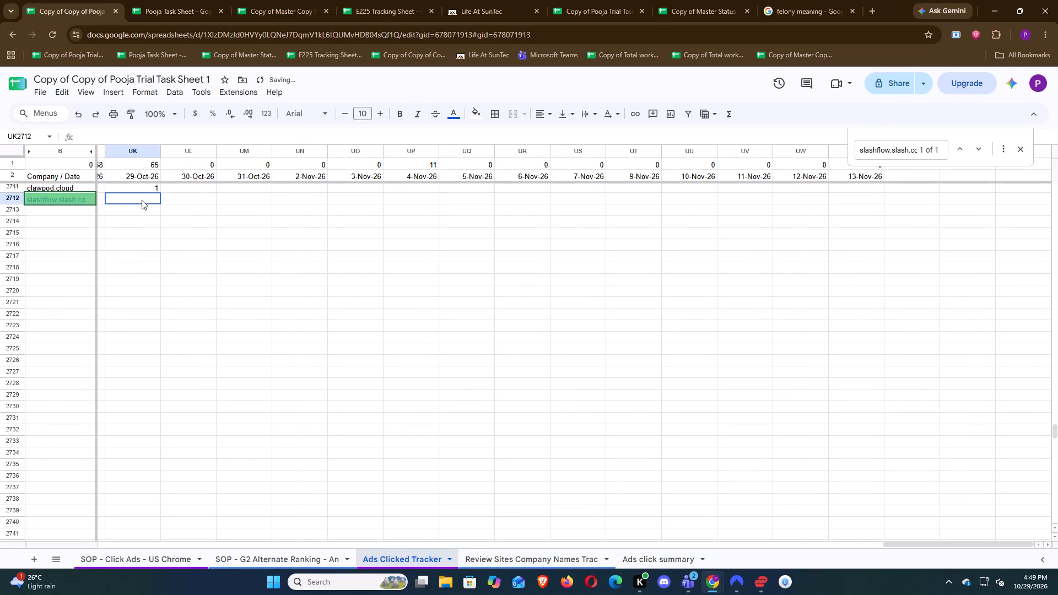
{"action": "key", "text": "1"}
{"action": "left_click", "coordinate": [300, 296]}
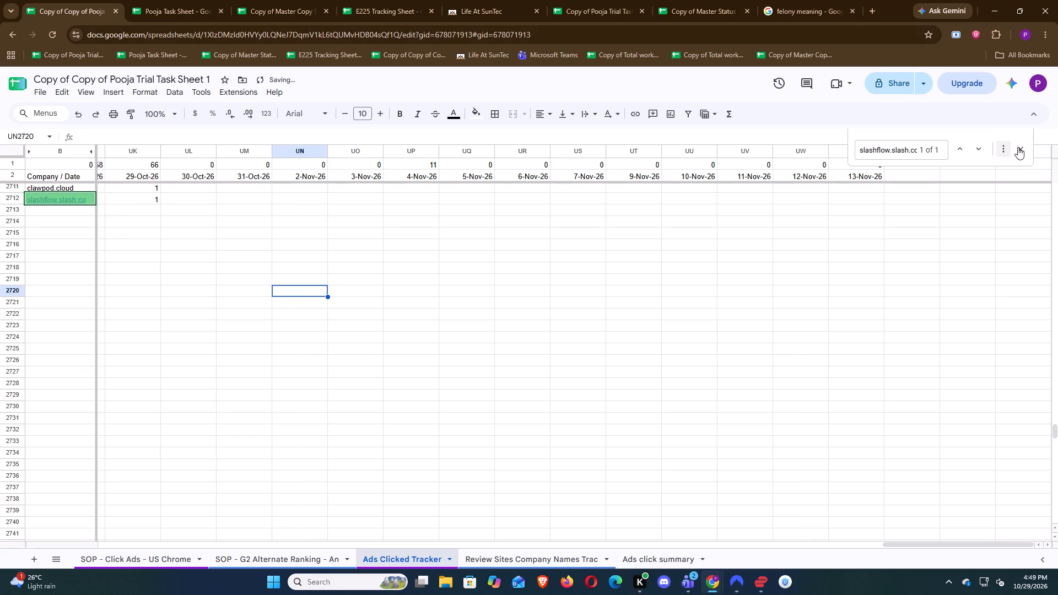
{"action": "left_click", "coordinate": [1018, 147]}
Copy the domain builder.exaspark.ai from the ExaSpark page's address in the incognito window and search the Ads Clicked Tracker for it.
{"action": "key", "text": "alt+Tab"}
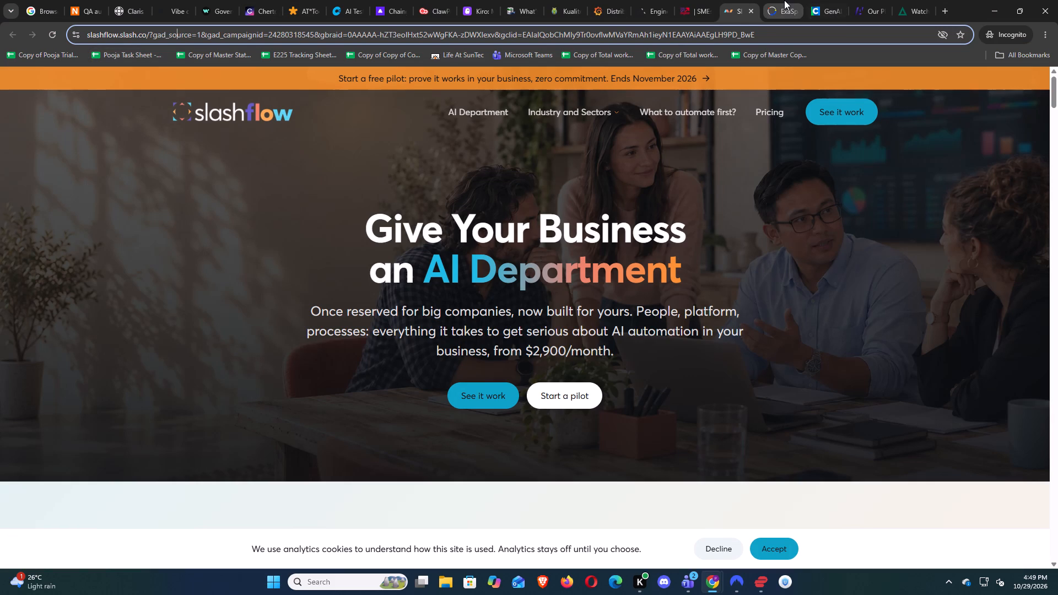
{"action": "left_click", "coordinate": [784, 0]}
{"action": "double_click", "coordinate": [95, 34]}
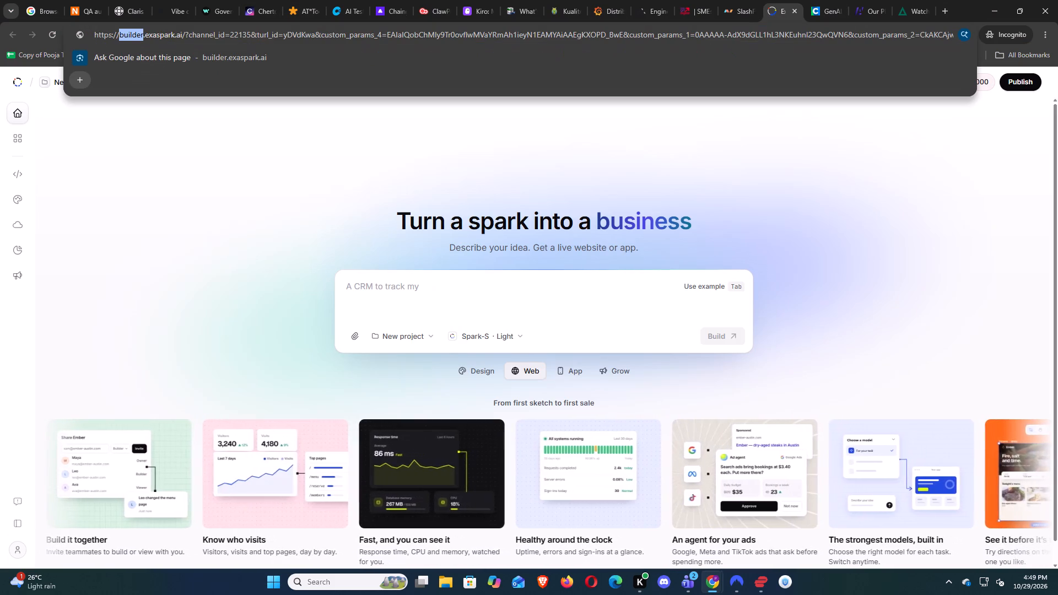
{"action": "left_click_drag", "start_coordinate": [182, 30], "coordinate": [118, 55]}
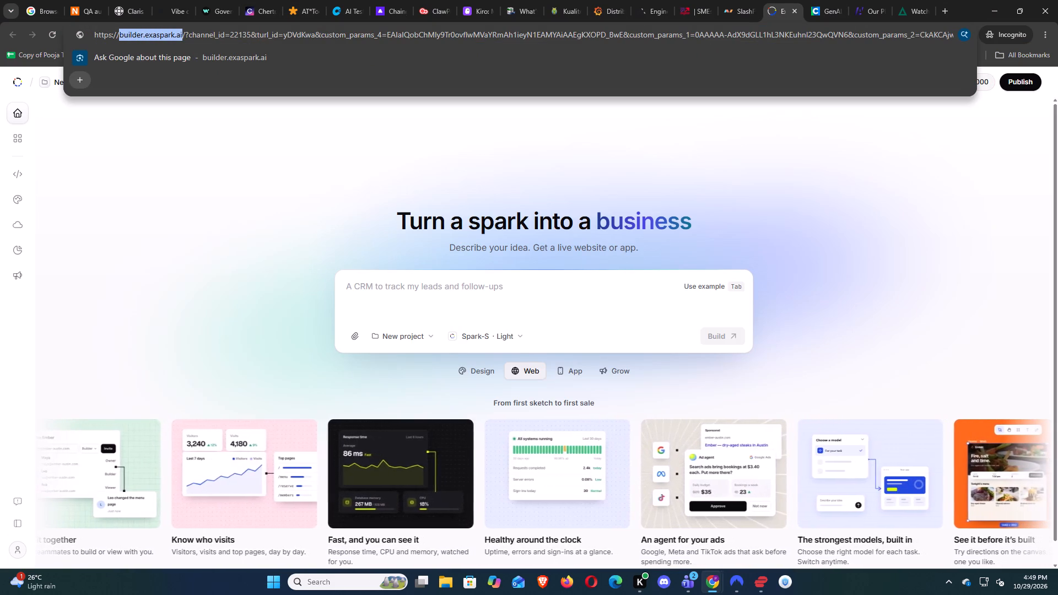
{"action": "left_click_drag", "start_coordinate": [118, 55], "coordinate": [117, 55]}
{"action": "left_click", "coordinate": [131, 40]}
{"action": "left_click", "coordinate": [182, 28]}
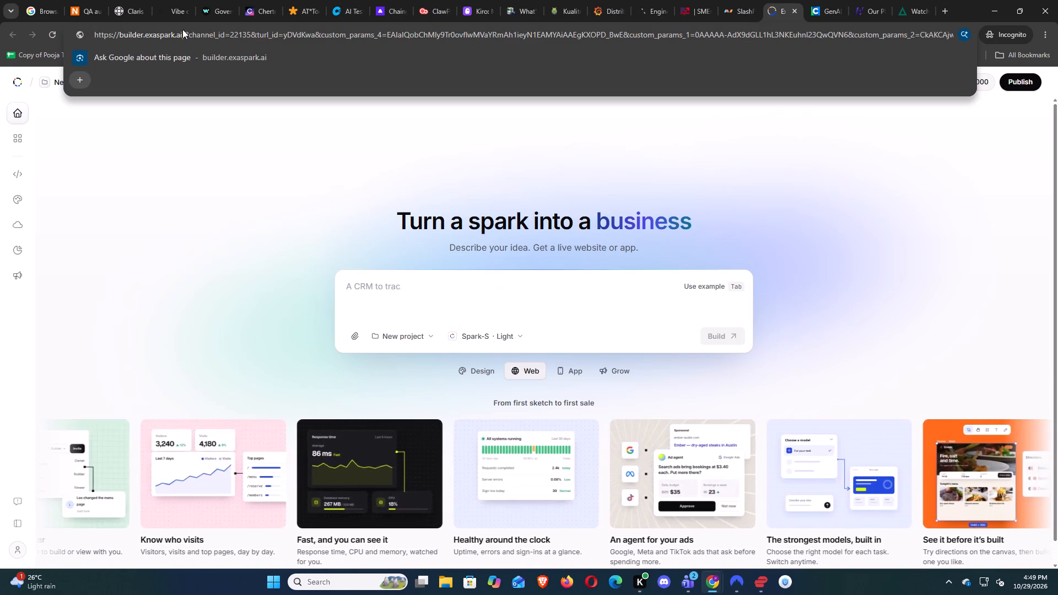
{"action": "left_click_drag", "start_coordinate": [181, 34], "coordinate": [121, 47]}
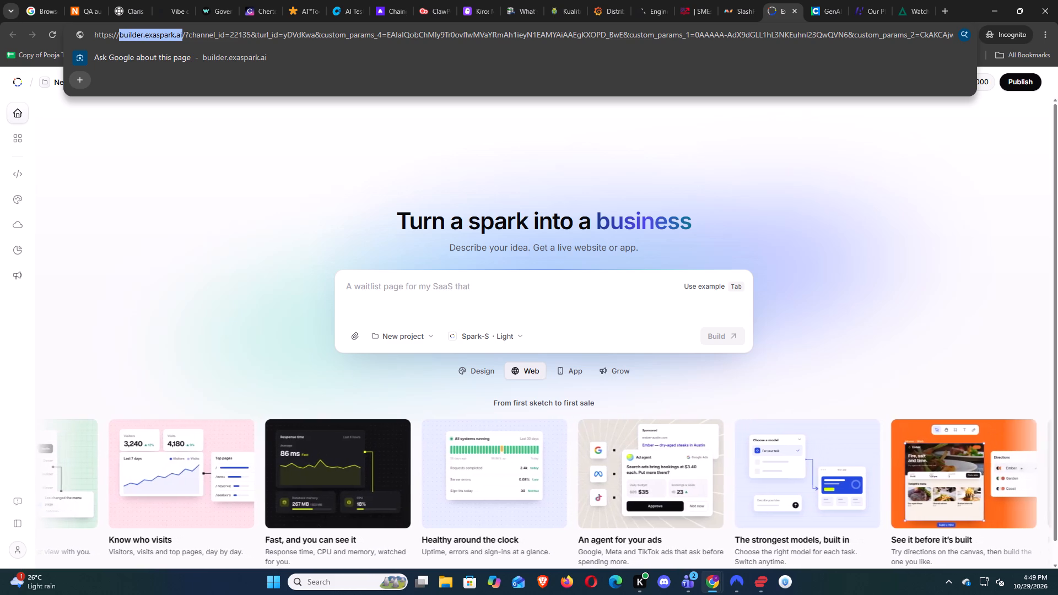
{"action": "left_click_drag", "start_coordinate": [121, 47], "coordinate": [120, 47]}
{"action": "key", "text": "ctrl+c"}
{"action": "key", "text": "alt+Tab"}
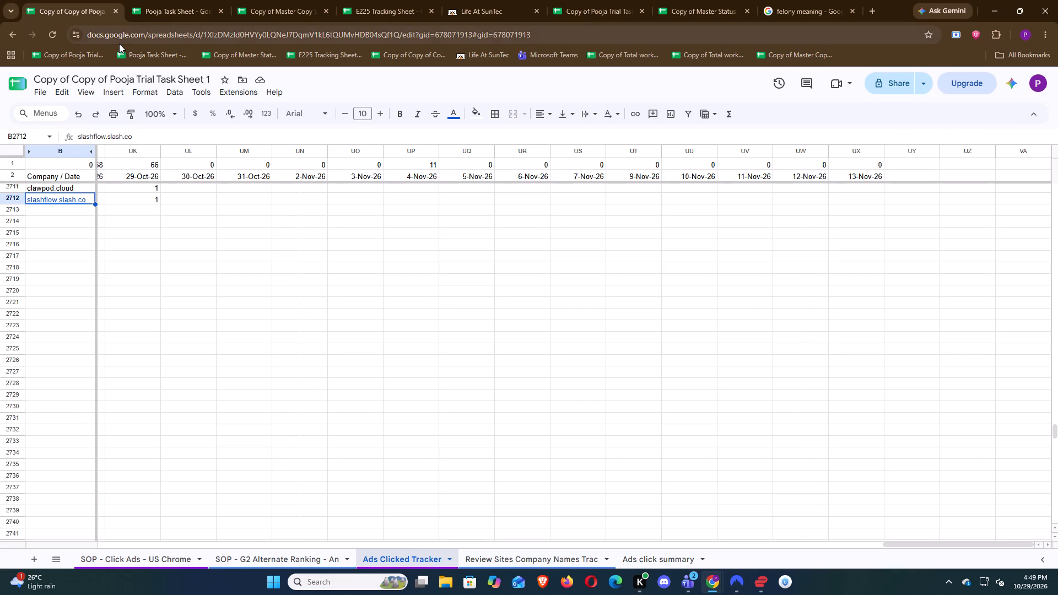
{"action": "key", "text": "ctrl+f"}
{"action": "key", "text": "ctrl+v"}
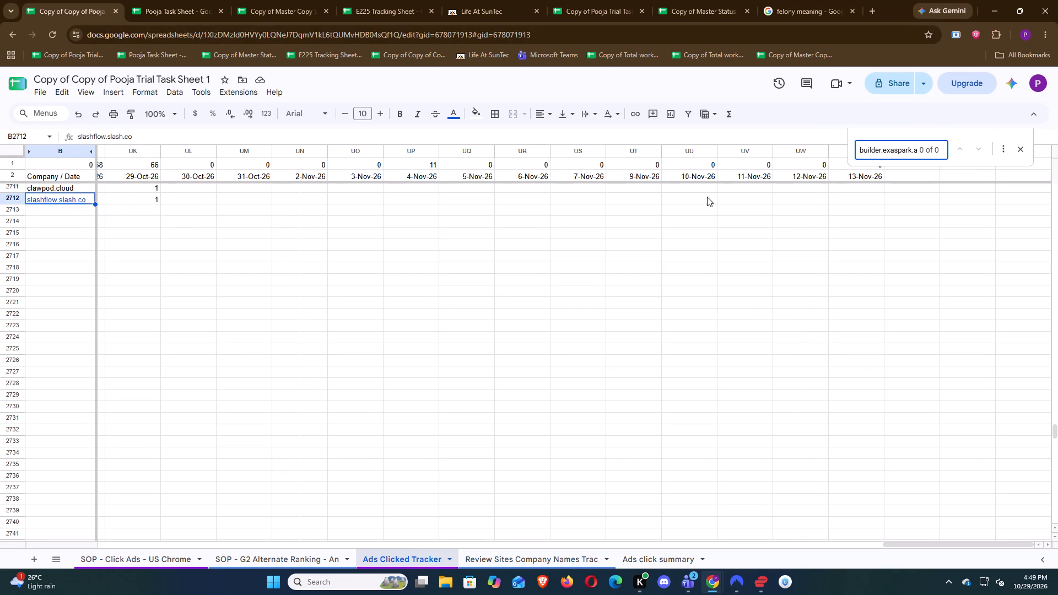
Add builder.exaspark.ai in the next empty Company row, below slashflow.slash.co, and enter 1 for it under 29-Oct-26.
{"action": "left_click", "coordinate": [48, 208]}
{"action": "key", "text": "ctrl+v"}
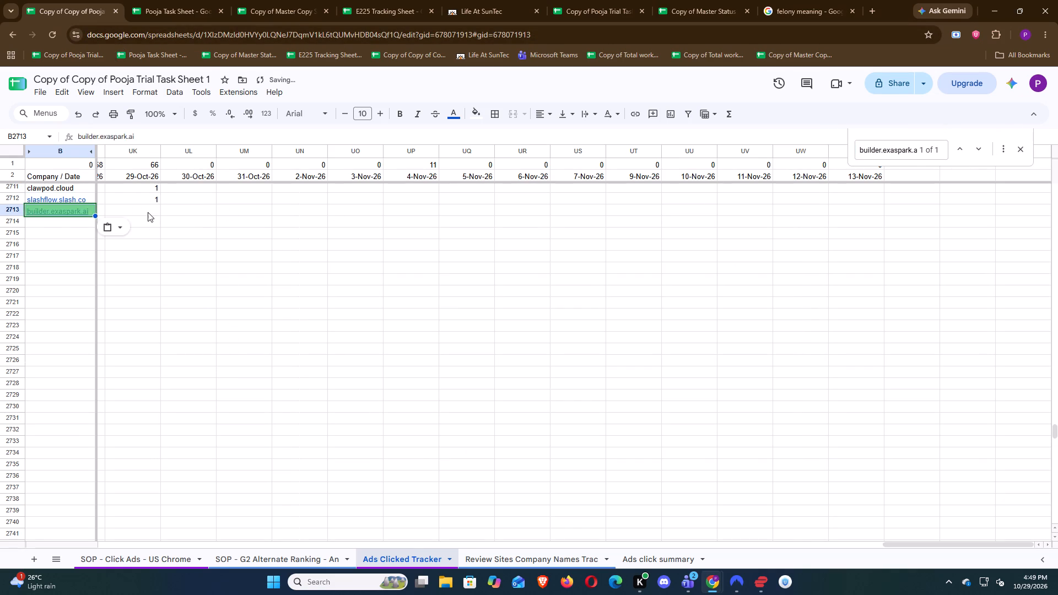
{"action": "left_click", "coordinate": [148, 212]}
{"action": "key", "text": "1"}
{"action": "left_click", "coordinate": [242, 237]}
{"action": "left_click", "coordinate": [1018, 151]}
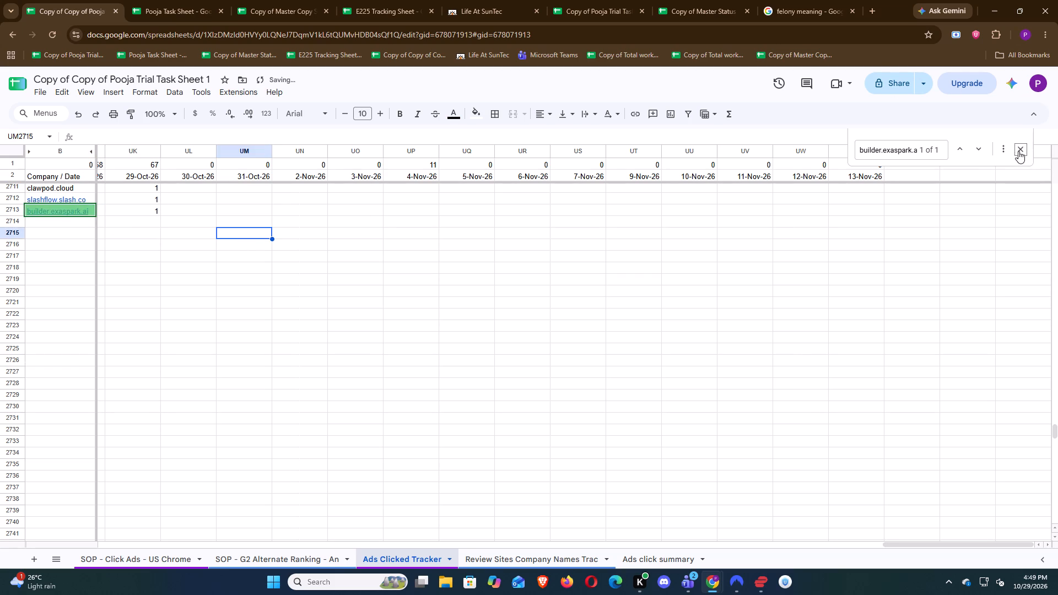
Copy the domain clear.ml from the ClearML page's address in the incognito window and search the Ads Clicked Tracker for it.
{"action": "key", "text": "alt+Tab"}
{"action": "left_click", "coordinate": [807, 0]}
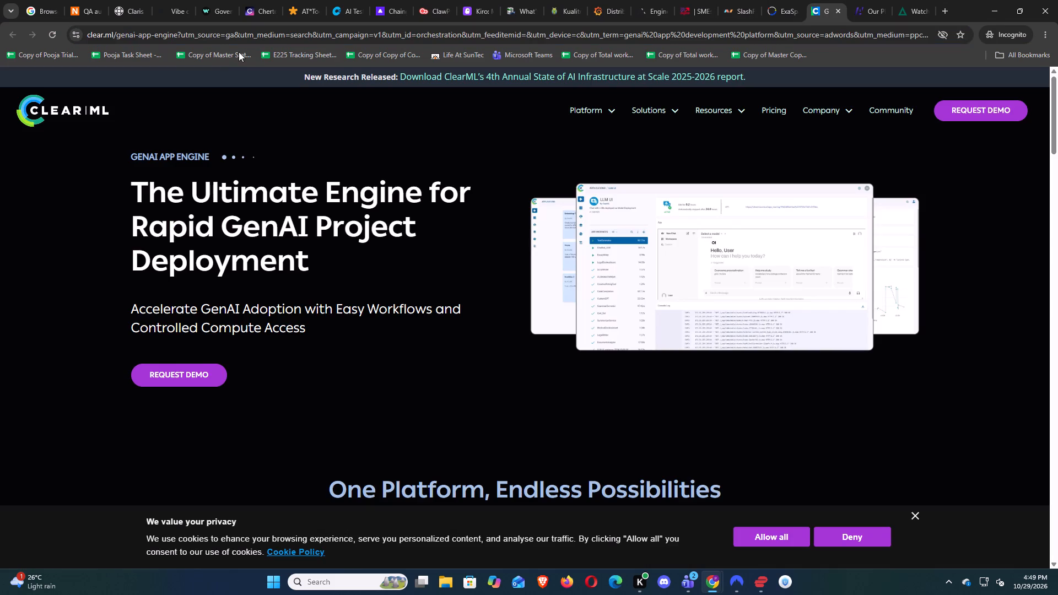
{"action": "double_click", "coordinate": [87, 32]}
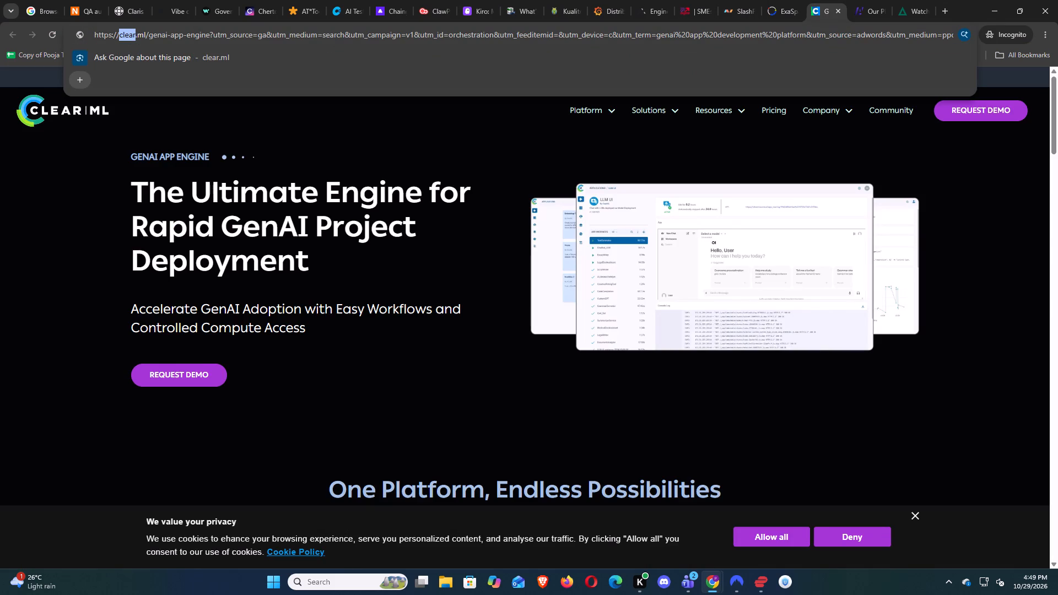
{"action": "left_click_drag", "start_coordinate": [147, 31], "coordinate": [121, 50]}
{"action": "key", "text": "ctrl+c"}
{"action": "key", "text": "alt+Tab"}
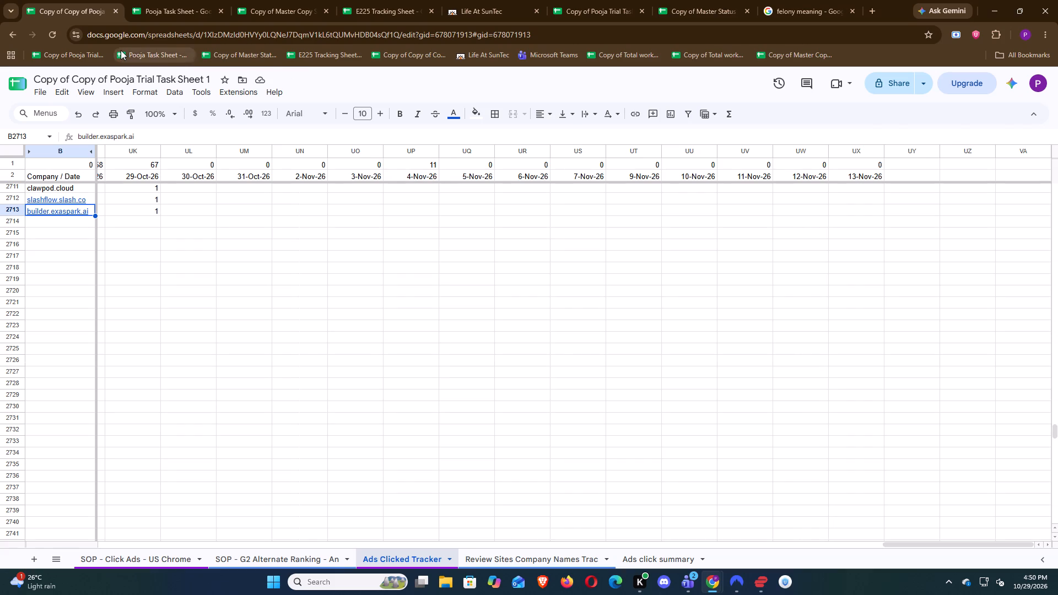
{"action": "key", "text": "ctrl+f"}
{"action": "key", "text": "ctrl+v"}
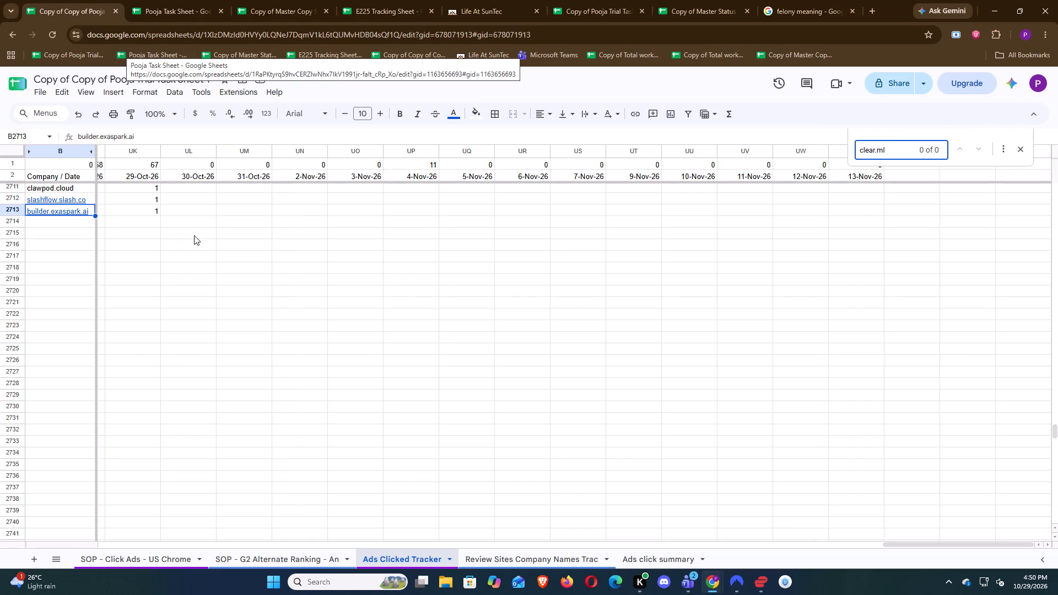
Add clear.ml in the Company row below builder.exaspark.ai and enter 1 for it under 29-Oct-26.
{"action": "left_click", "coordinate": [80, 219]}
{"action": "key", "text": "ctrl+v"}
{"action": "left_click", "coordinate": [122, 223]}
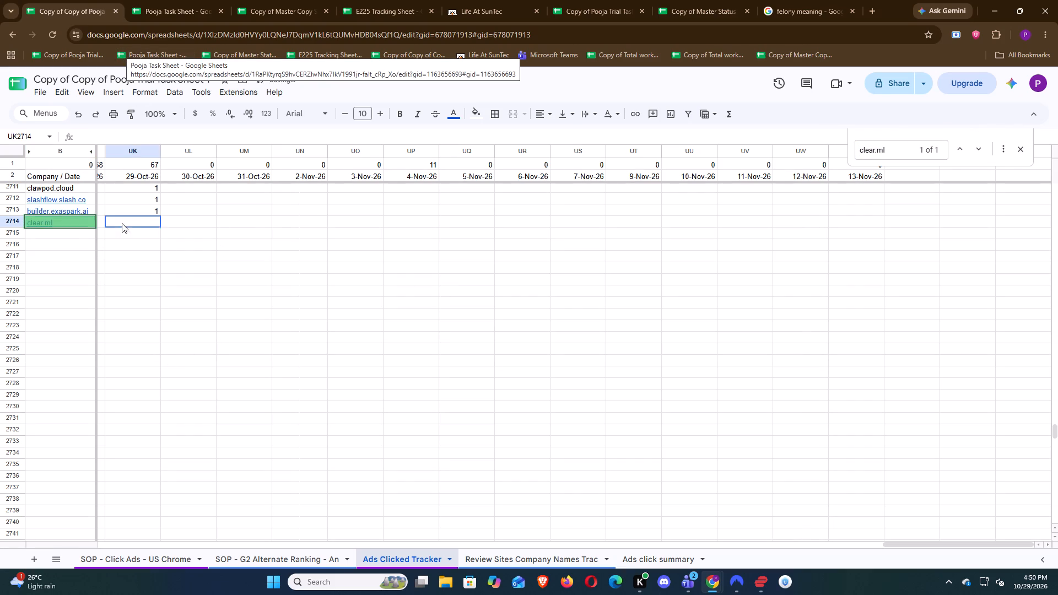
{"action": "key", "text": "1"}
{"action": "left_click", "coordinate": [240, 252]}
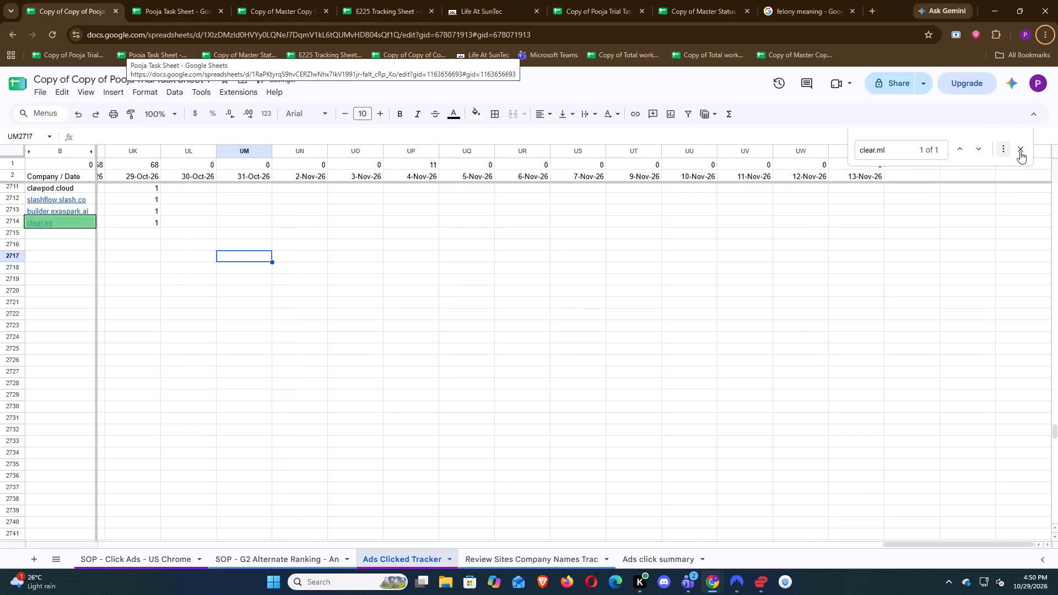
{"action": "left_click", "coordinate": [1020, 152]}
Copy the domain anvilanalytical.com from its platform page's address in the incognito window and search the Ads Clicked Tracker for it.
{"action": "key", "text": "alt+Tab"}
{"action": "left_click", "coordinate": [879, 0]}
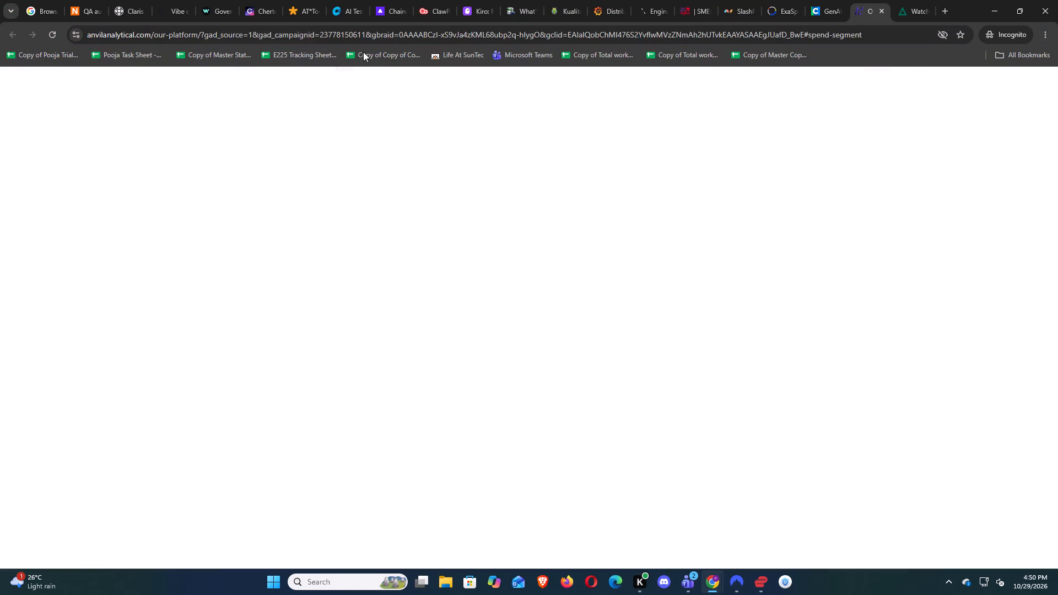
{"action": "double_click", "coordinate": [95, 32]}
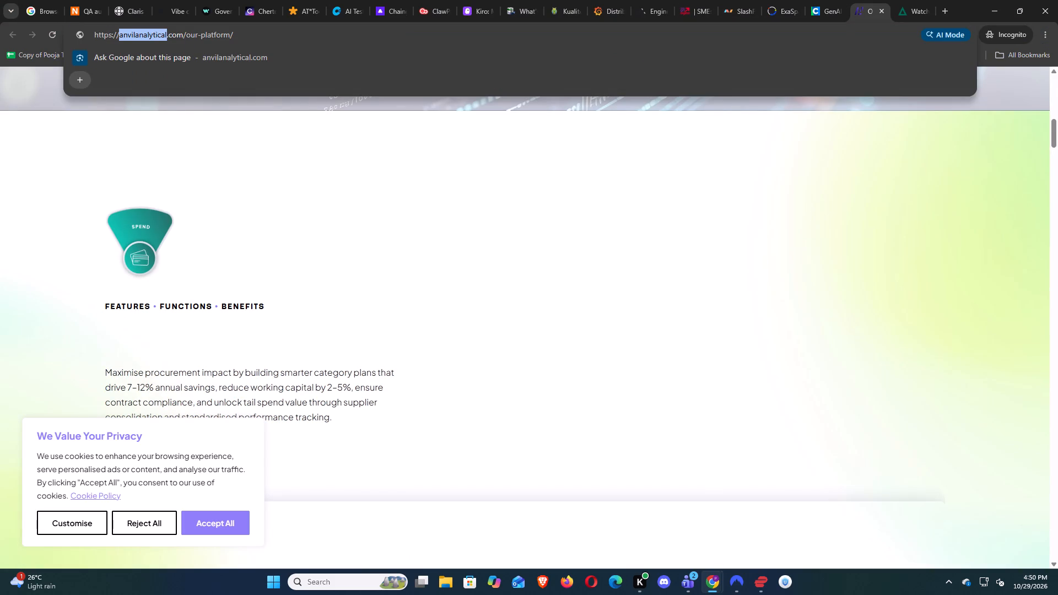
{"action": "left_click_drag", "start_coordinate": [182, 36], "coordinate": [121, 55]}
{"action": "key", "text": "ctrl+c"}
{"action": "key", "text": "alt+Tab"}
{"action": "key", "text": "ctrl+f"}
{"action": "key", "text": "ctrl+f"}
{"action": "key", "text": "ctrl+f"}
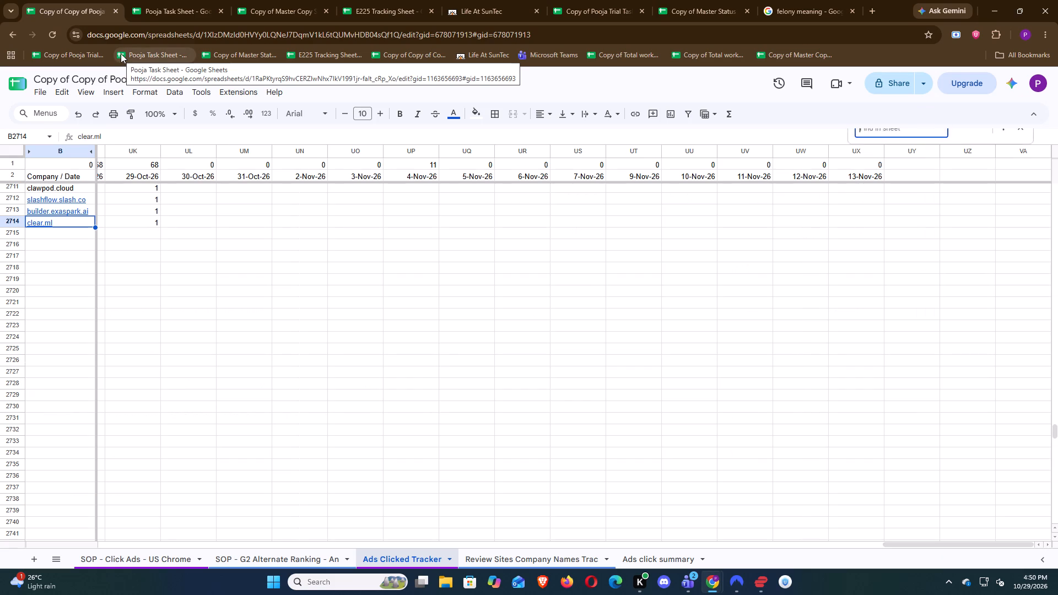
{"action": "key", "text": "ctrl+v"}
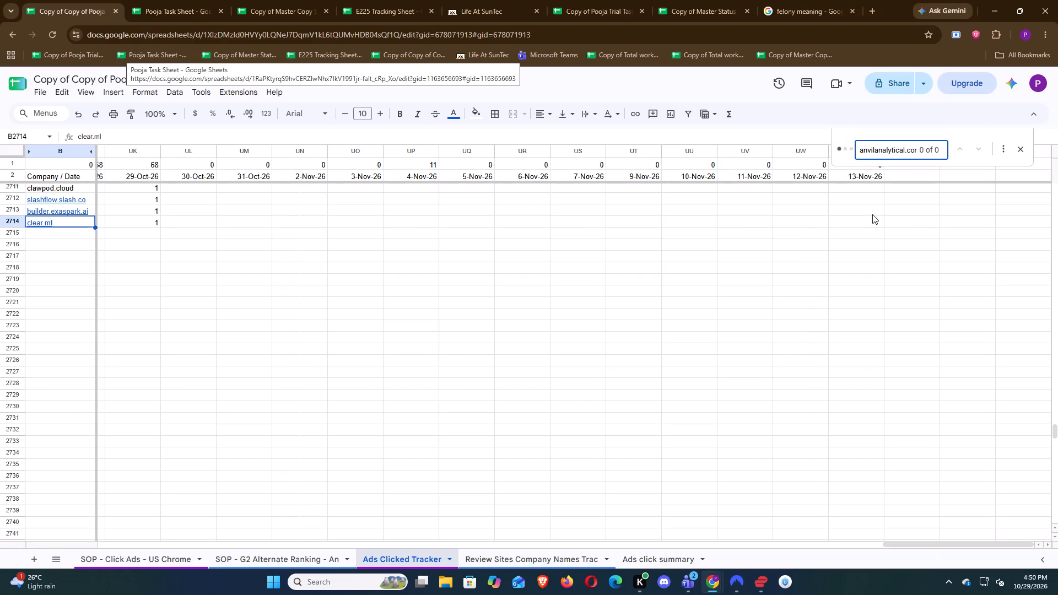
{"action": "key", "text": "ctrl+f"}
{"action": "key", "text": "ctrl+v"}
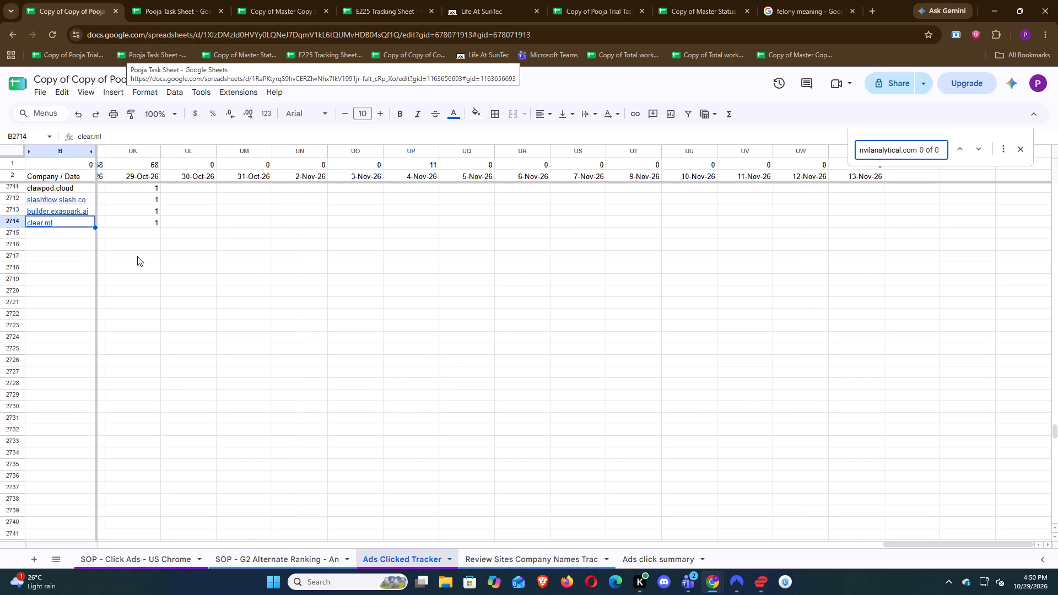
Add anvilanalytical.com in the Company row below clear.ml and enter 1 for it under 29-Oct-26.
{"action": "left_click", "coordinate": [72, 236]}
{"action": "key", "text": "ctrl+v"}
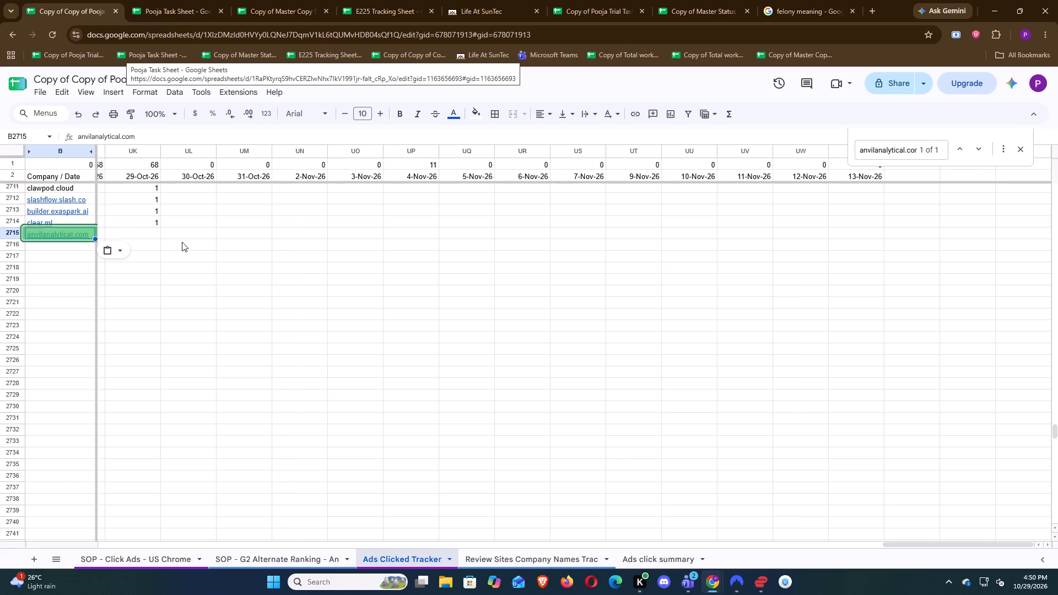
{"action": "left_click", "coordinate": [150, 232]}
{"action": "key", "text": "1"}
{"action": "left_click", "coordinate": [249, 297]}
Copy the domain coresecurity.com from the Core Impact demo page's address in the incognito window and search the Ads Clicked Tracker for it.
{"action": "key", "text": "alt+Tab"}
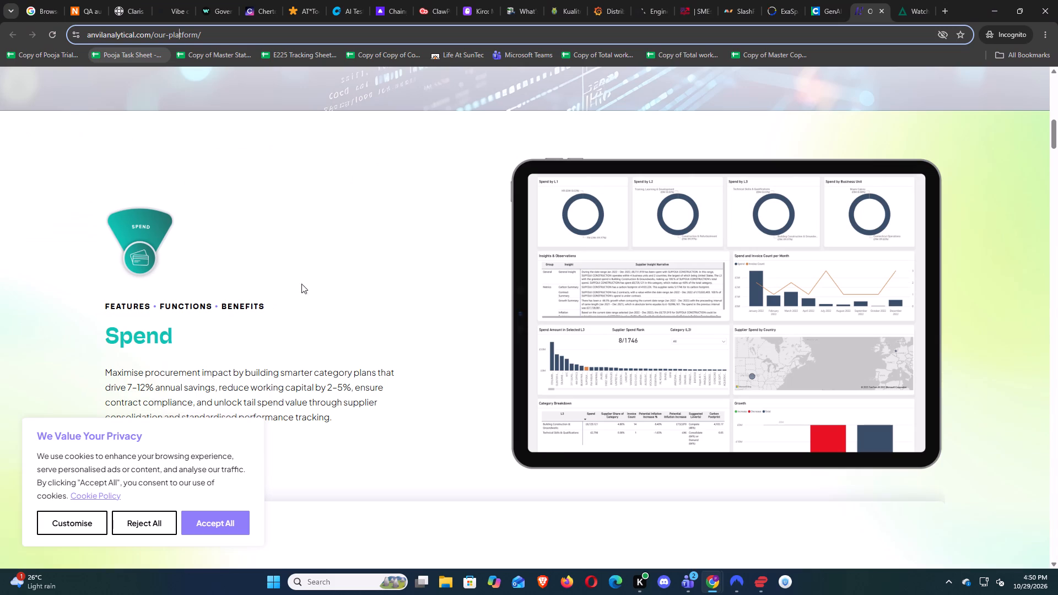
{"action": "left_click", "coordinate": [915, 0]}
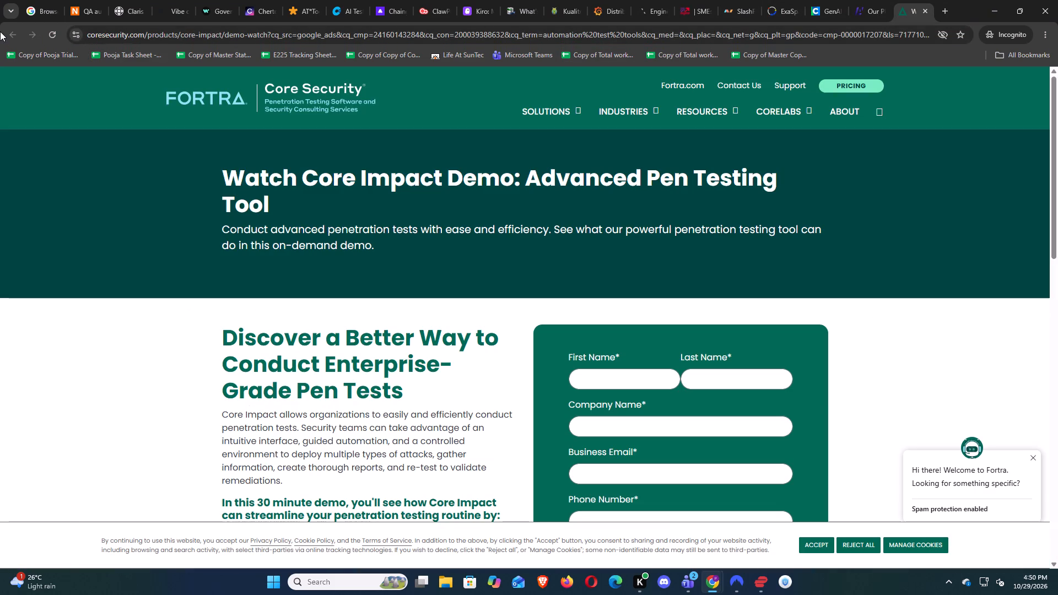
{"action": "double_click", "coordinate": [107, 31]}
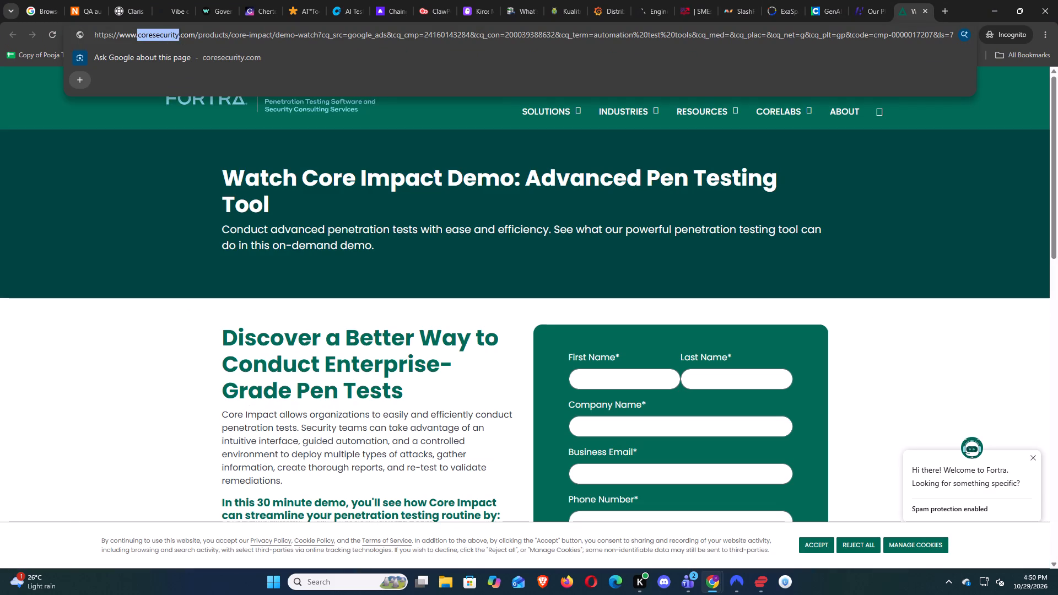
{"action": "left_click_drag", "start_coordinate": [195, 34], "coordinate": [138, 52]}
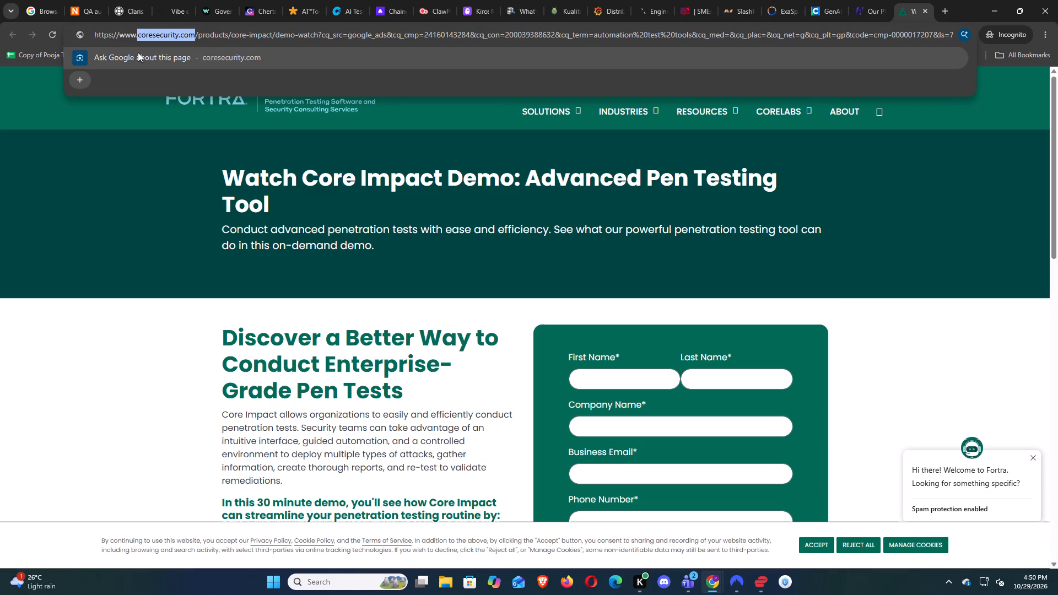
{"action": "key", "text": "ctrl+c"}
{"action": "key", "text": "alt+Tab"}
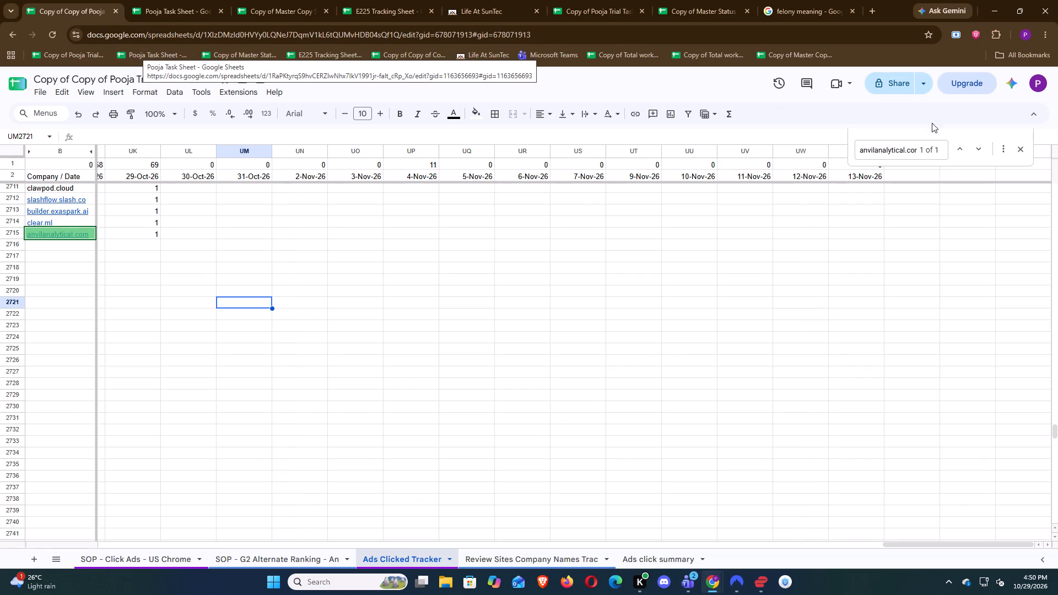
{"action": "left_click", "coordinate": [1017, 147]}
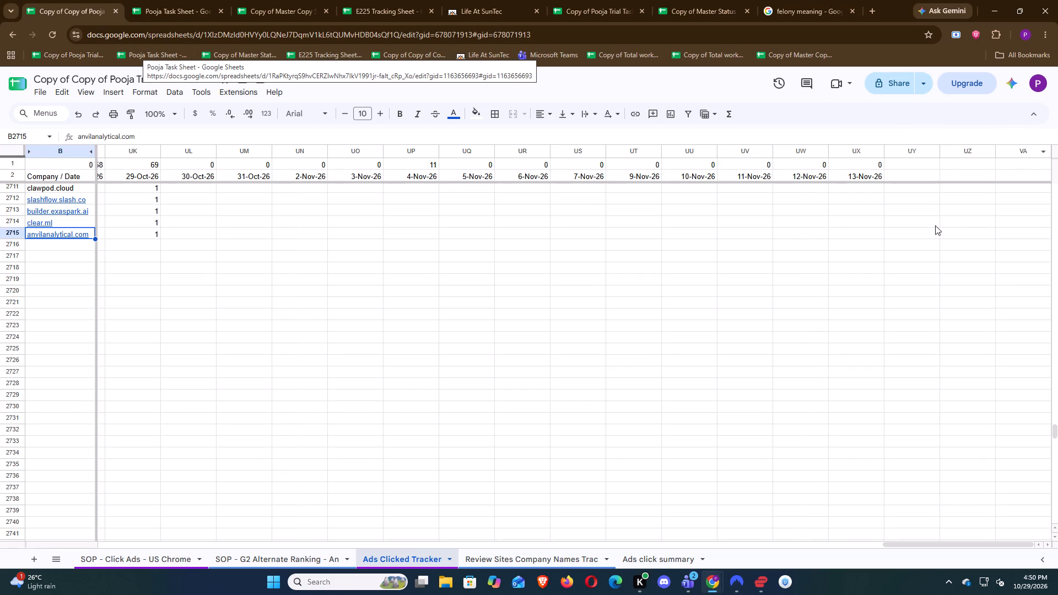
{"action": "key", "text": "ctrl+f"}
{"action": "key", "text": "ctrl+v"}
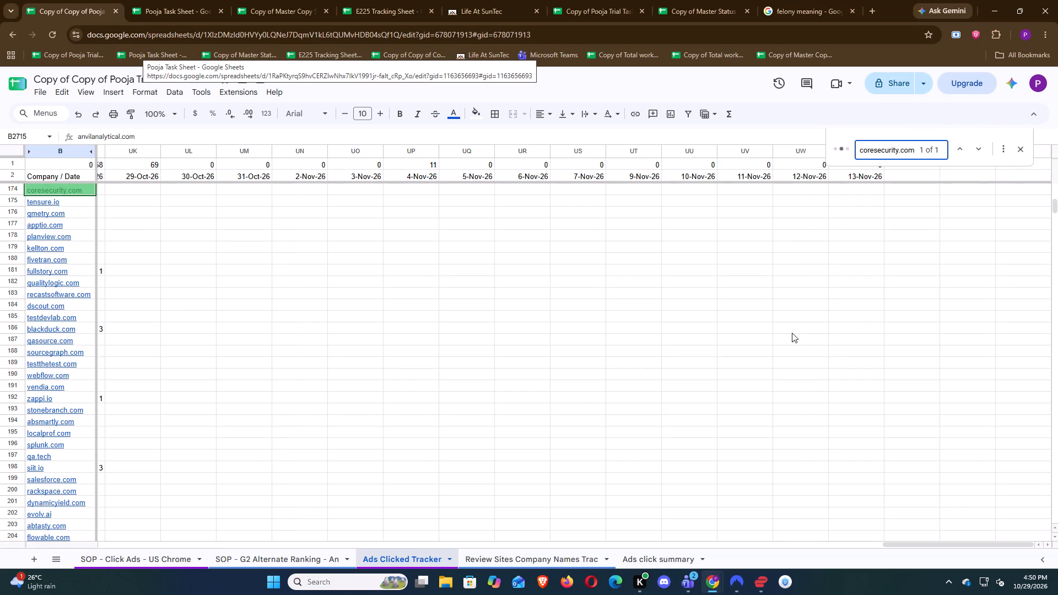
Enter 1 under 29-Oct-26 in the existing coresecurity.com row.
{"action": "left_click", "coordinate": [121, 185]}
{"action": "key", "text": "1"}
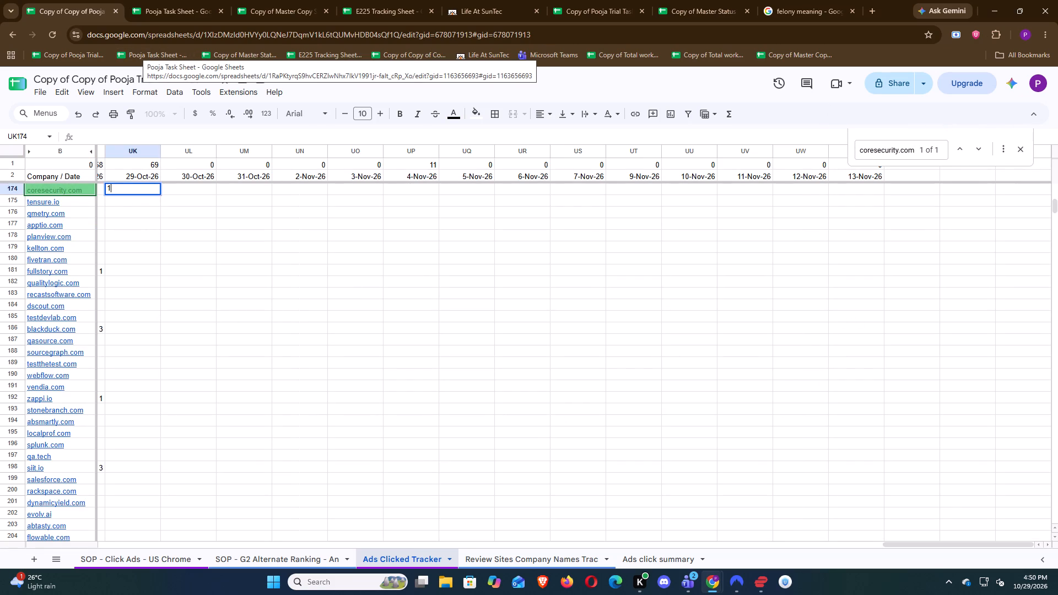
{"action": "left_click", "coordinate": [374, 290]}
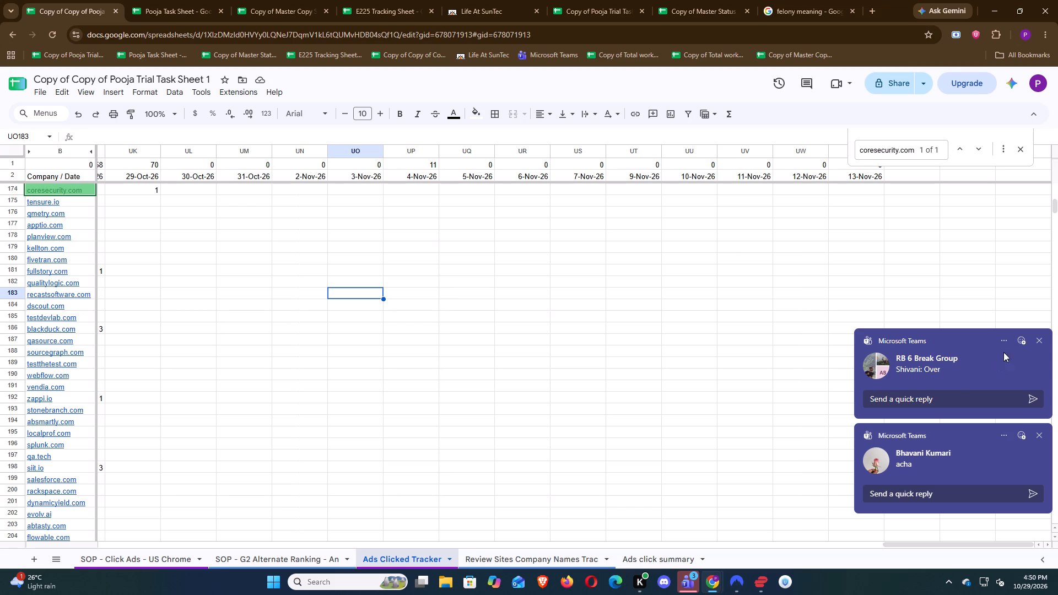
{"action": "left_click", "coordinate": [566, 332]}
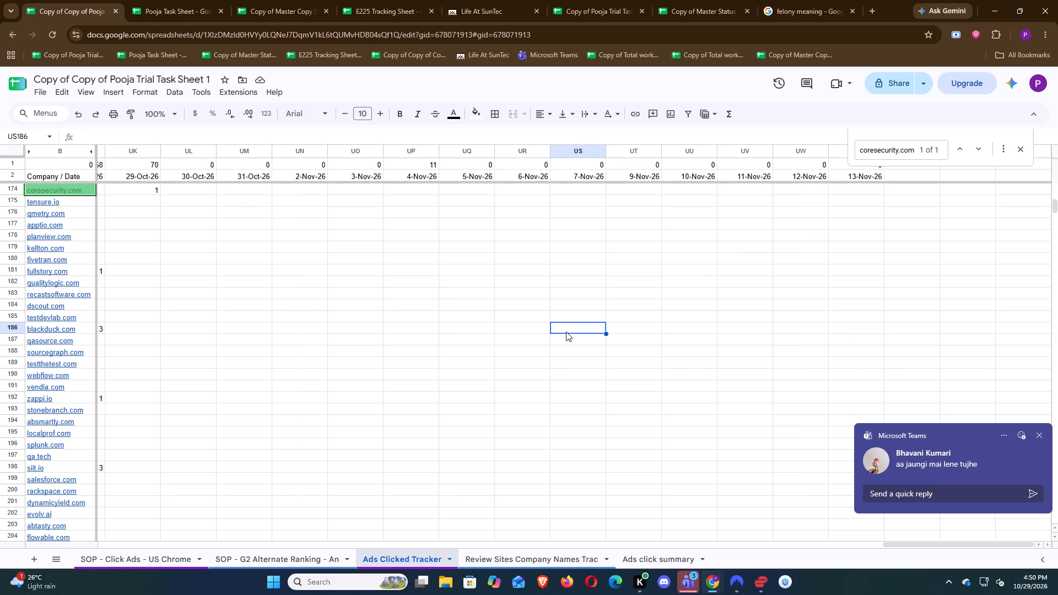
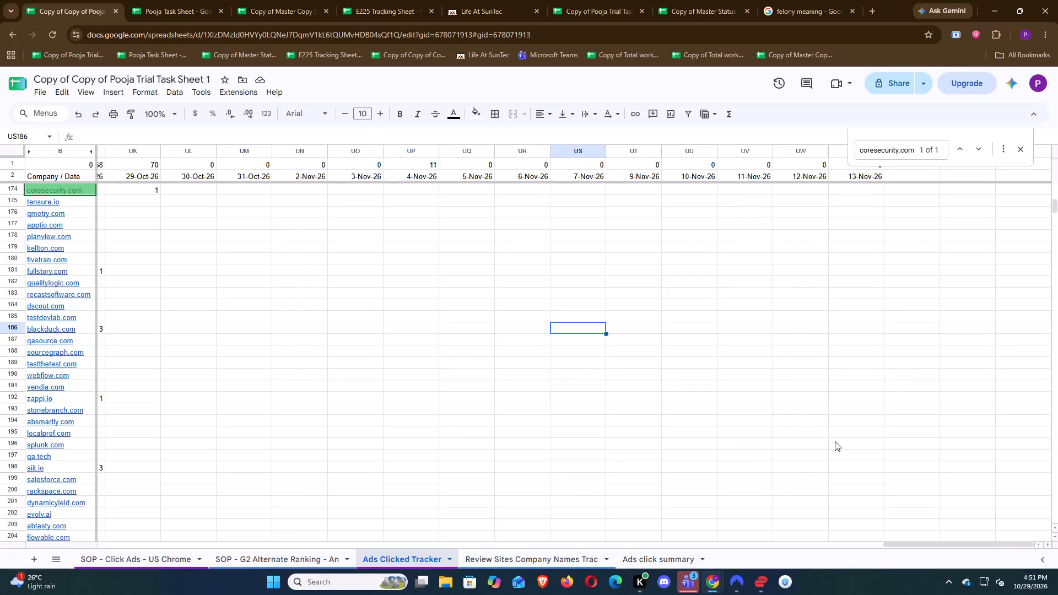
Switch back to the incognito window with the clicked ad pages, on the Core Impact demo page.
{"action": "key", "text": "alt+Tab"}
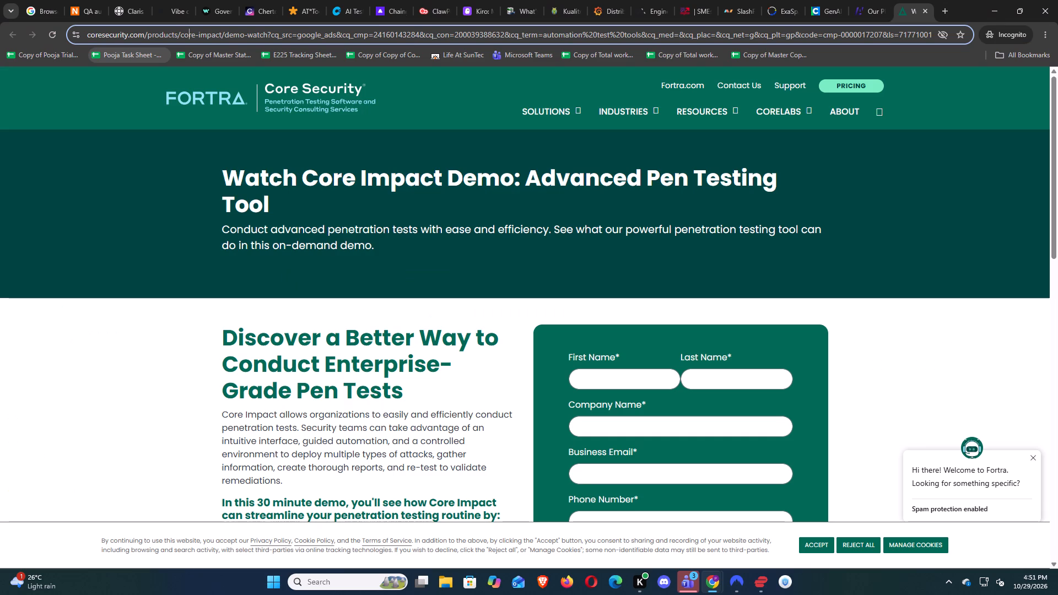
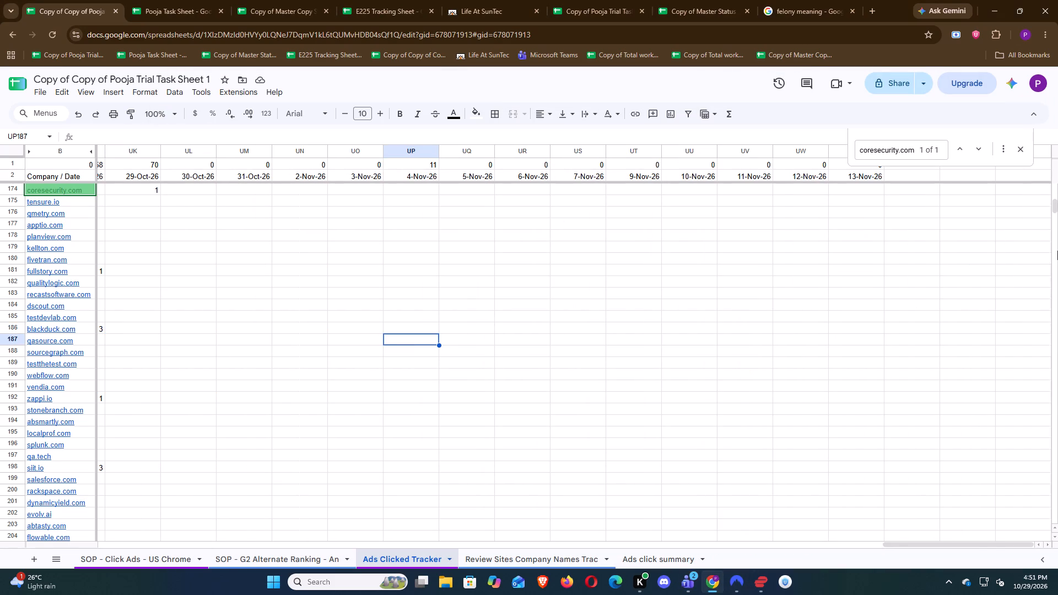
Switch to NordVPN and connect to the United Kingdom (London) location.
{"action": "left_click_drag", "start_coordinate": [1057, 207], "coordinate": [1057, 136]}
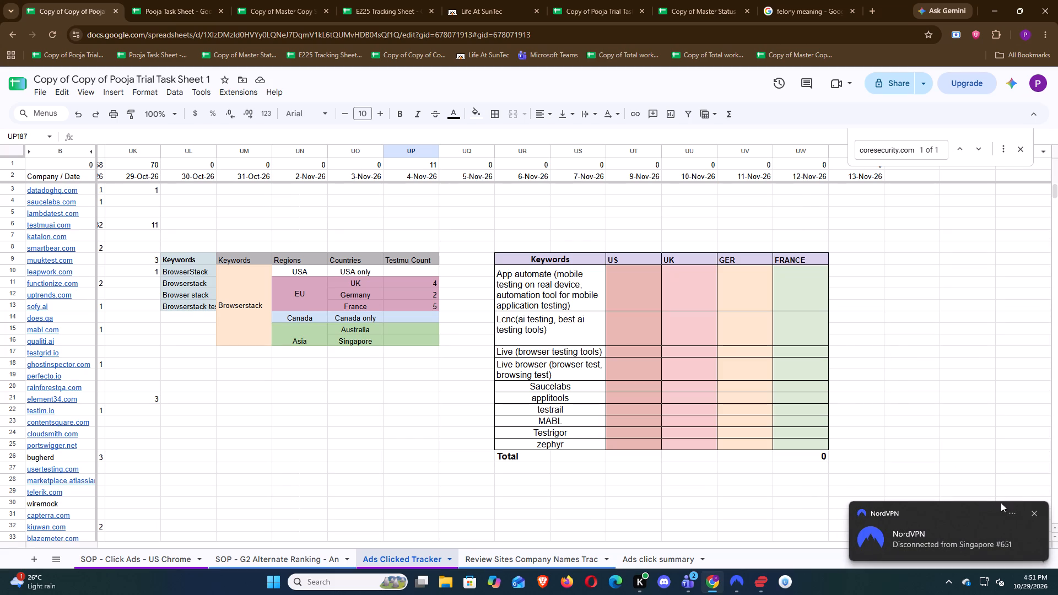
{"action": "left_click", "coordinate": [1033, 511]}
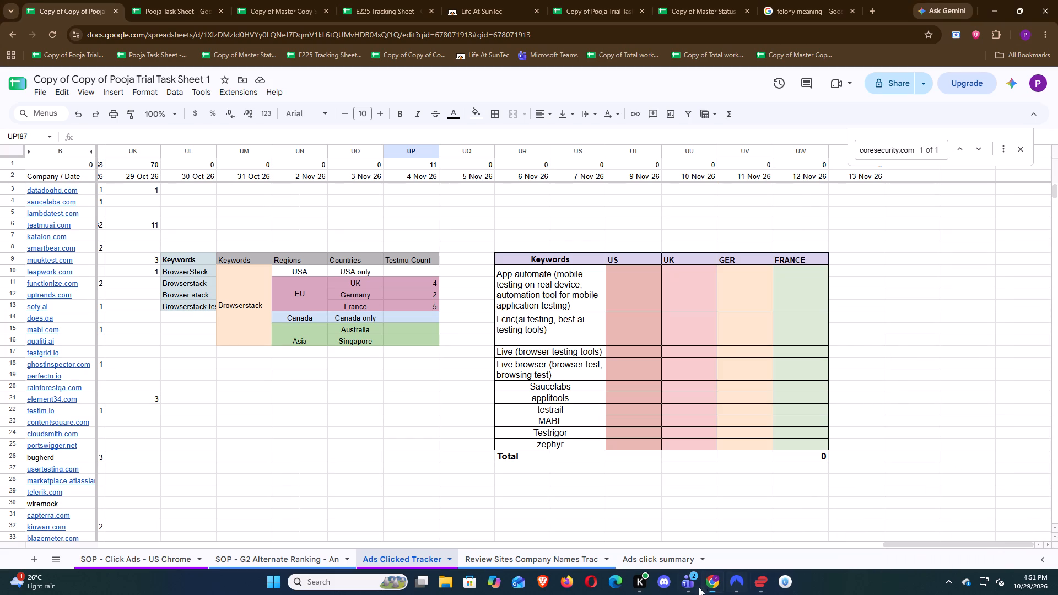
{"action": "left_click", "coordinate": [739, 583]}
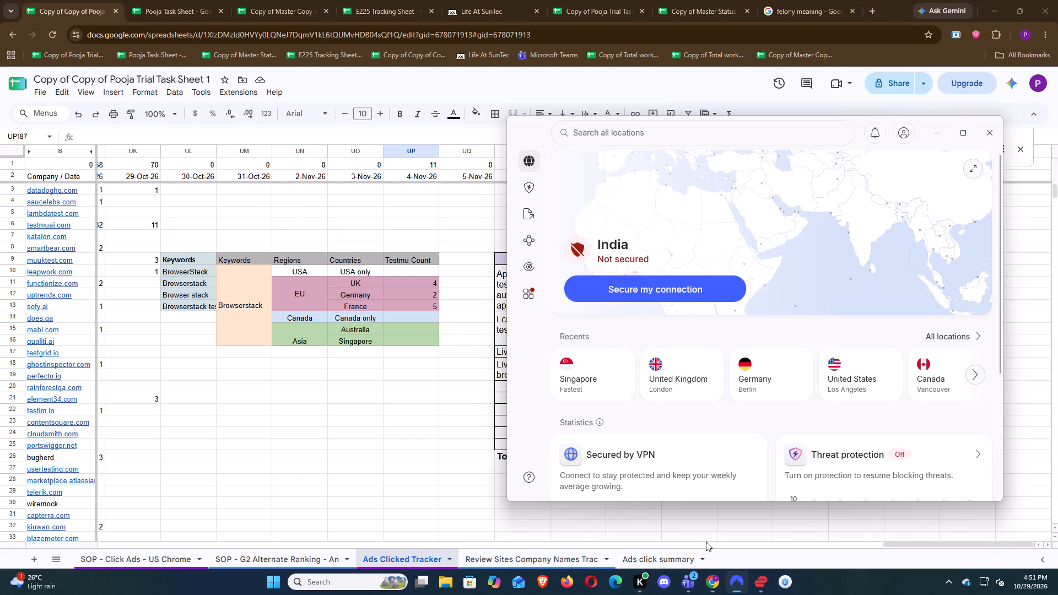
{"action": "left_click", "coordinate": [672, 381]}
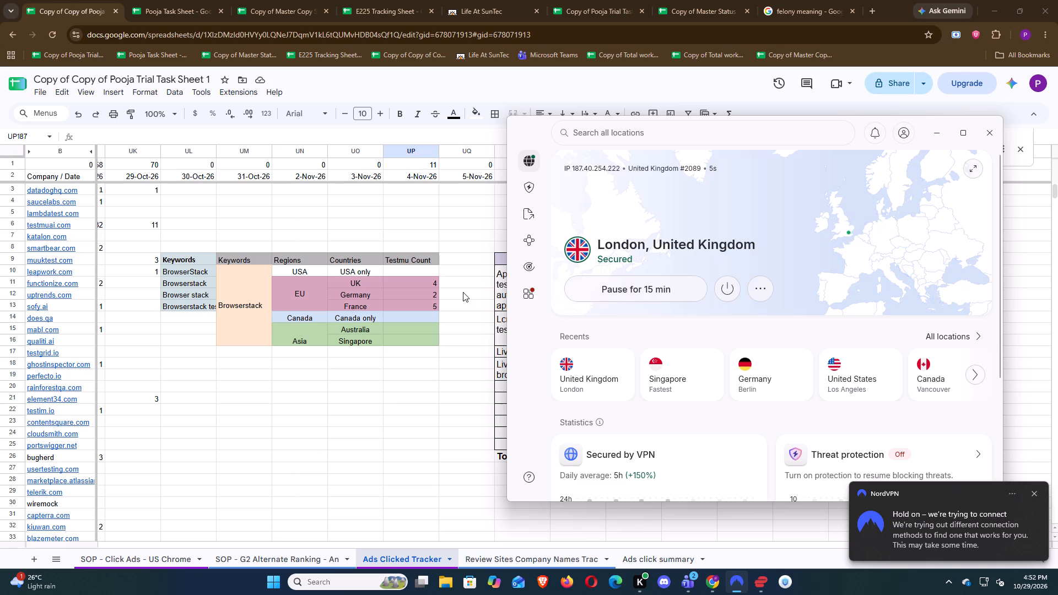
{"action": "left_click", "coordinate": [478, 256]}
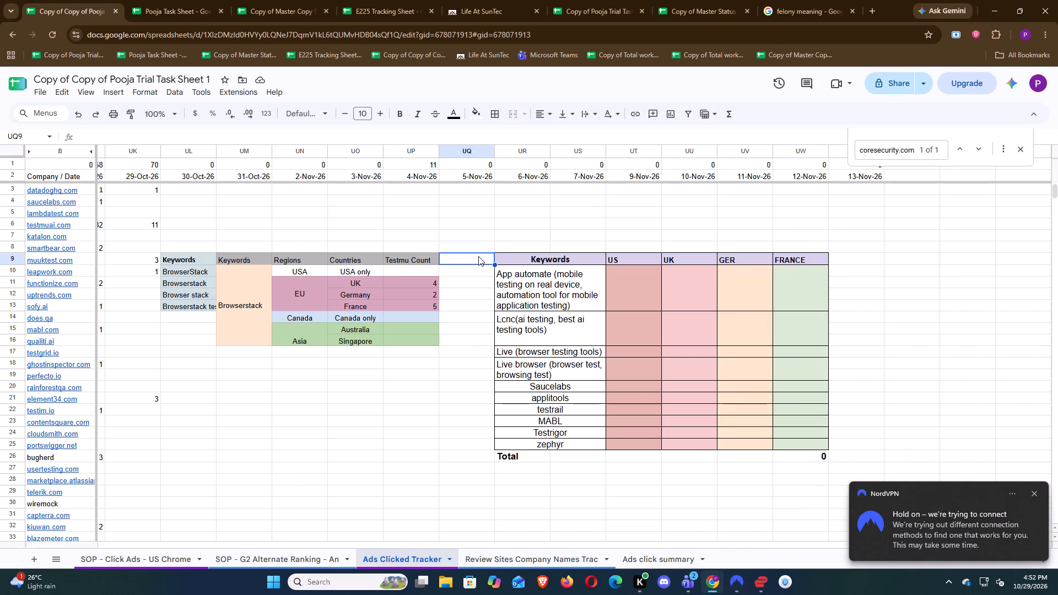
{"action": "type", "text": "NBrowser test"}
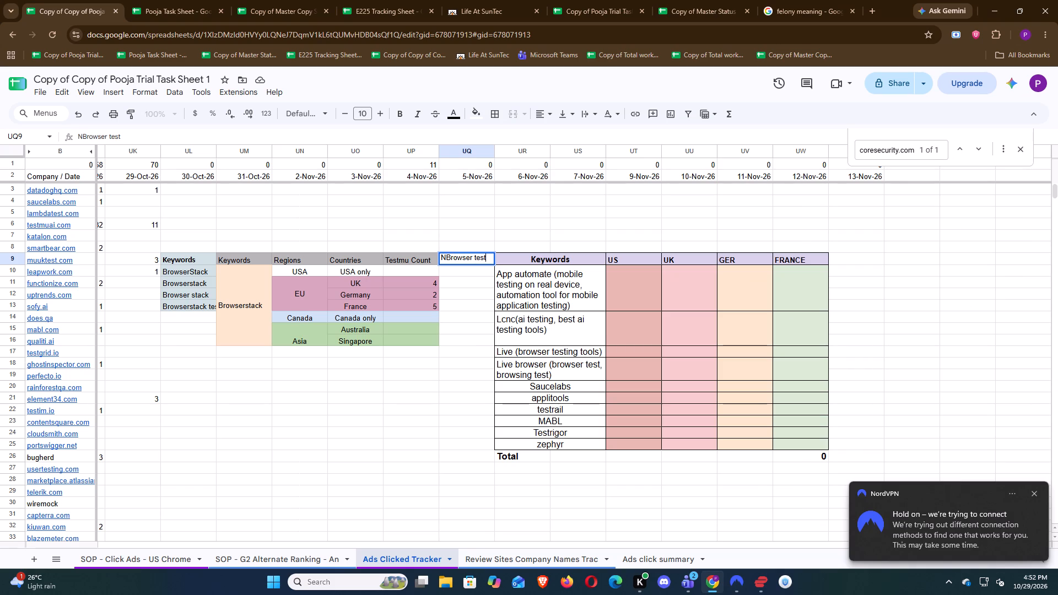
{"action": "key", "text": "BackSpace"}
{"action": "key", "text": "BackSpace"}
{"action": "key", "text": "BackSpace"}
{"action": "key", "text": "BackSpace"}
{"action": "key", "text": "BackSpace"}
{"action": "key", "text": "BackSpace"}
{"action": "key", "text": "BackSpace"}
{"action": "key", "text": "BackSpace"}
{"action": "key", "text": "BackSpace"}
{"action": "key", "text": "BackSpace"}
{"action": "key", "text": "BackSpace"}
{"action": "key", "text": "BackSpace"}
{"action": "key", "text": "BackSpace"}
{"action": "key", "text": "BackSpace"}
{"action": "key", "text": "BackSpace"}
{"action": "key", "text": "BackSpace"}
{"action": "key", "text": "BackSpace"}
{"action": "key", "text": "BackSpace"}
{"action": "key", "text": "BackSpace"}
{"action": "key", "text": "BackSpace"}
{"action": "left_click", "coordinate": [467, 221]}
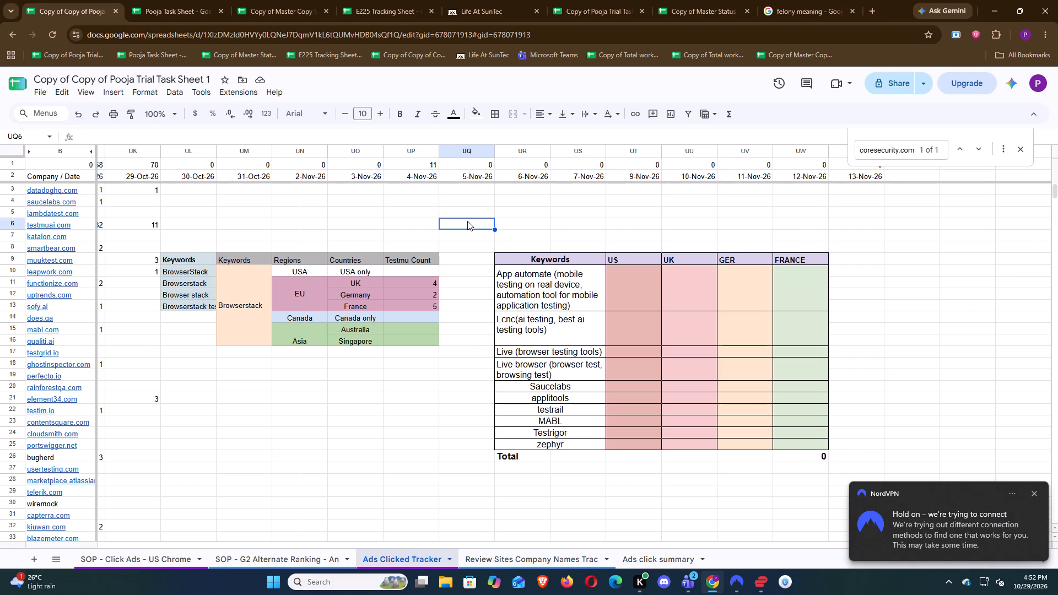
In a new incognito window, search Google for "Browser tests", rejecting all cookies, and examine the sponsored results.
{"action": "key", "text": "ctrl+shift+n"}
{"action": "key", "text": "shift+b"}
{"action": "type", "text": "rowser tests"}
{"action": "key", "text": "Return"}
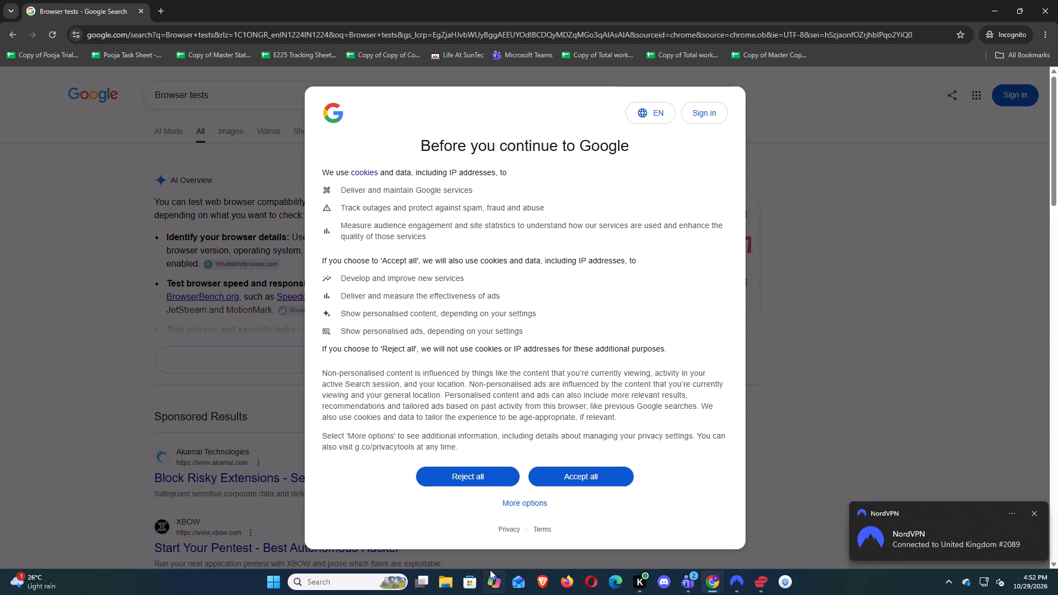
{"action": "left_click", "coordinate": [457, 478]}
{"action": "scroll", "coordinate": [13, 409], "scroll_direction": "down", "scroll_amount": 6}
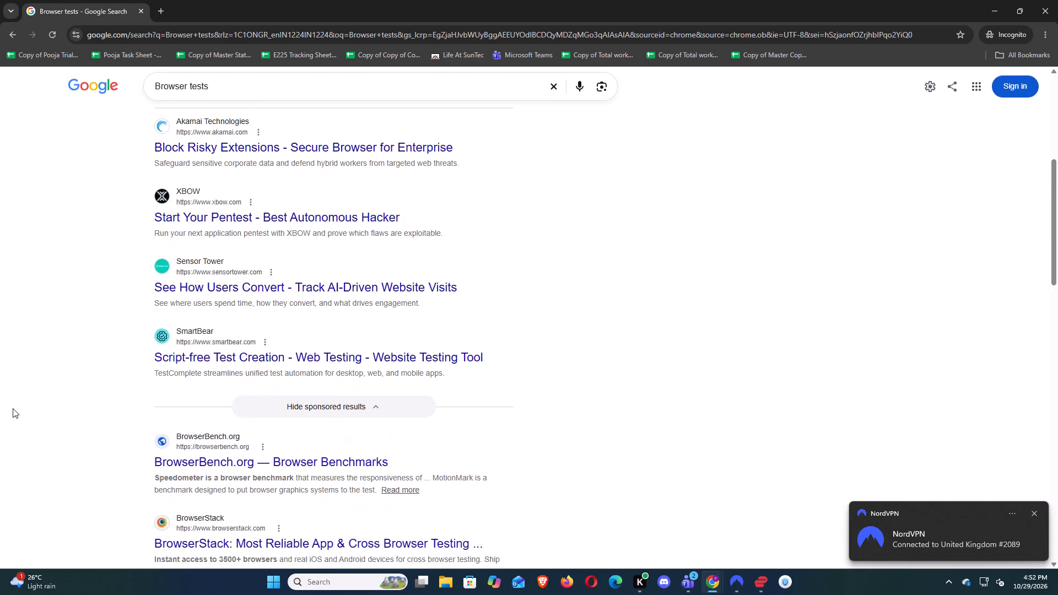
{"action": "scroll", "coordinate": [13, 408], "scroll_direction": "down", "scroll_amount": 20}
{"action": "scroll", "coordinate": [13, 408], "scroll_direction": "down", "scroll_amount": 4}
{"action": "scroll", "coordinate": [13, 408], "scroll_direction": "up", "scroll_amount": 2}
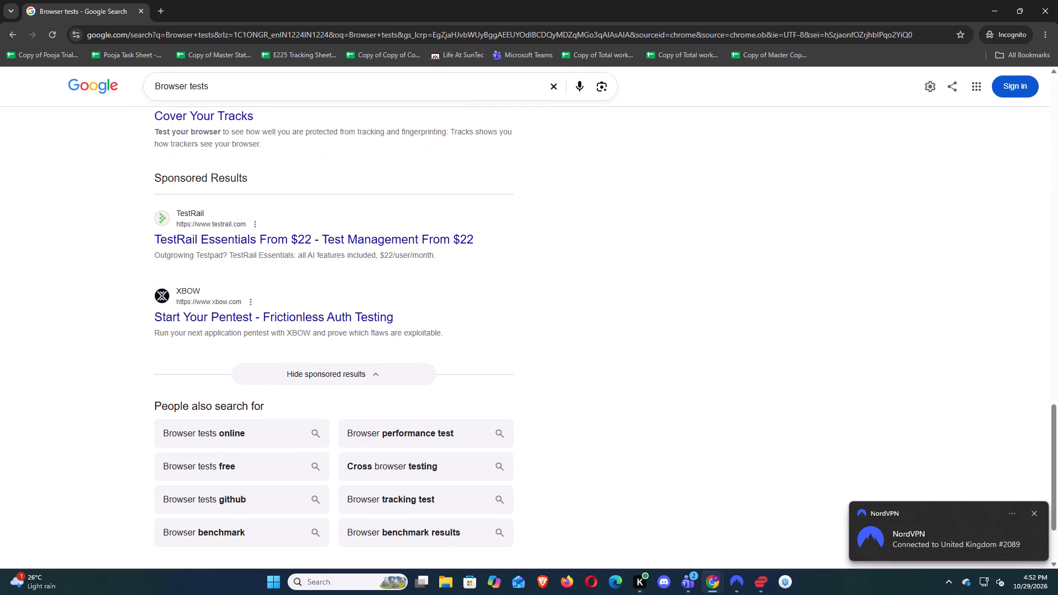
Change the Google query to "Automation tests" and look through the results page for sponsored ads.
{"action": "left_click_drag", "start_coordinate": [189, 88], "coordinate": [98, 90]}
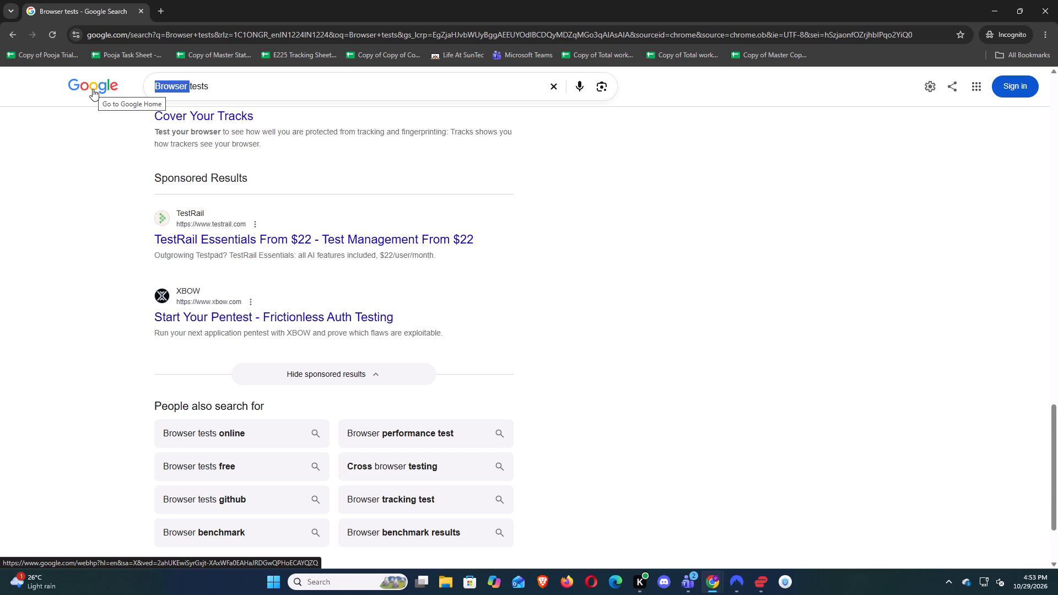
{"action": "type", "text": "Automation"}
{"action": "key", "text": "space"}
{"action": "key", "text": "Return"}
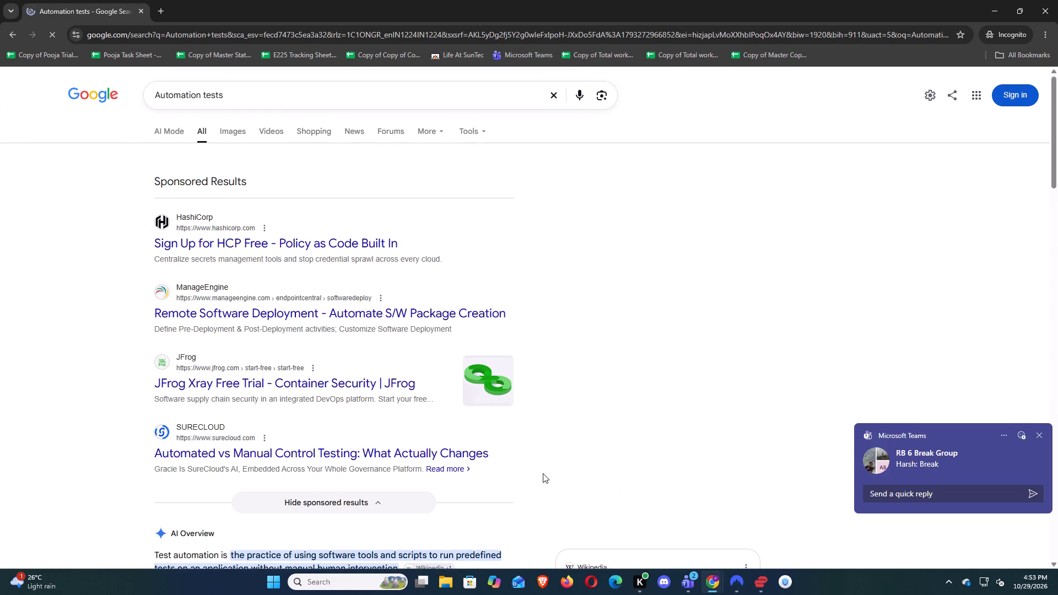
{"action": "scroll", "coordinate": [603, 498], "scroll_direction": "down", "scroll_amount": 20}
{"action": "scroll", "coordinate": [603, 498], "scroll_direction": "down", "scroll_amount": 1}
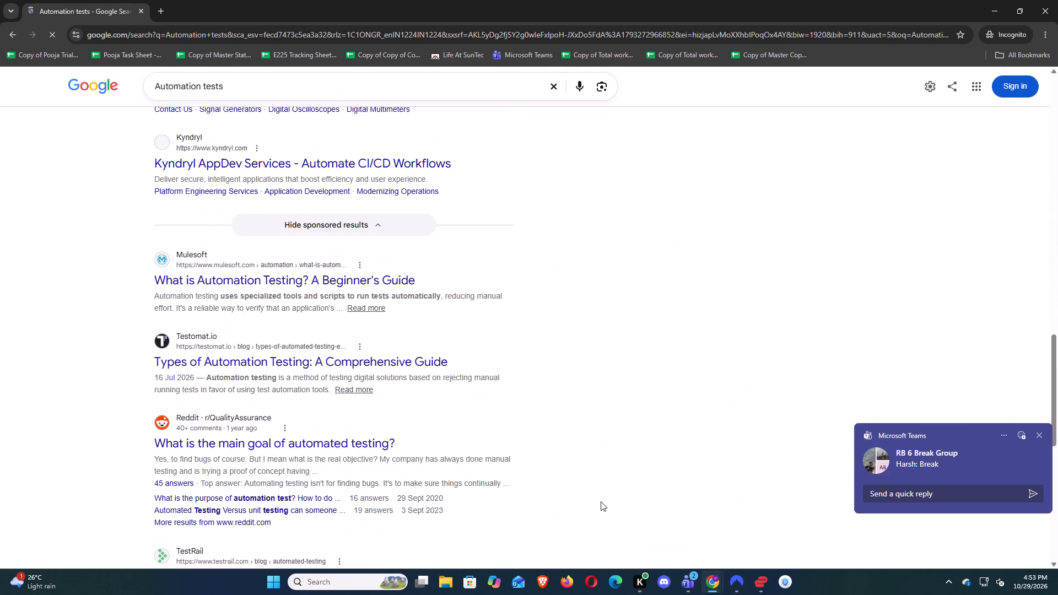
{"action": "scroll", "coordinate": [601, 501], "scroll_direction": "down", "scroll_amount": 13}
Switch back to the Ads Clicked Tracker sheet to check the keyword table for another search term.
{"action": "left_click_drag", "start_coordinate": [267, 94], "coordinate": [68, 90]}
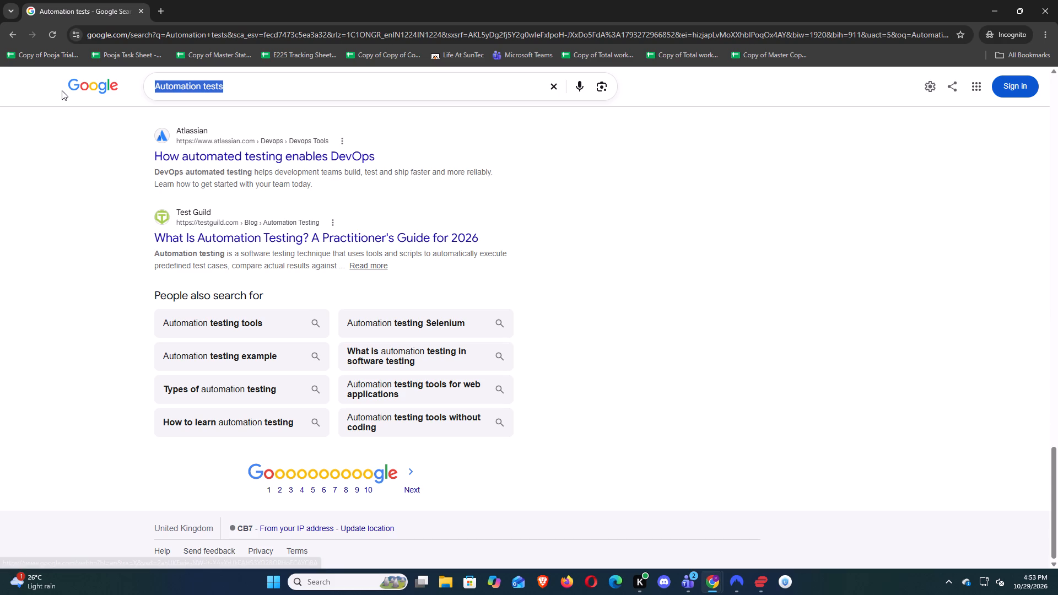
{"action": "key", "text": "alt+Tab"}
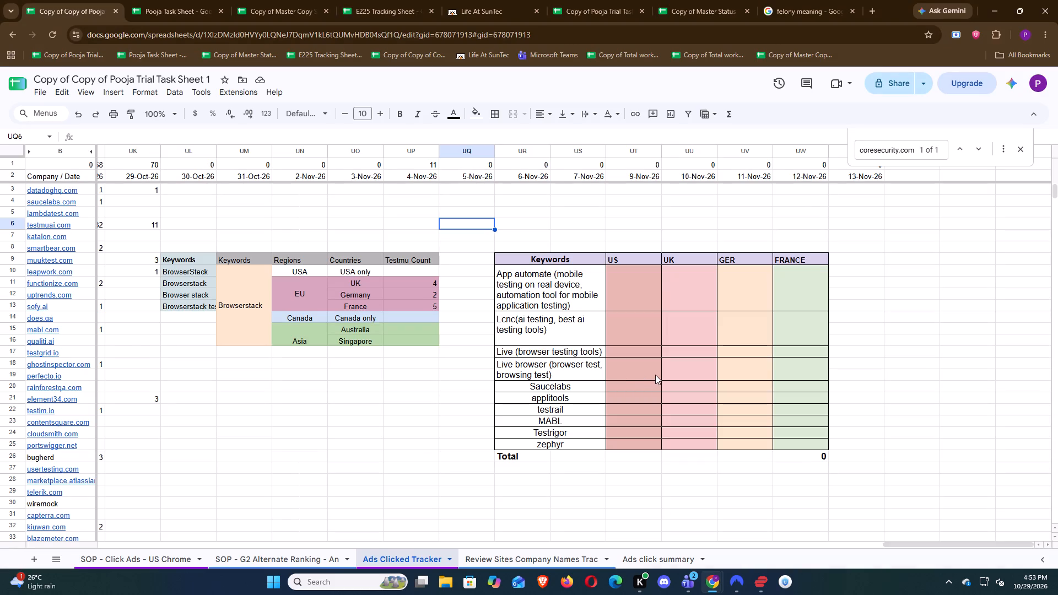
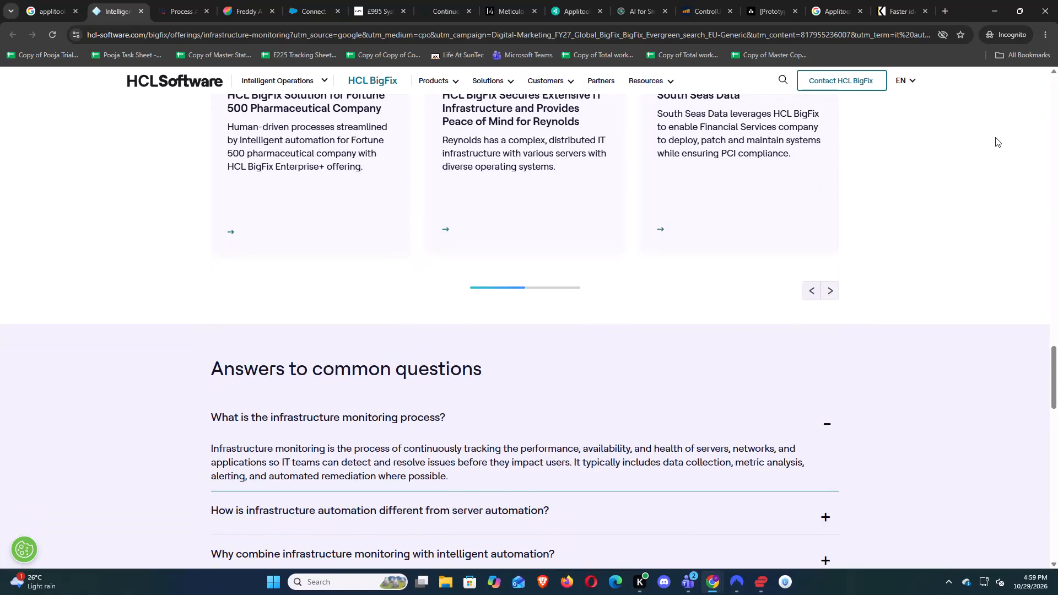
Look through the HCL BigFix infrastructure monitoring page from the common questions section down to the footer.
{"action": "scroll", "coordinate": [995, 137], "scroll_direction": "down", "scroll_amount": 3}
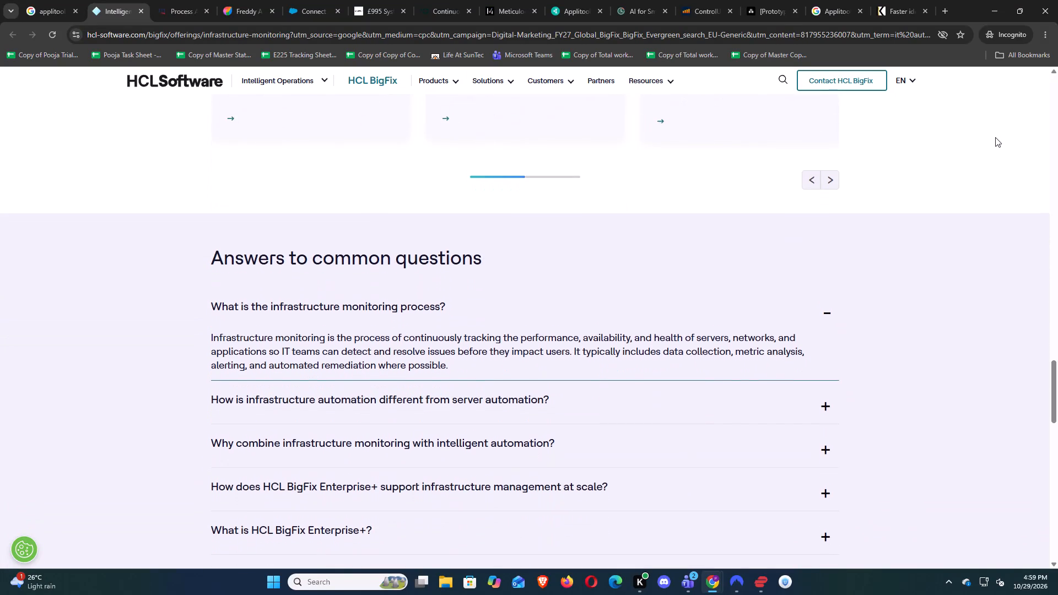
{"action": "scroll", "coordinate": [995, 137], "scroll_direction": "down", "scroll_amount": 2}
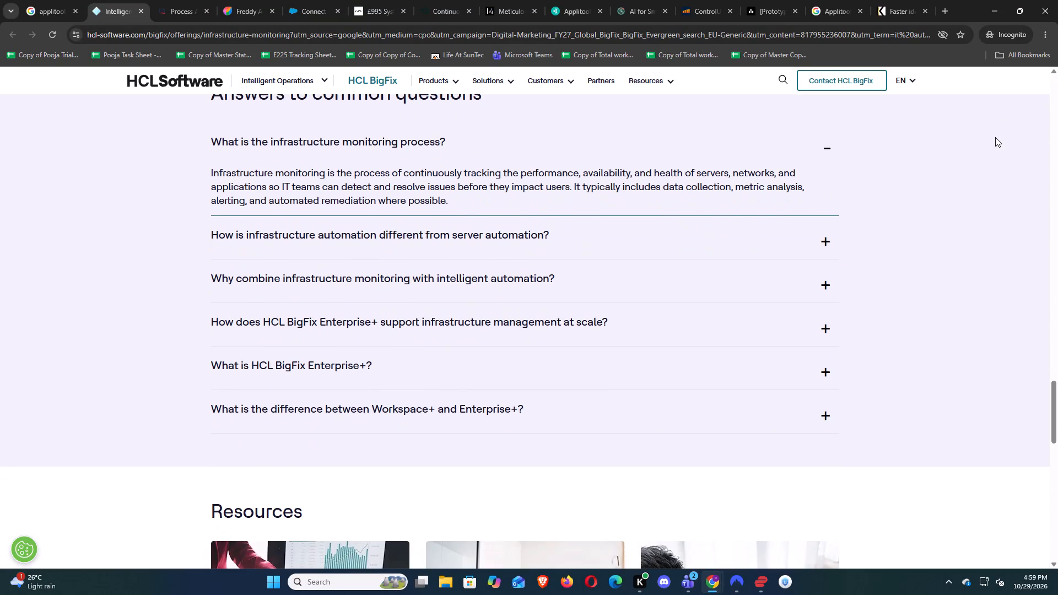
{"action": "scroll", "coordinate": [995, 137], "scroll_direction": "down", "scroll_amount": 3}
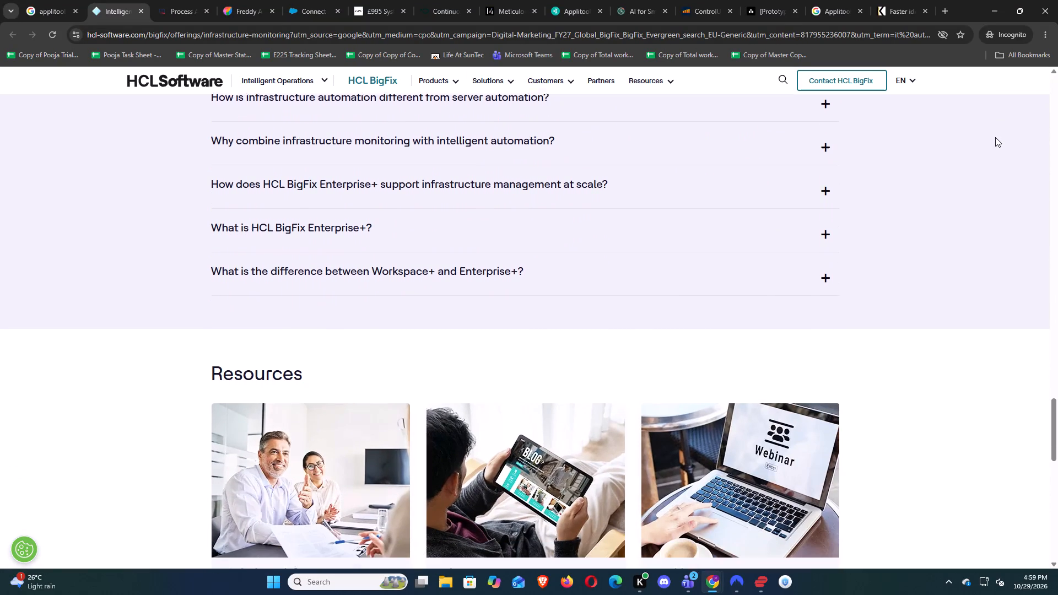
{"action": "scroll", "coordinate": [995, 137], "scroll_direction": "down", "scroll_amount": 2}
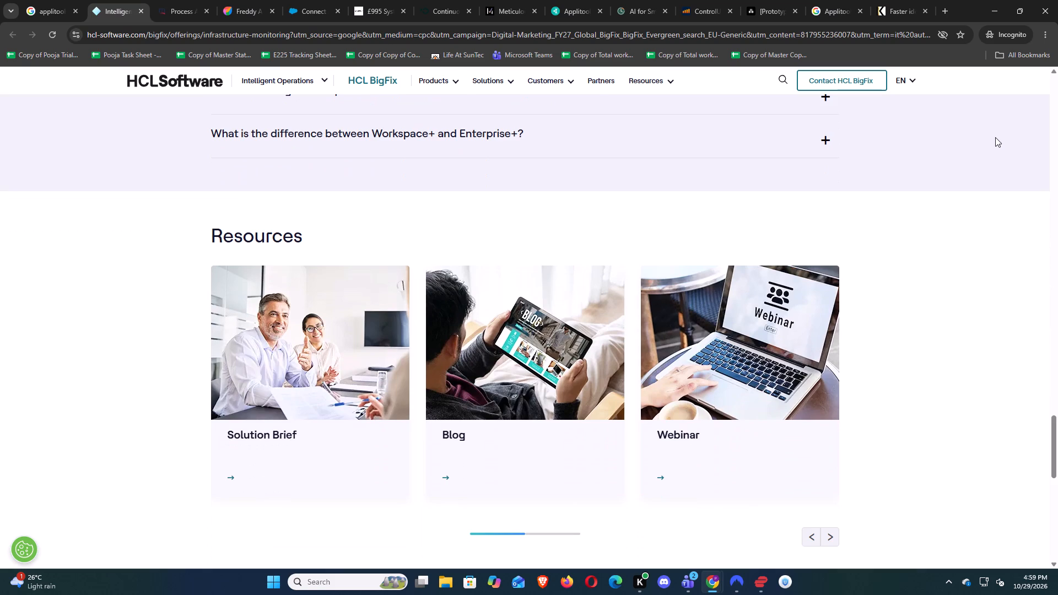
{"action": "scroll", "coordinate": [995, 137], "scroll_direction": "down", "scroll_amount": 3}
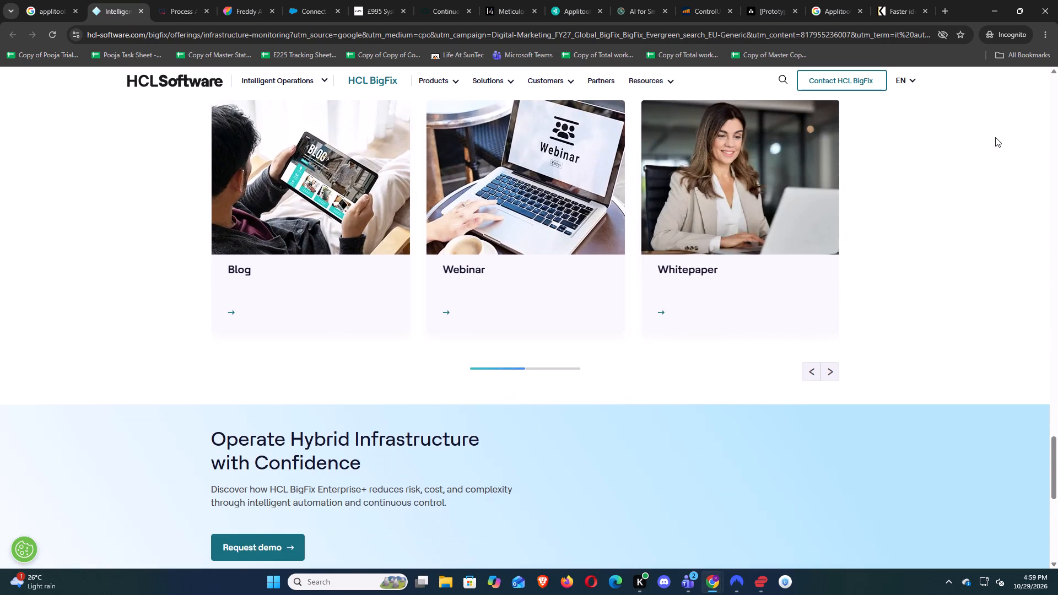
{"action": "scroll", "coordinate": [995, 137], "scroll_direction": "down", "scroll_amount": 3}
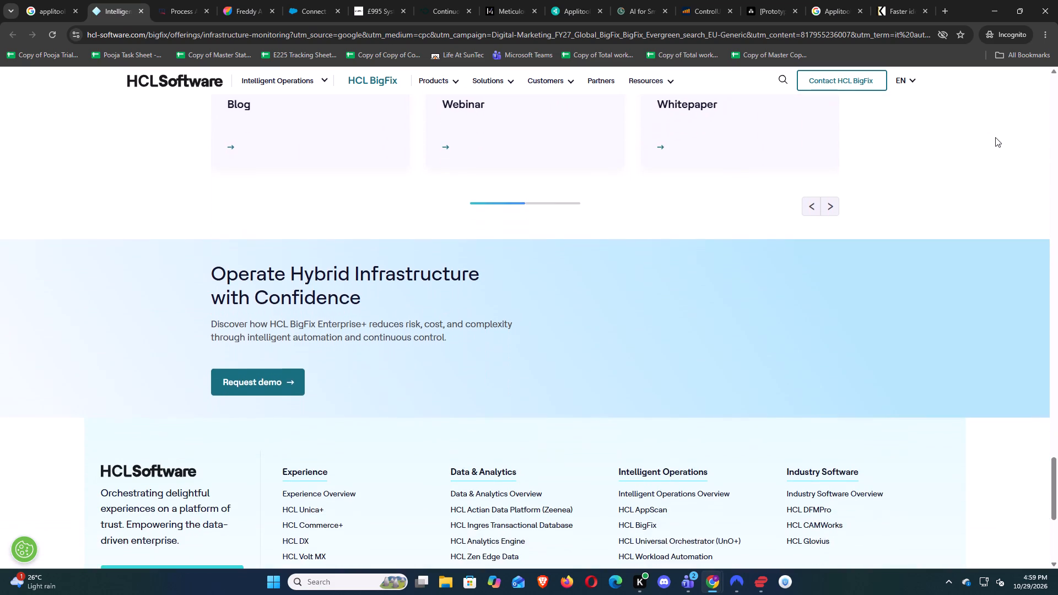
{"action": "scroll", "coordinate": [995, 137], "scroll_direction": "down", "scroll_amount": 3}
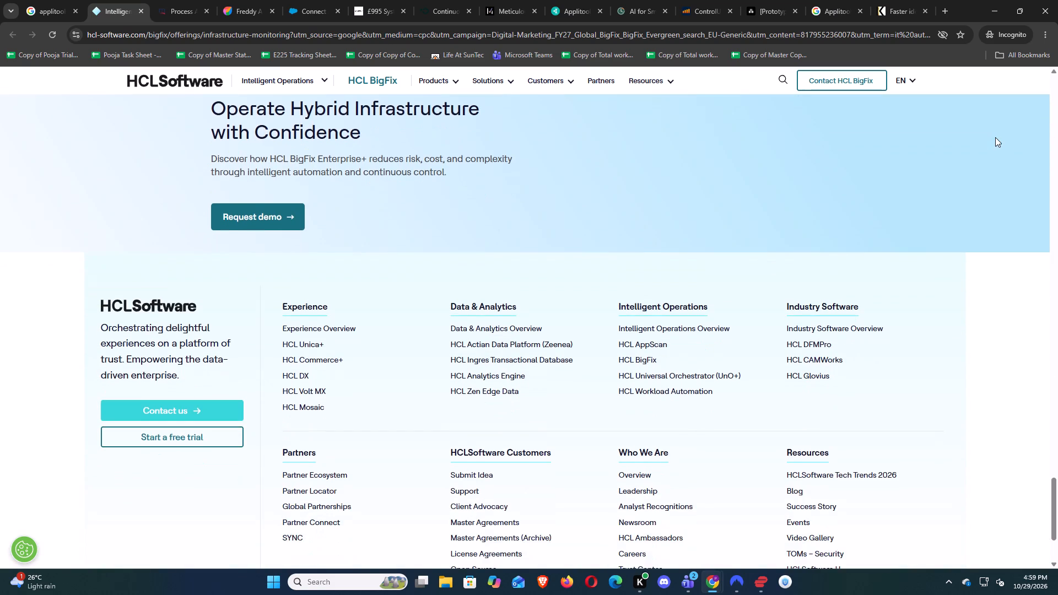
{"action": "scroll", "coordinate": [995, 137], "scroll_direction": "down", "scroll_amount": 3}
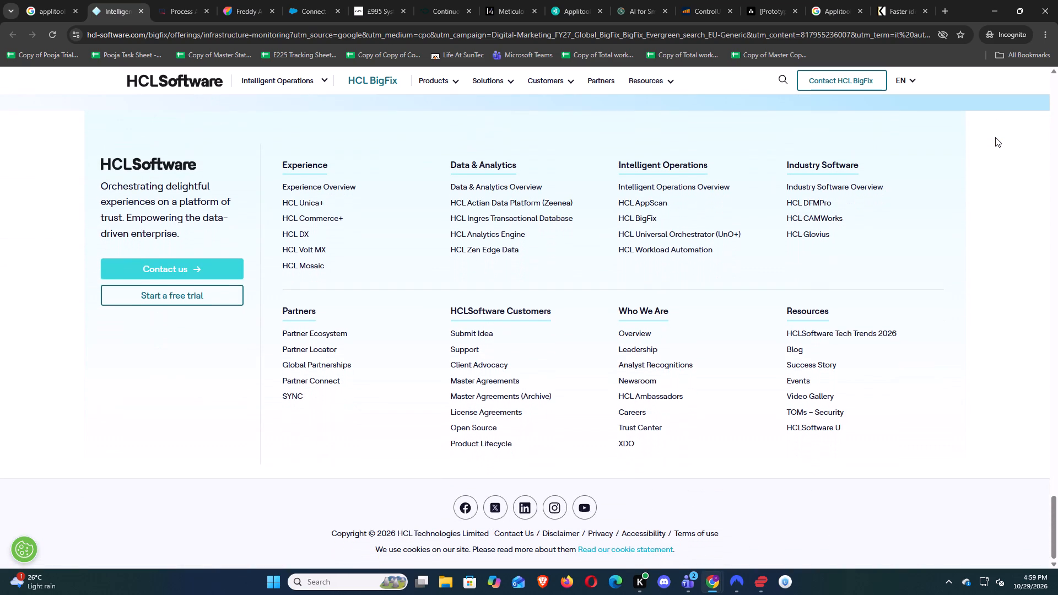
{"action": "scroll", "coordinate": [995, 137], "scroll_direction": "down", "scroll_amount": 3}
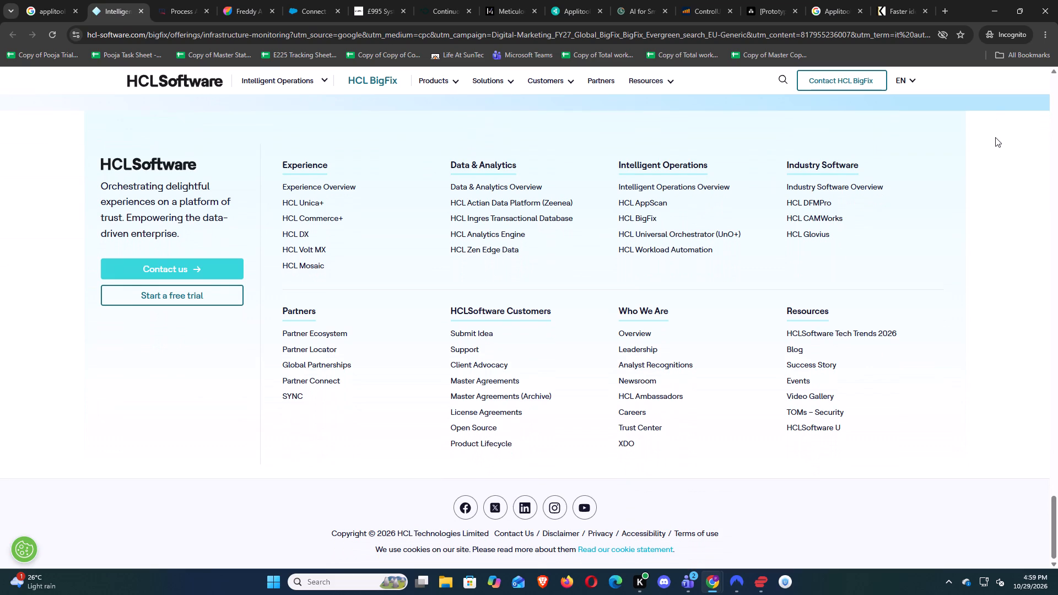
{"action": "scroll", "coordinate": [995, 137], "scroll_direction": "down", "scroll_amount": 6}
Review the HCL BigFix page sections again, from the footer back up to the opening banner.
{"action": "scroll", "coordinate": [995, 137], "scroll_direction": "up", "scroll_amount": 2}
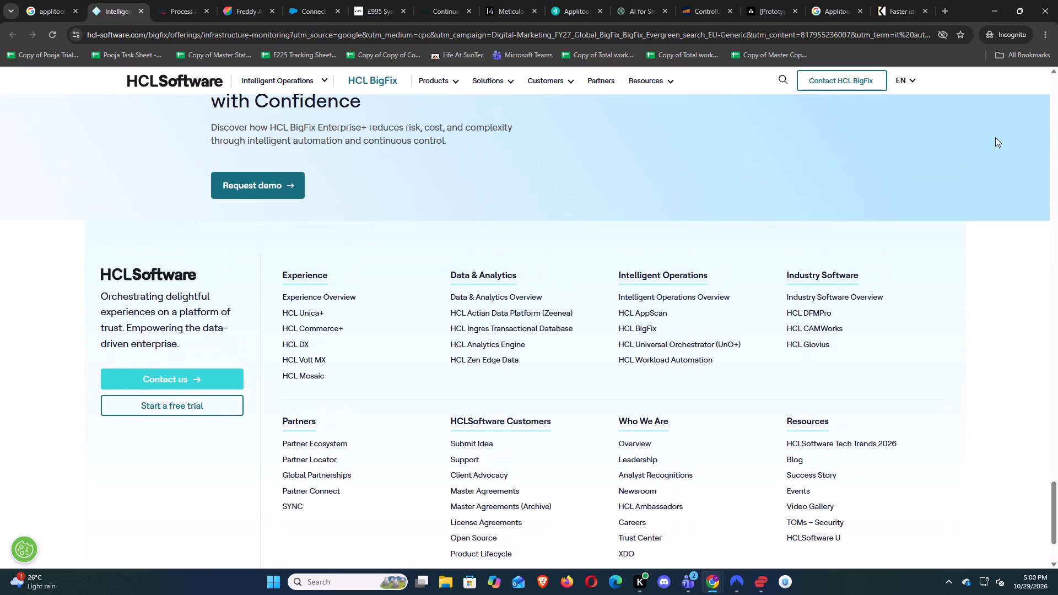
{"action": "scroll", "coordinate": [995, 137], "scroll_direction": "up", "scroll_amount": 3}
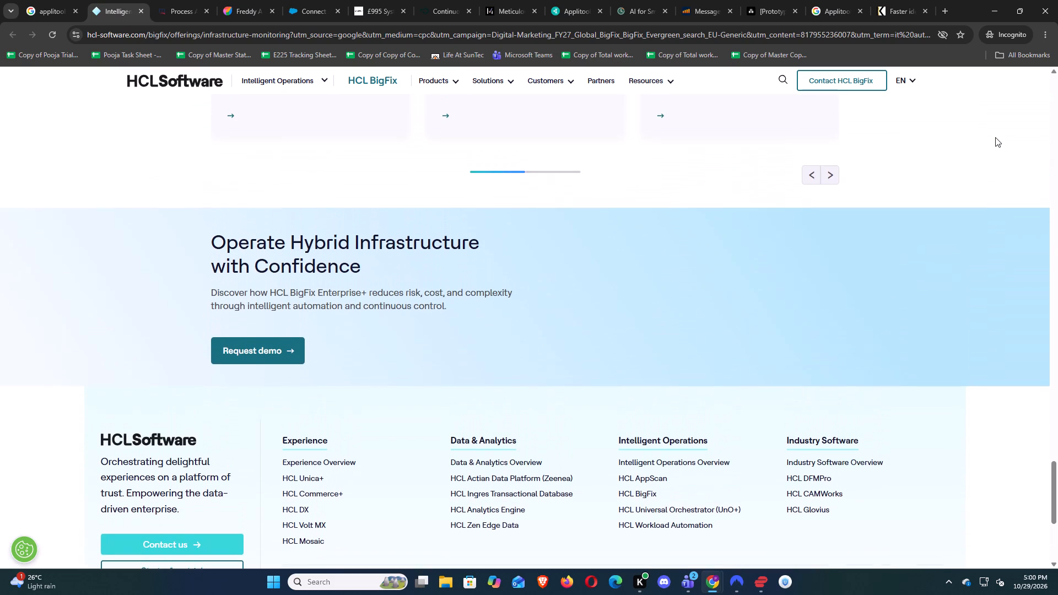
{"action": "scroll", "coordinate": [995, 137], "scroll_direction": "up", "scroll_amount": 3}
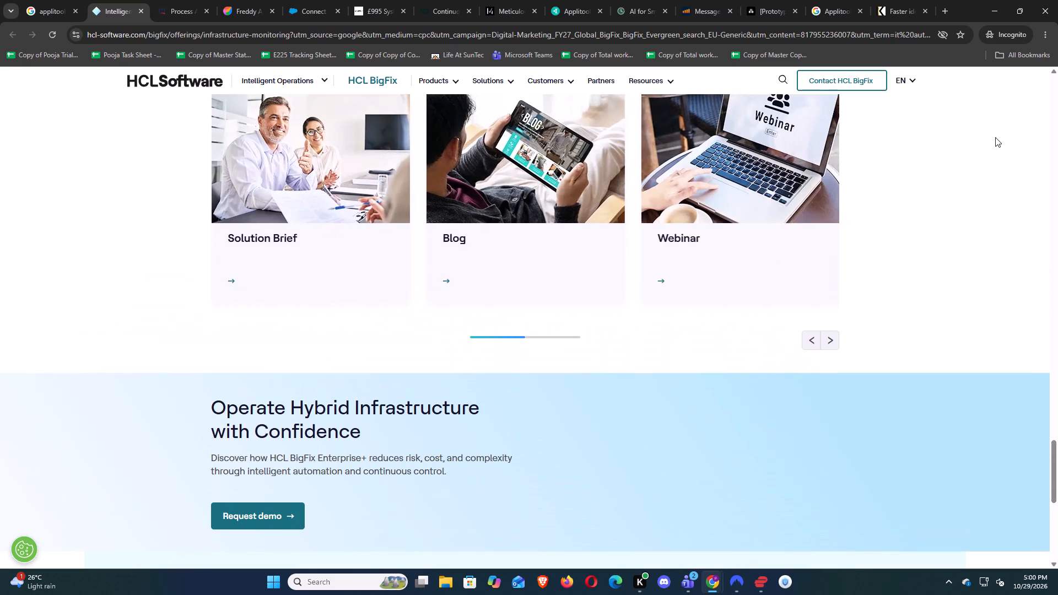
{"action": "scroll", "coordinate": [995, 137], "scroll_direction": "up", "scroll_amount": 4}
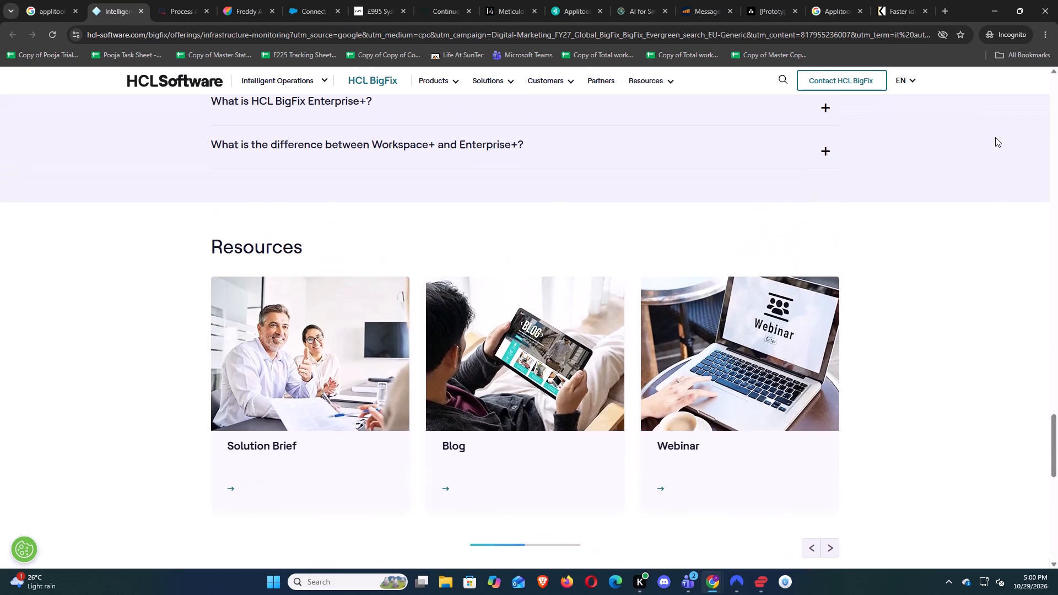
{"action": "scroll", "coordinate": [995, 137], "scroll_direction": "up", "scroll_amount": 2}
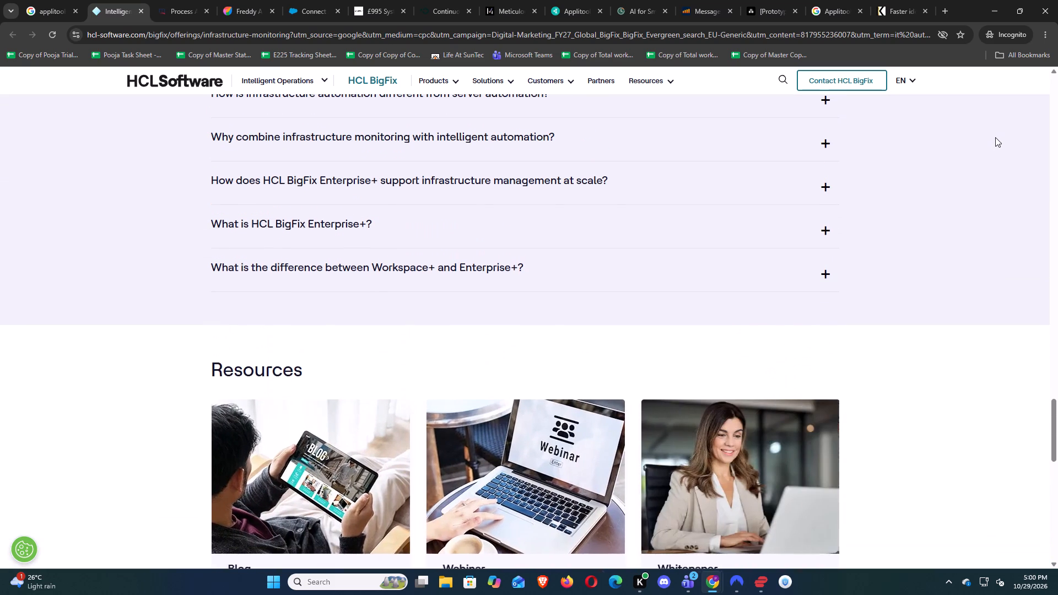
{"action": "scroll", "coordinate": [995, 137], "scroll_direction": "up", "scroll_amount": 1}
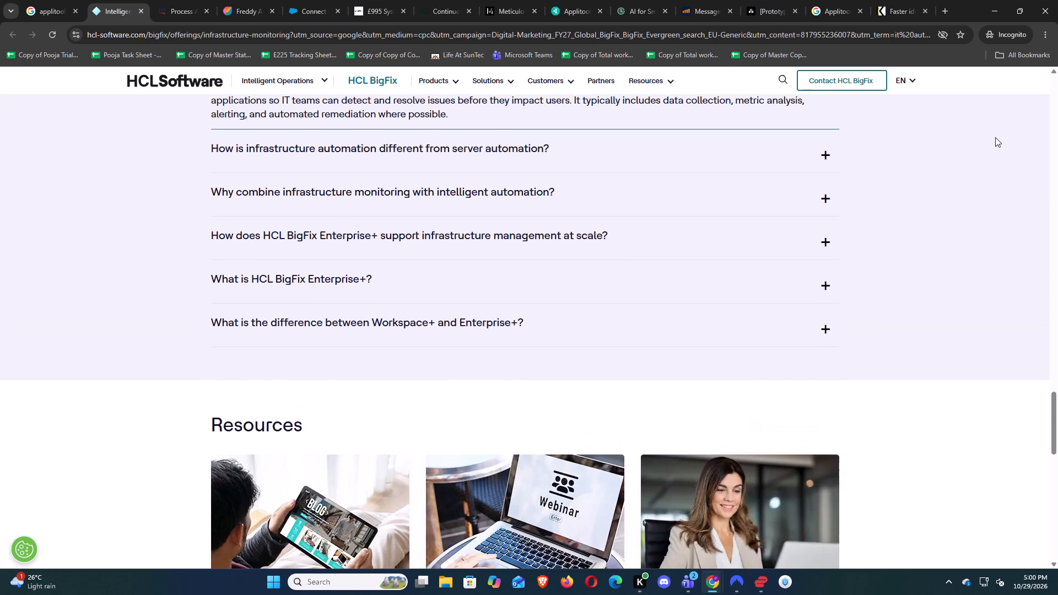
{"action": "scroll", "coordinate": [995, 137], "scroll_direction": "up", "scroll_amount": 3}
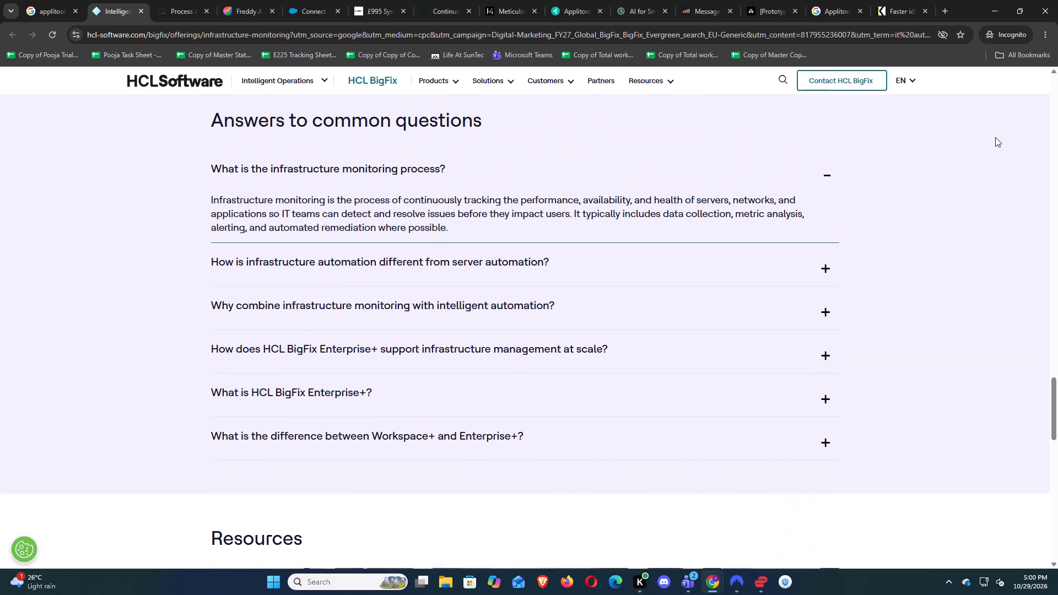
{"action": "scroll", "coordinate": [995, 137], "scroll_direction": "up", "scroll_amount": 3}
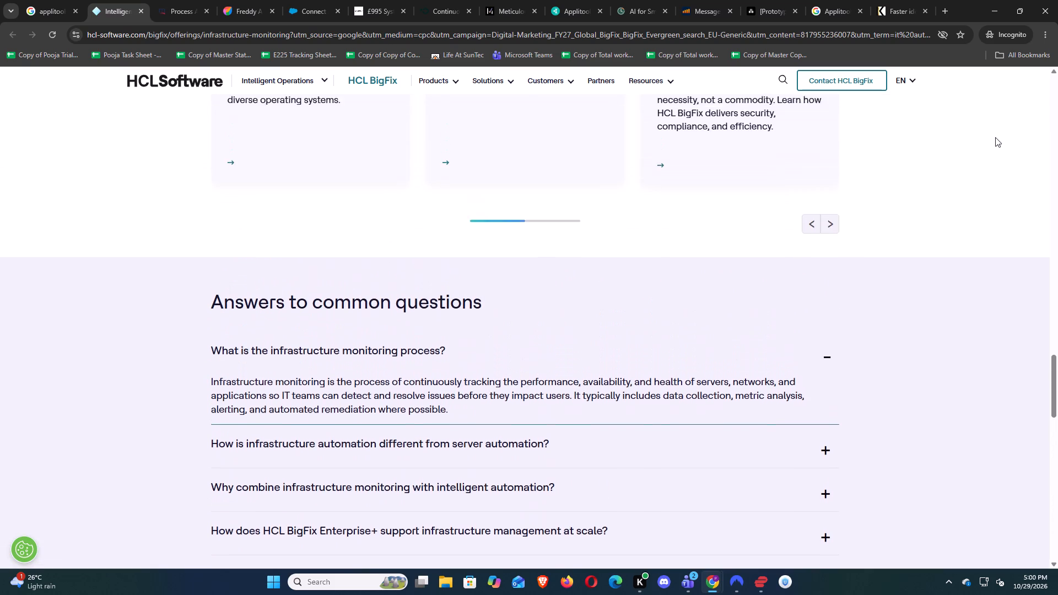
{"action": "scroll", "coordinate": [995, 137], "scroll_direction": "up", "scroll_amount": 3}
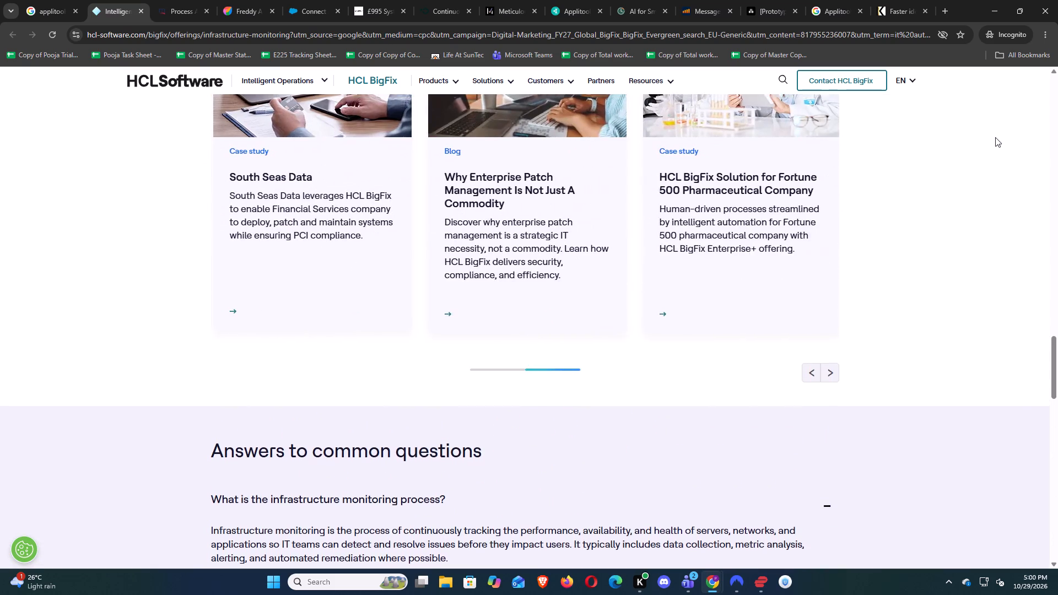
{"action": "scroll", "coordinate": [995, 137], "scroll_direction": "up", "scroll_amount": 2}
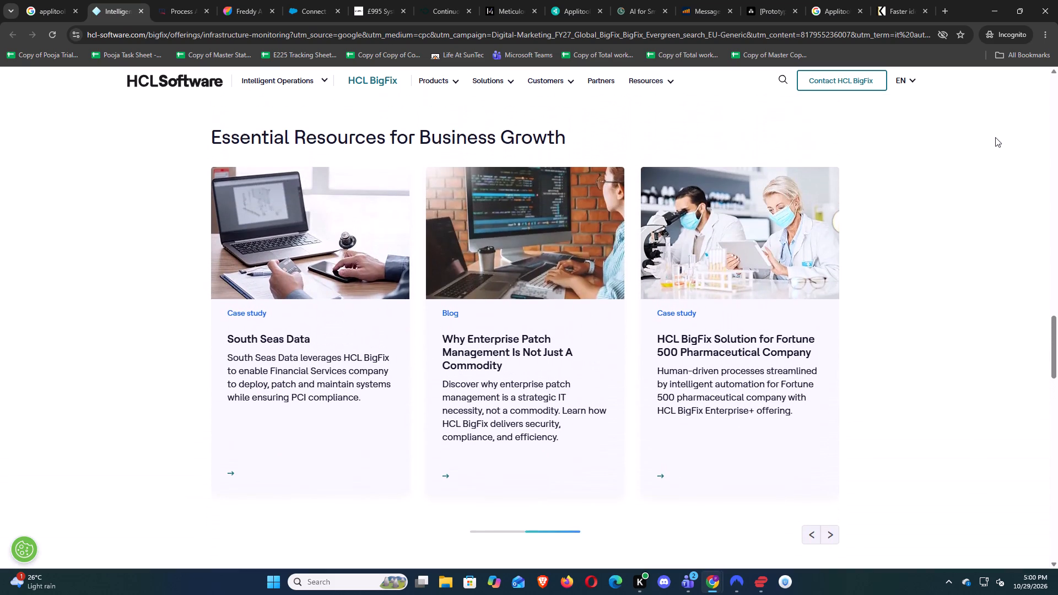
{"action": "scroll", "coordinate": [995, 137], "scroll_direction": "up", "scroll_amount": 3}
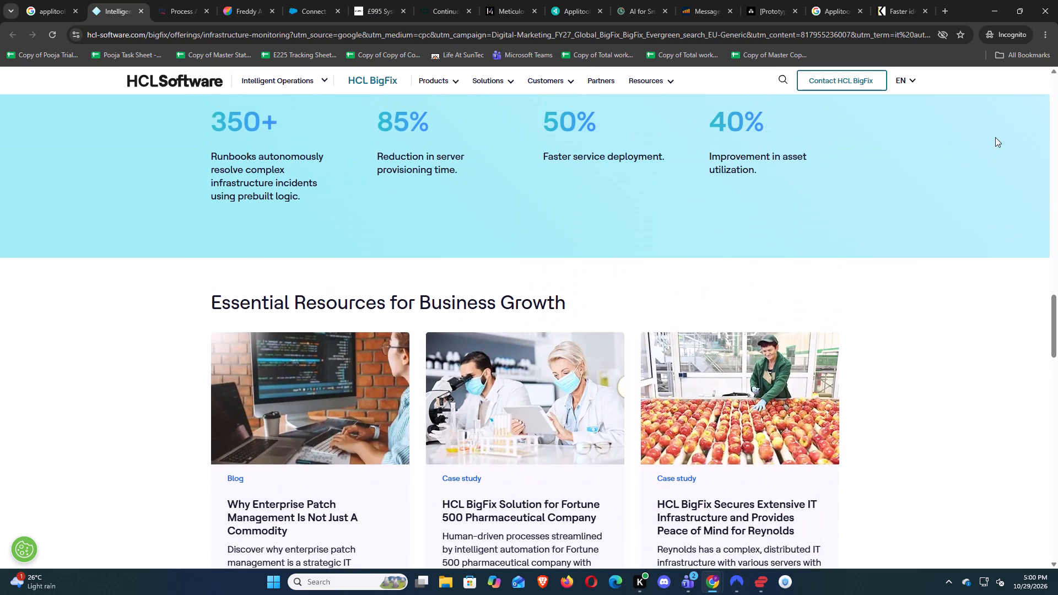
{"action": "scroll", "coordinate": [995, 137], "scroll_direction": "up", "scroll_amount": 2}
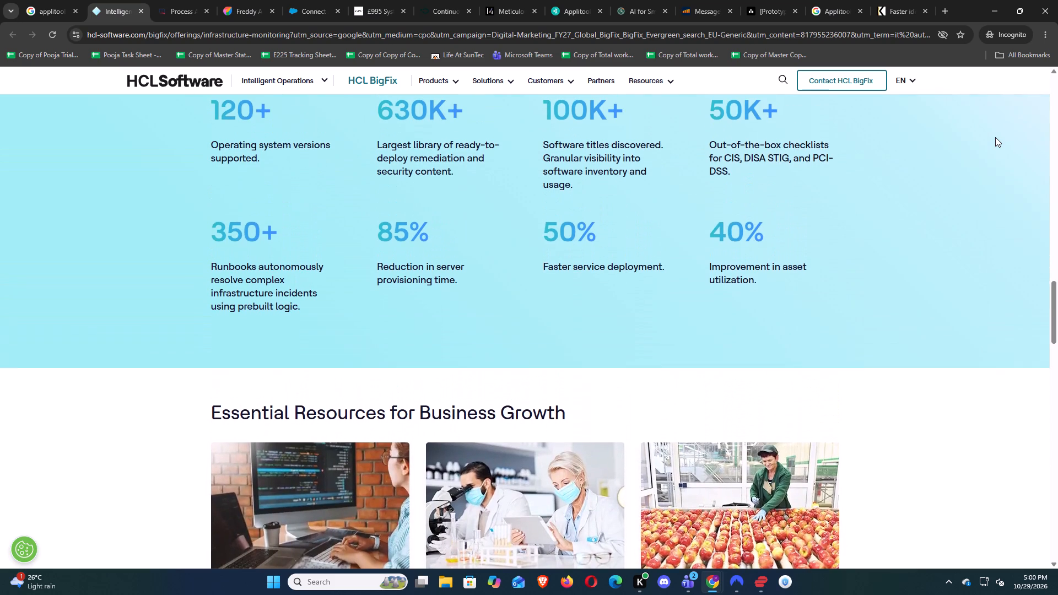
{"action": "scroll", "coordinate": [995, 137], "scroll_direction": "up", "scroll_amount": 3}
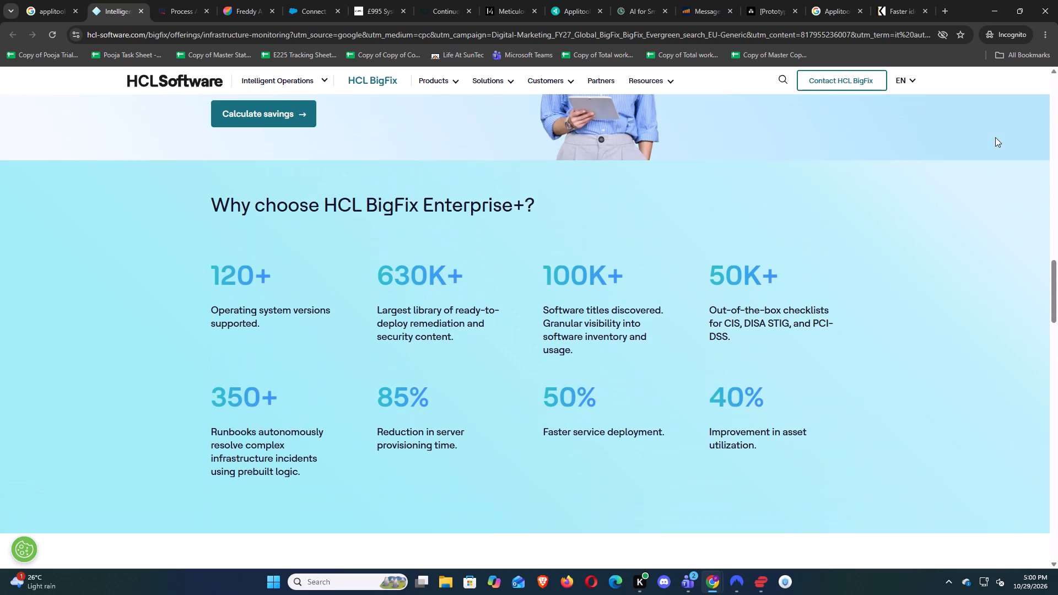
{"action": "scroll", "coordinate": [995, 137], "scroll_direction": "up", "scroll_amount": 3}
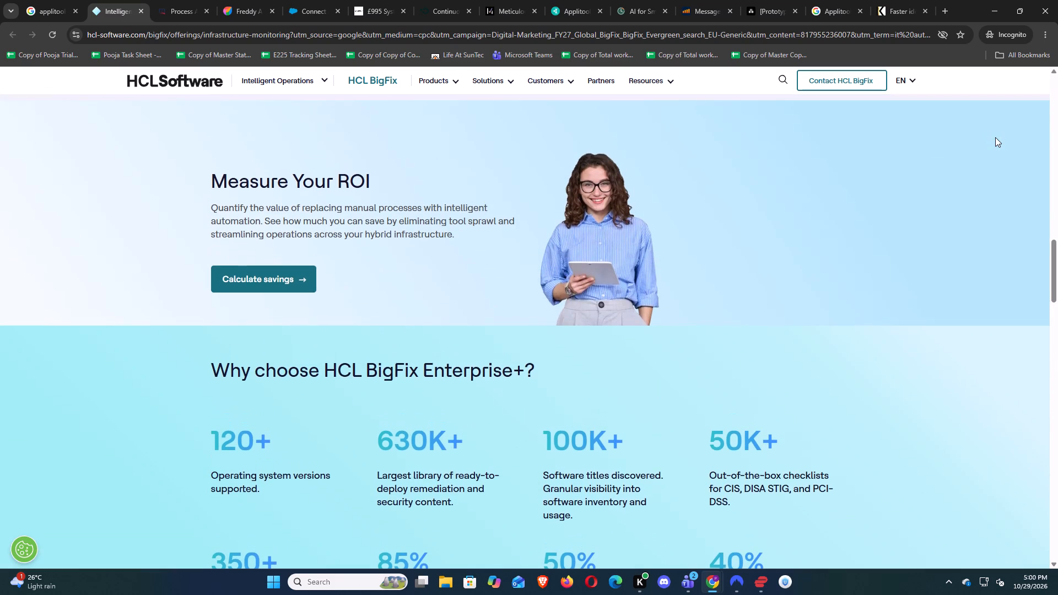
{"action": "scroll", "coordinate": [995, 137], "scroll_direction": "up", "scroll_amount": 3}
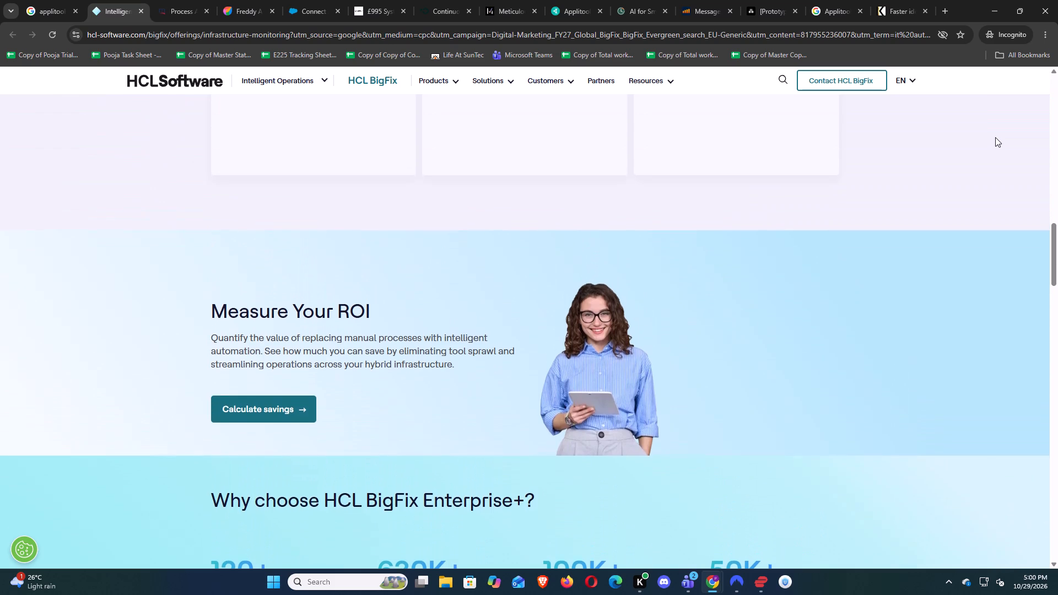
{"action": "scroll", "coordinate": [995, 137], "scroll_direction": "up", "scroll_amount": 2}
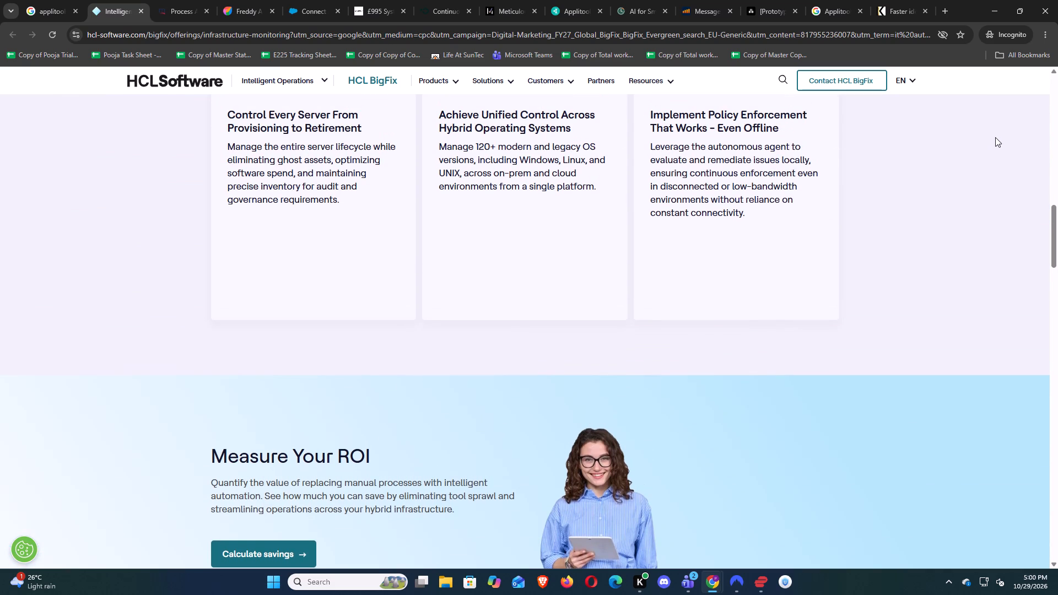
{"action": "scroll", "coordinate": [995, 137], "scroll_direction": "up", "scroll_amount": 2}
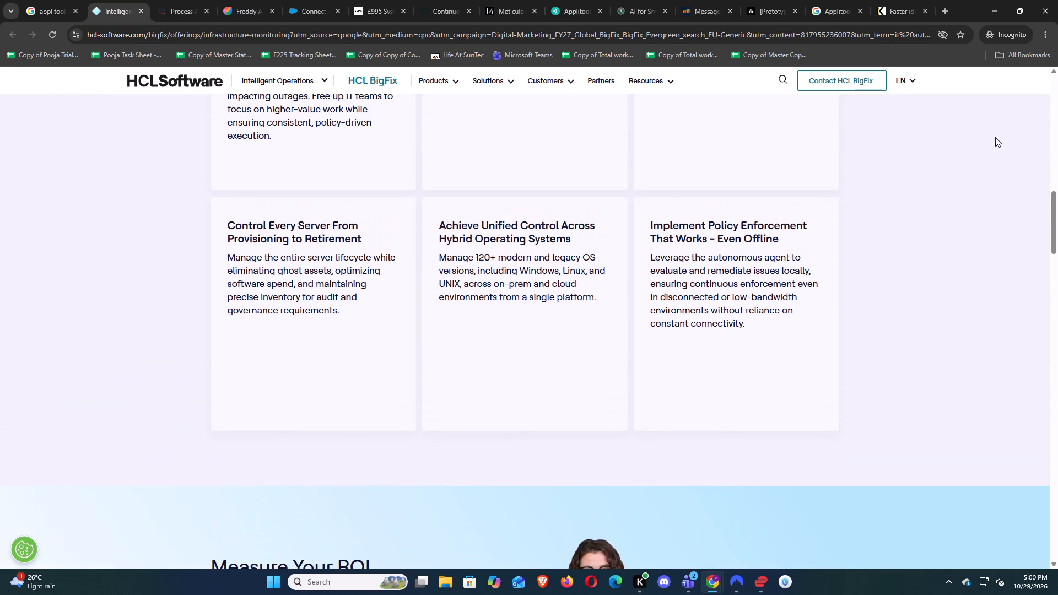
{"action": "scroll", "coordinate": [995, 137], "scroll_direction": "up", "scroll_amount": 3}
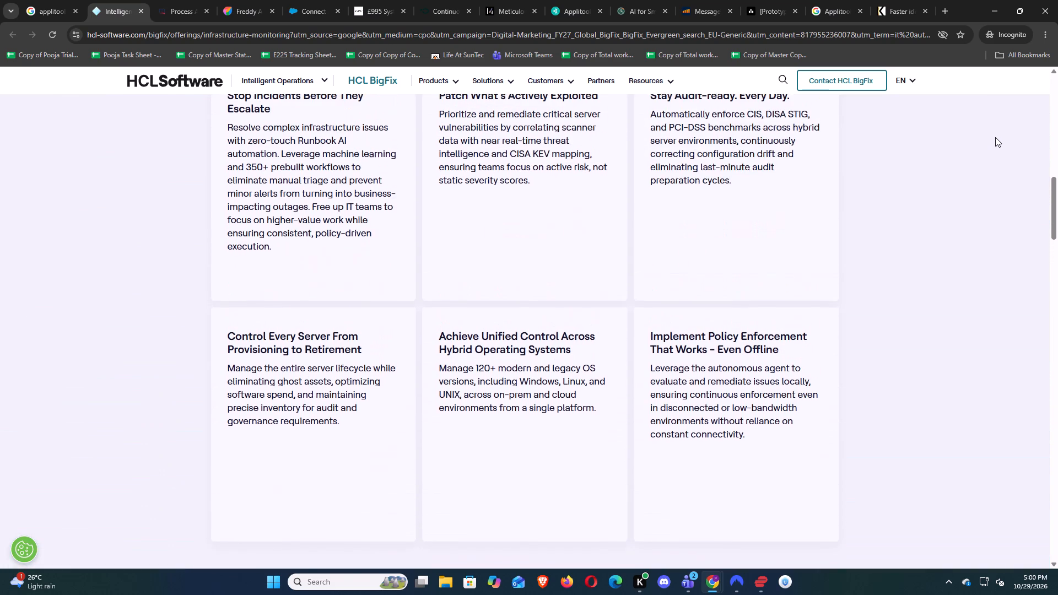
{"action": "scroll", "coordinate": [995, 137], "scroll_direction": "up", "scroll_amount": 2}
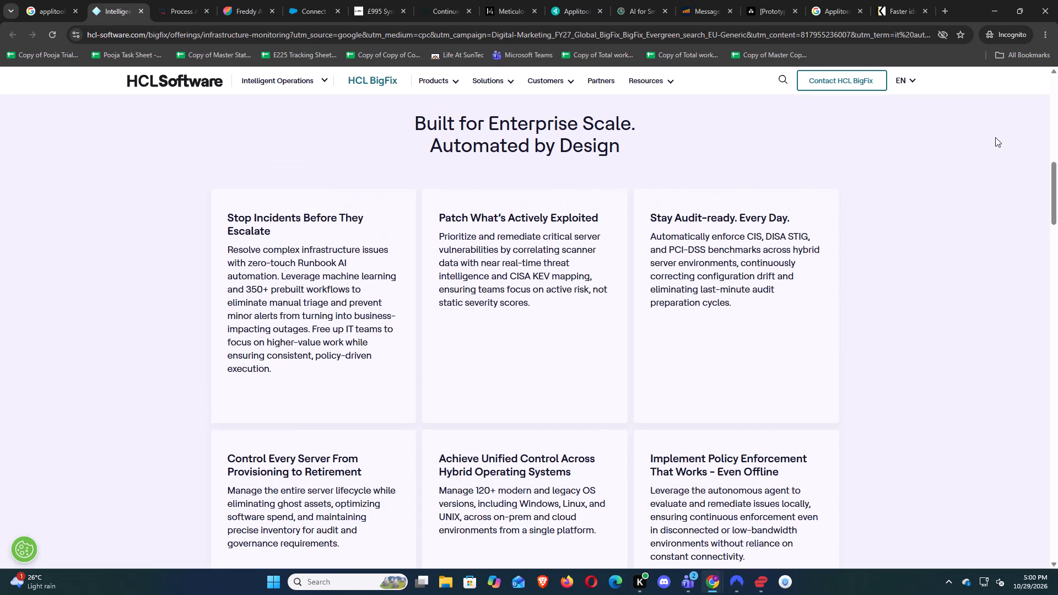
{"action": "scroll", "coordinate": [995, 137], "scroll_direction": "up", "scroll_amount": 2}
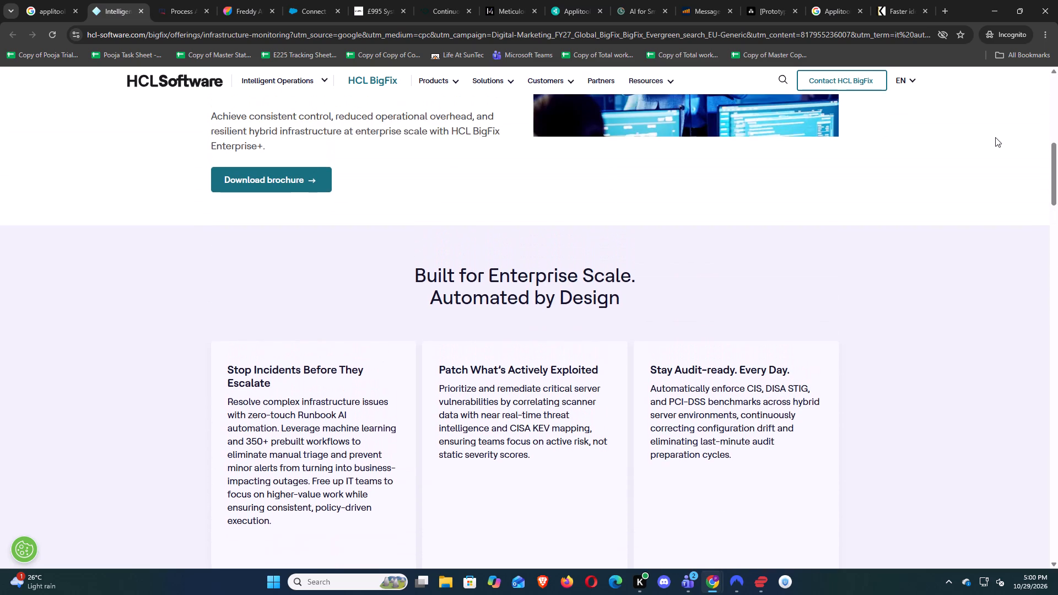
{"action": "scroll", "coordinate": [995, 137], "scroll_direction": "up", "scroll_amount": 2}
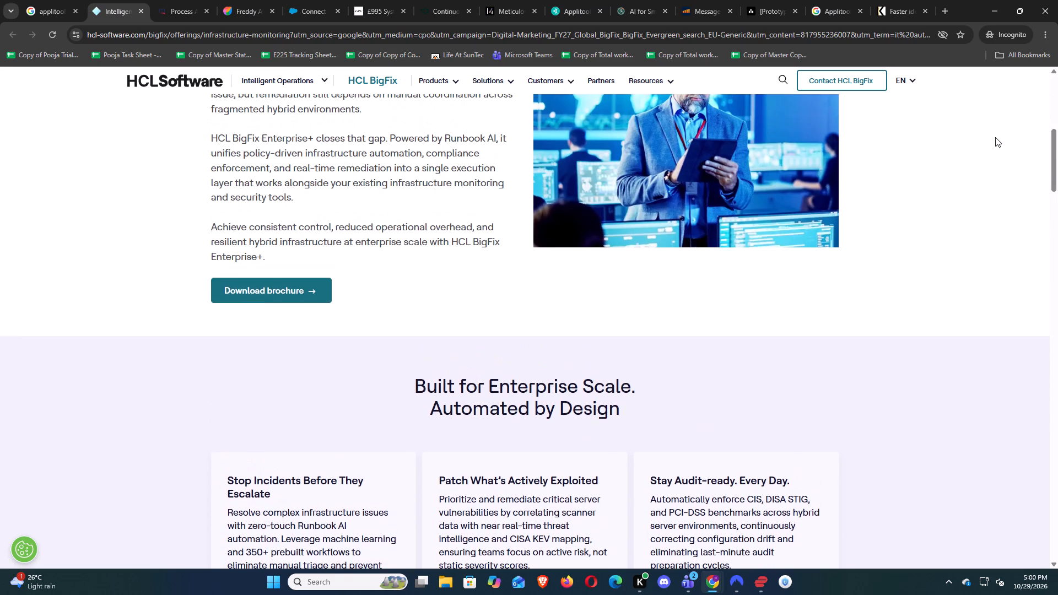
{"action": "scroll", "coordinate": [995, 137], "scroll_direction": "up", "scroll_amount": 3}
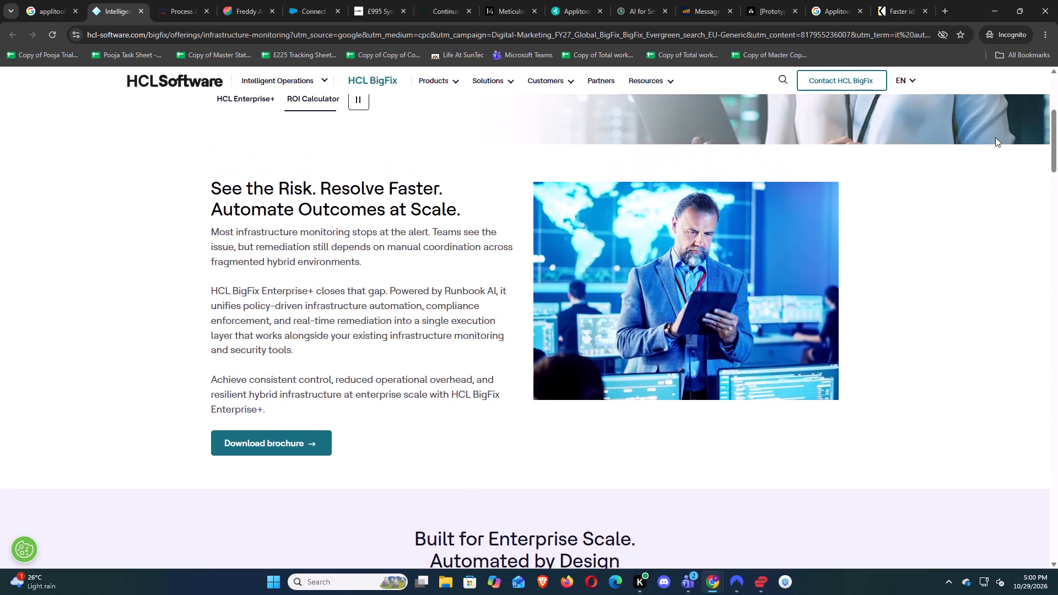
{"action": "scroll", "coordinate": [995, 137], "scroll_direction": "up", "scroll_amount": 2}
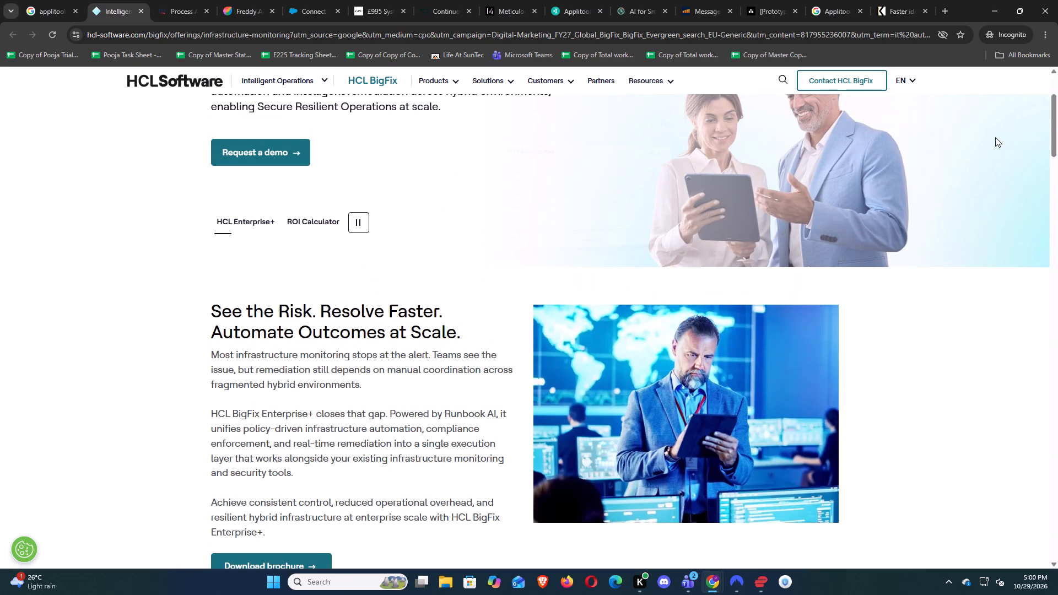
{"action": "scroll", "coordinate": [995, 137], "scroll_direction": "up", "scroll_amount": 1}
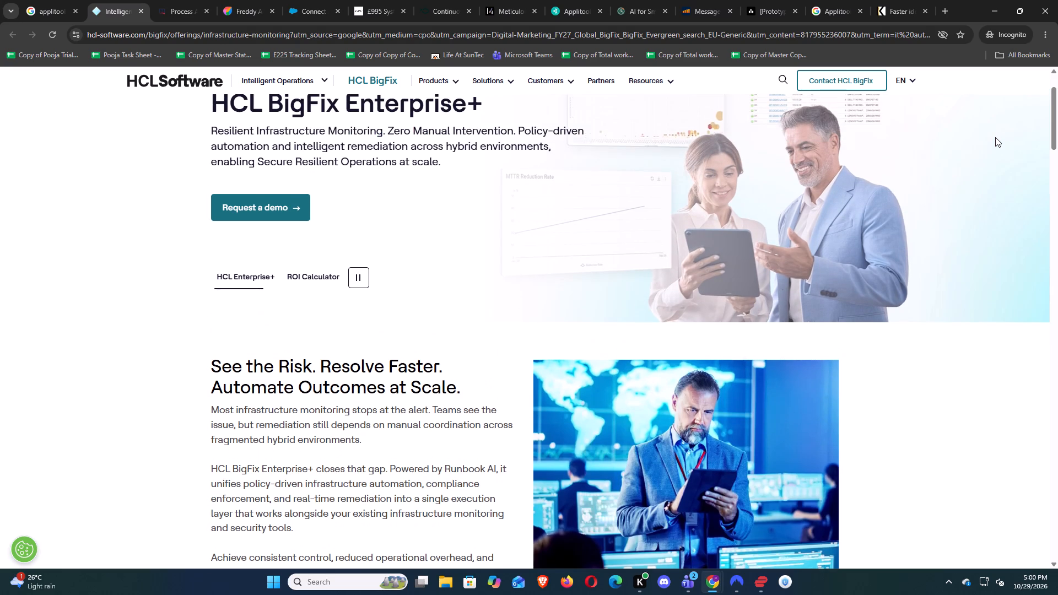
{"action": "scroll", "coordinate": [995, 137], "scroll_direction": "up", "scroll_amount": 1}
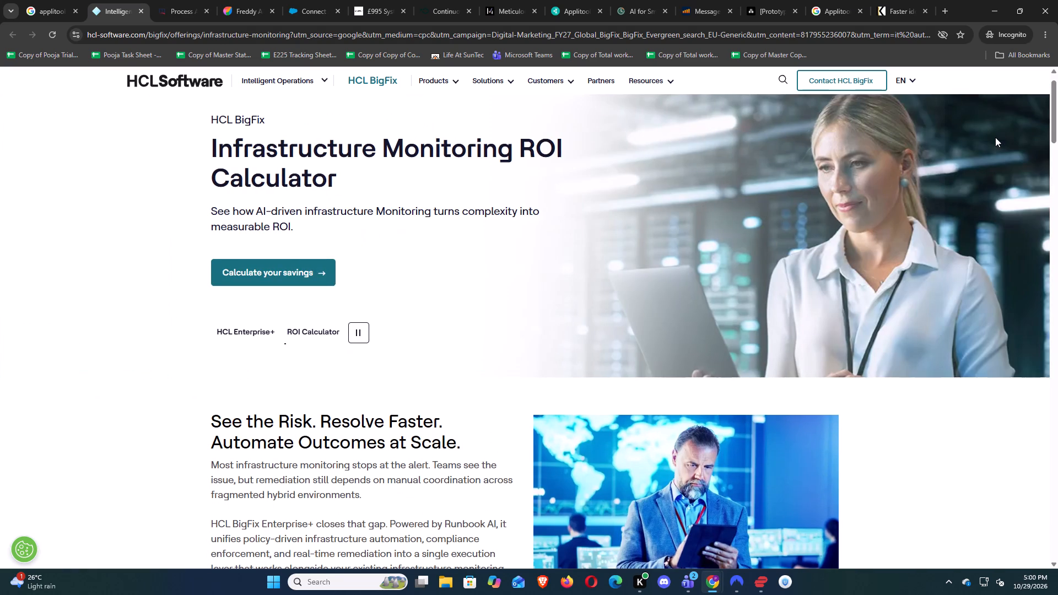
Look through the HCL BigFix page from the opening banner through the enterprise-scale cards to the Measure Your ROI section.
{"action": "scroll", "coordinate": [995, 137], "scroll_direction": "up", "scroll_amount": 2}
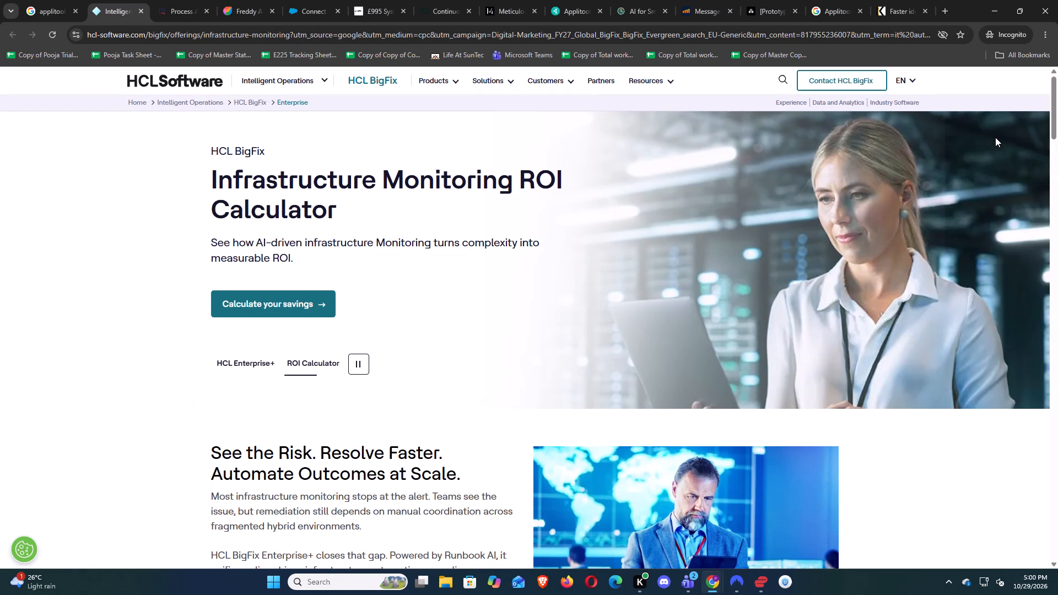
{"action": "scroll", "coordinate": [995, 137], "scroll_direction": "up", "scroll_amount": 1}
{"action": "scroll", "coordinate": [995, 137], "scroll_direction": "down", "scroll_amount": 2}
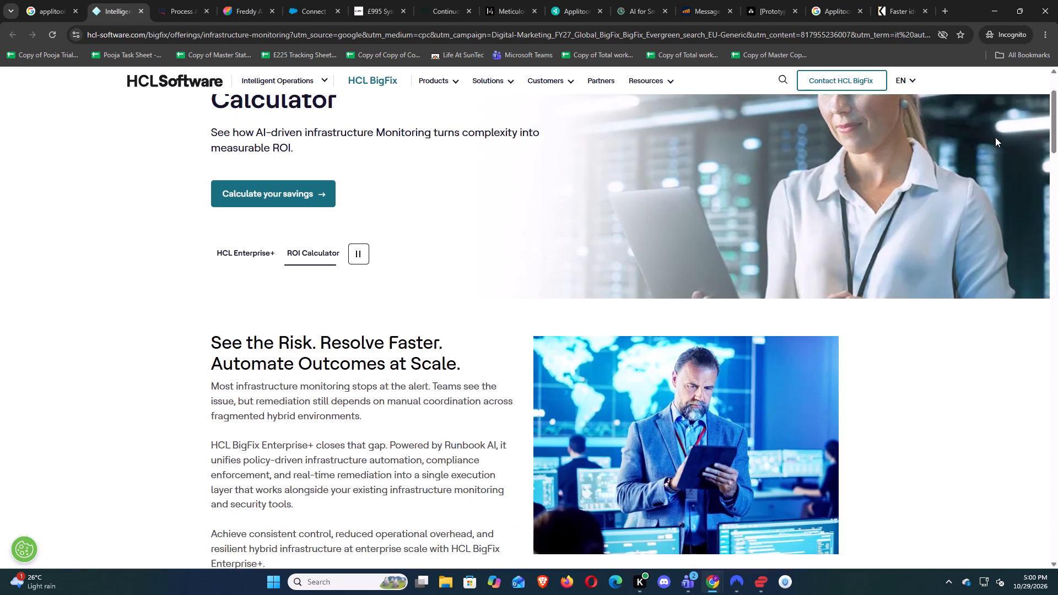
{"action": "scroll", "coordinate": [995, 137], "scroll_direction": "down", "scroll_amount": 3}
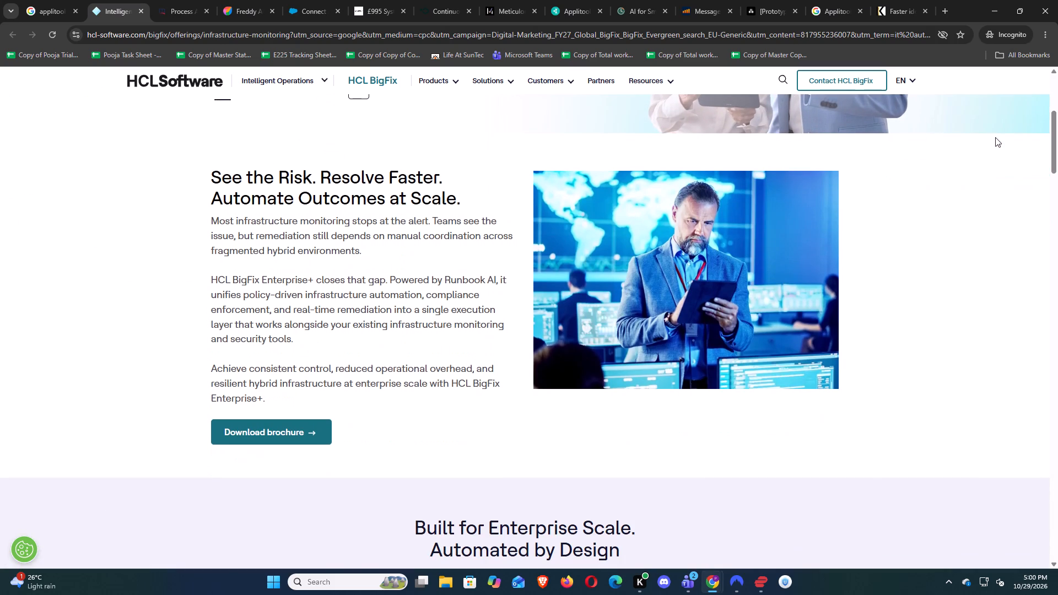
{"action": "scroll", "coordinate": [995, 137], "scroll_direction": "down", "scroll_amount": 3}
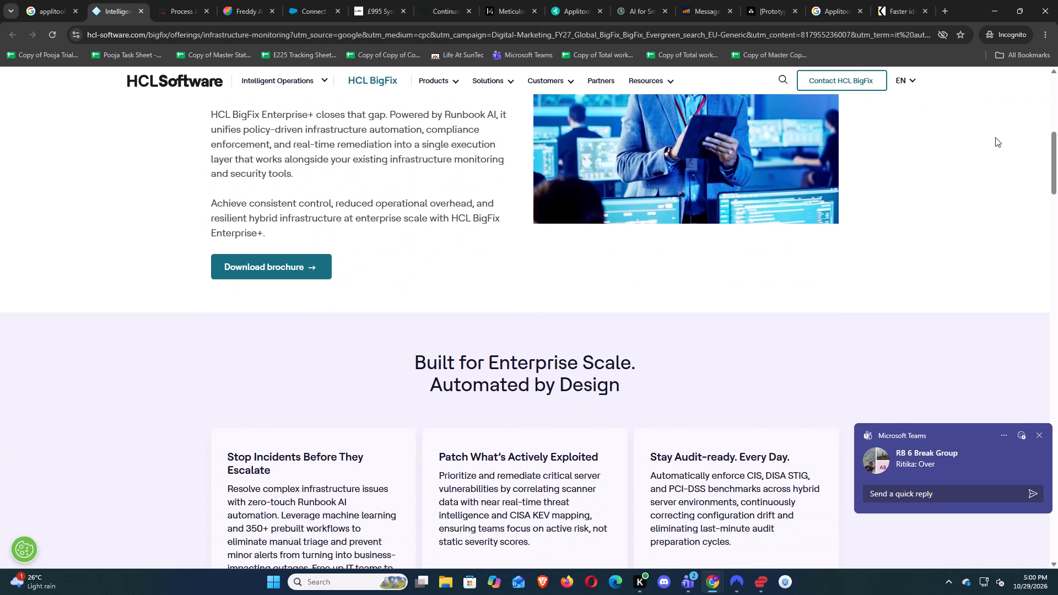
{"action": "scroll", "coordinate": [995, 137], "scroll_direction": "down", "scroll_amount": 3}
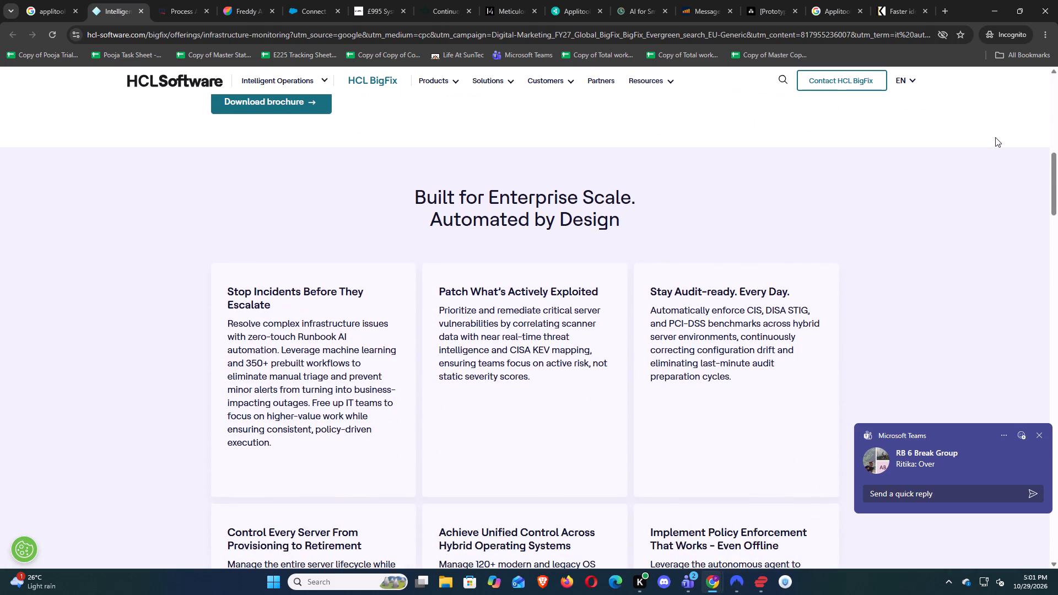
{"action": "scroll", "coordinate": [995, 137], "scroll_direction": "down", "scroll_amount": 3}
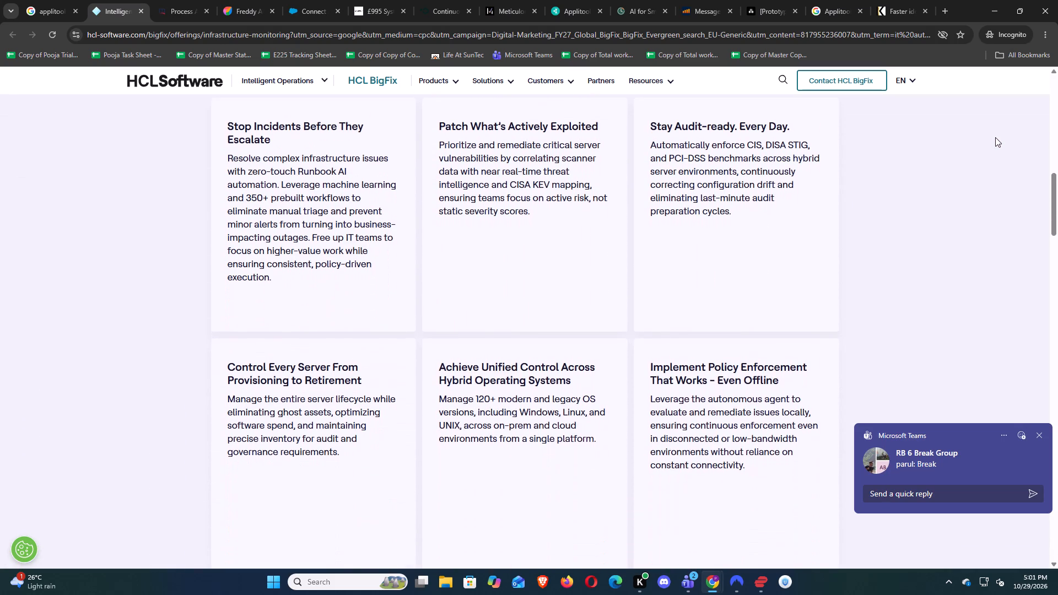
{"action": "scroll", "coordinate": [995, 137], "scroll_direction": "down", "scroll_amount": 3}
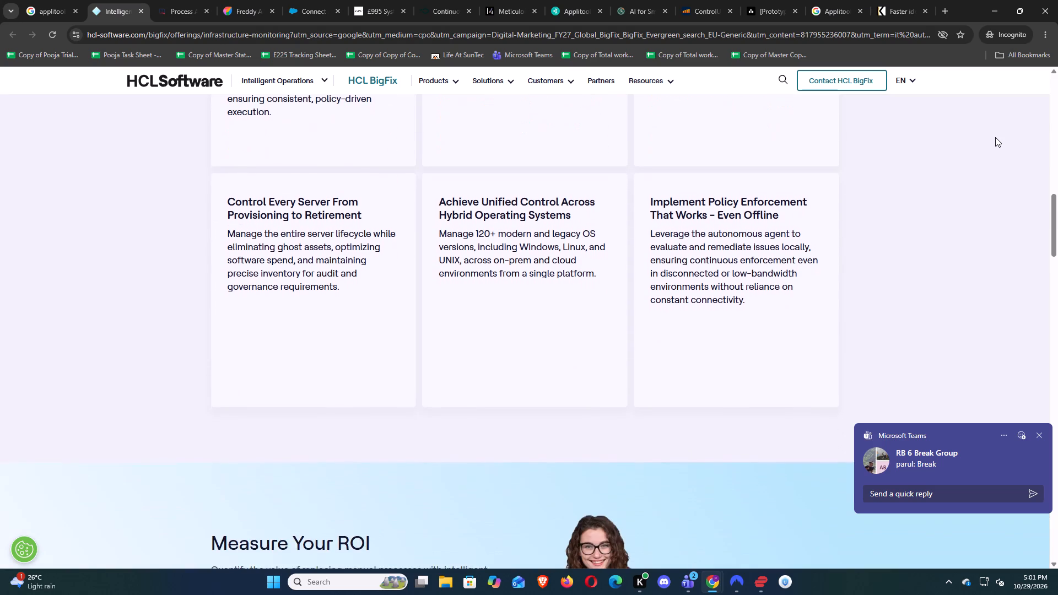
{"action": "scroll", "coordinate": [995, 137], "scroll_direction": "down", "scroll_amount": 3}
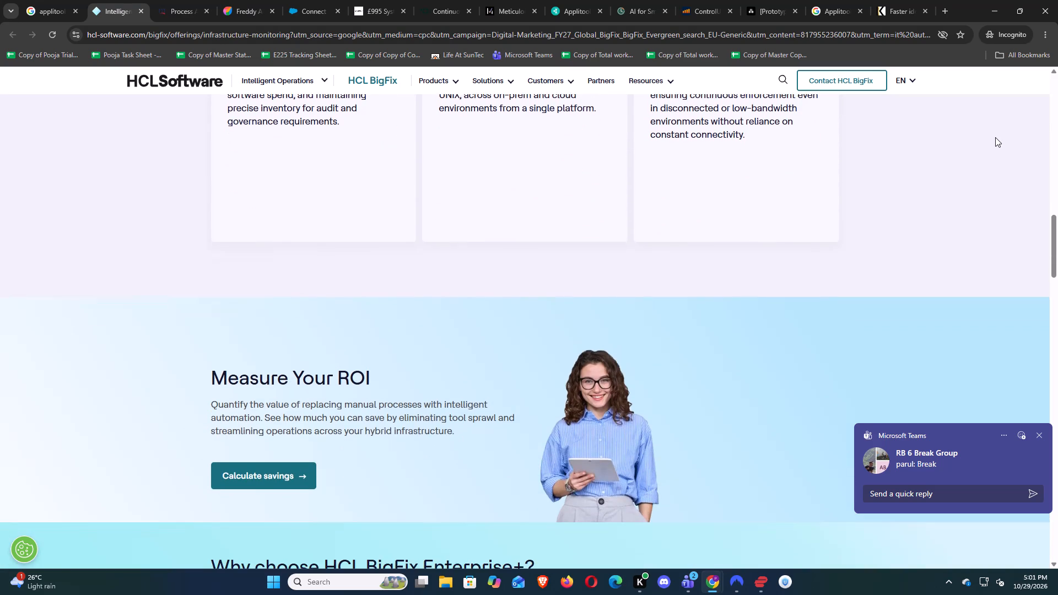
Examine the "Why choose HCL BigFix Enterprise+?" figures and the case studies under "Essential Resources for Business Growth".
{"action": "scroll", "coordinate": [995, 137], "scroll_direction": "down", "scroll_amount": 7}
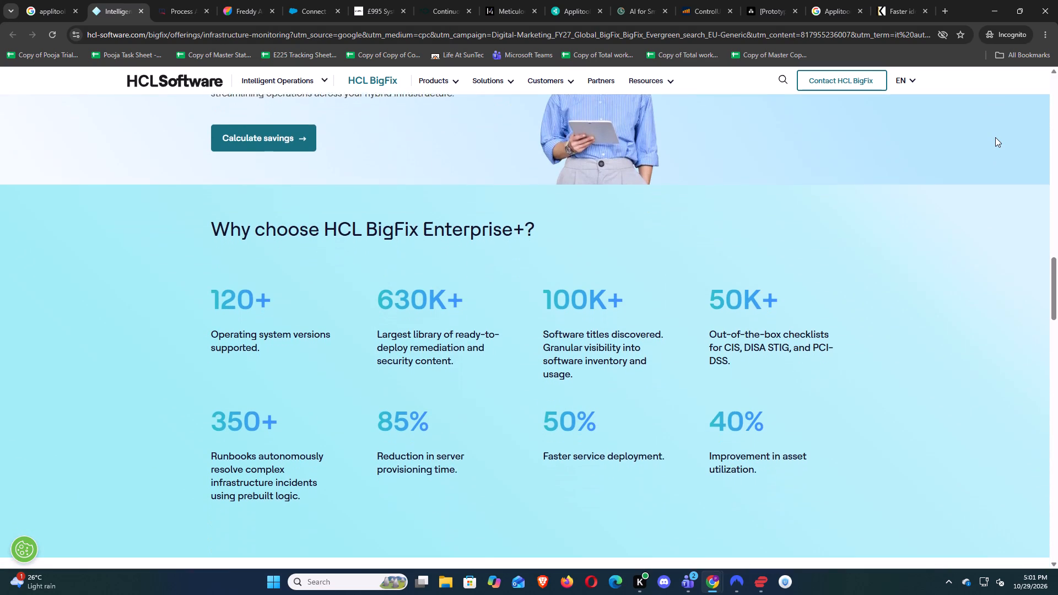
{"action": "scroll", "coordinate": [995, 137], "scroll_direction": "down", "scroll_amount": 1}
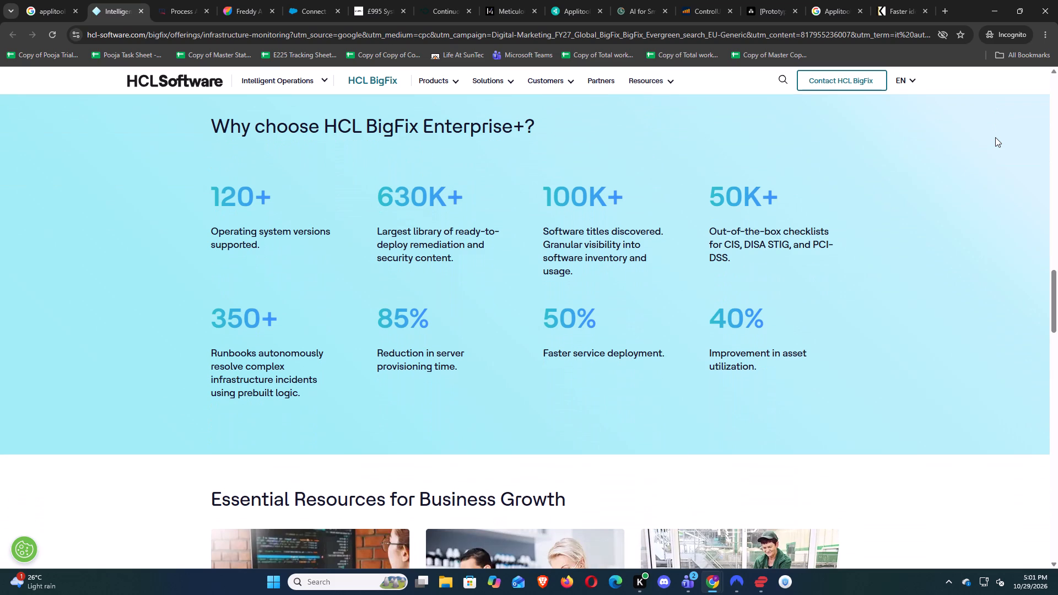
{"action": "scroll", "coordinate": [995, 137], "scroll_direction": "down", "scroll_amount": 2}
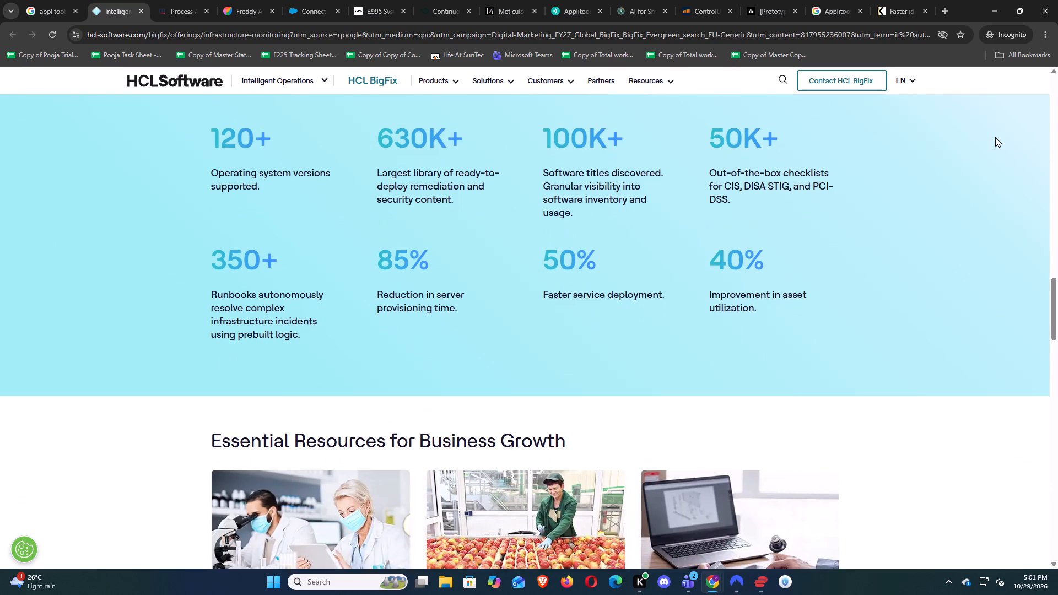
{"action": "scroll", "coordinate": [995, 137], "scroll_direction": "down", "scroll_amount": 2}
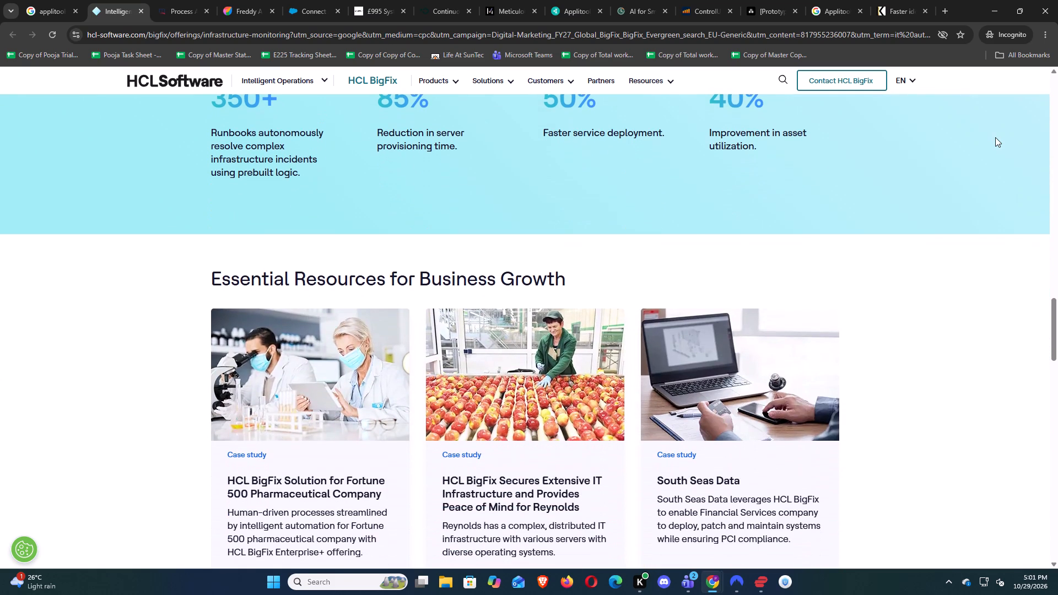
{"action": "scroll", "coordinate": [995, 137], "scroll_direction": "down", "scroll_amount": 2}
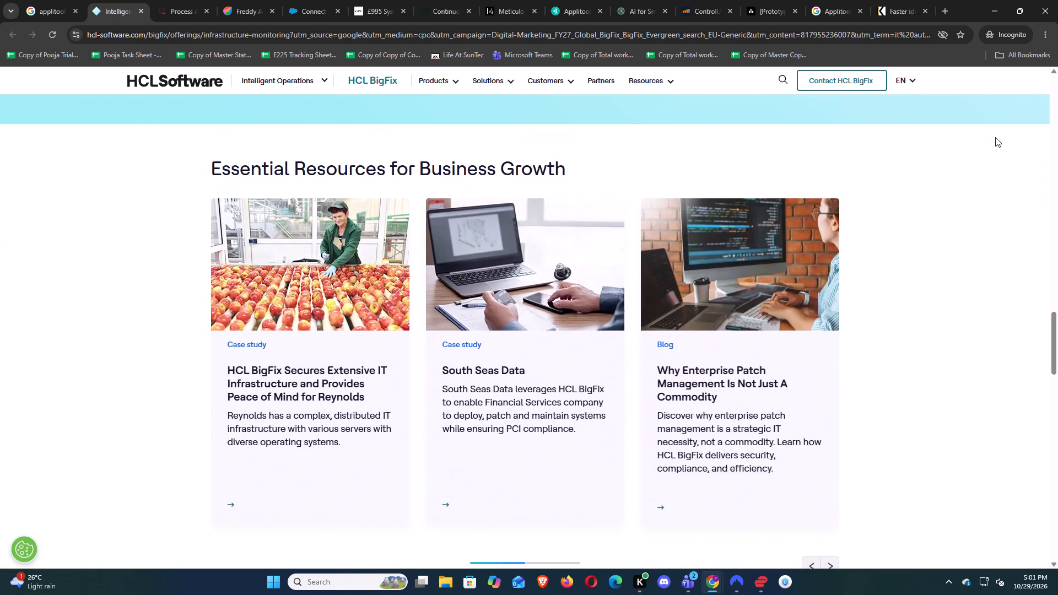
{"action": "scroll", "coordinate": [995, 137], "scroll_direction": "down", "scroll_amount": 2}
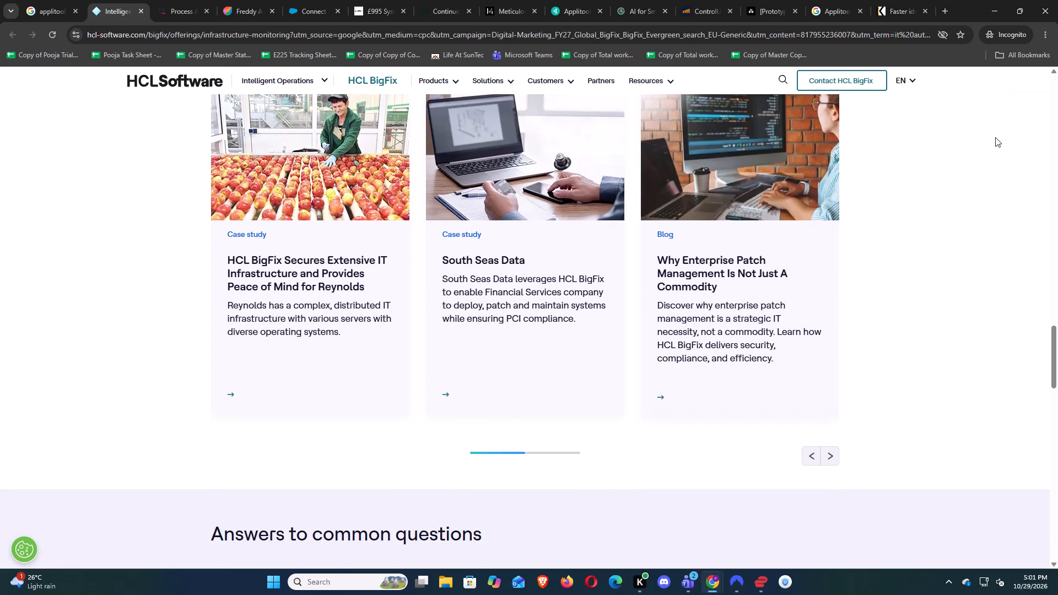
Read through the "Answers to common questions" section of the HCL BigFix page, continuing to Resources.
{"action": "scroll", "coordinate": [995, 137], "scroll_direction": "down", "scroll_amount": 3}
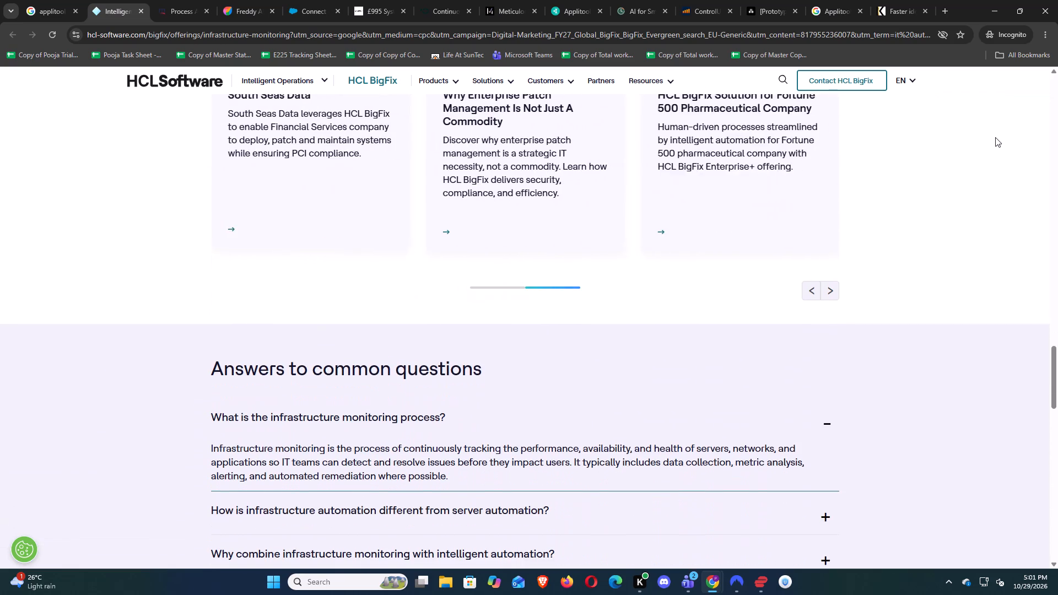
{"action": "scroll", "coordinate": [995, 137], "scroll_direction": "down", "scroll_amount": 2}
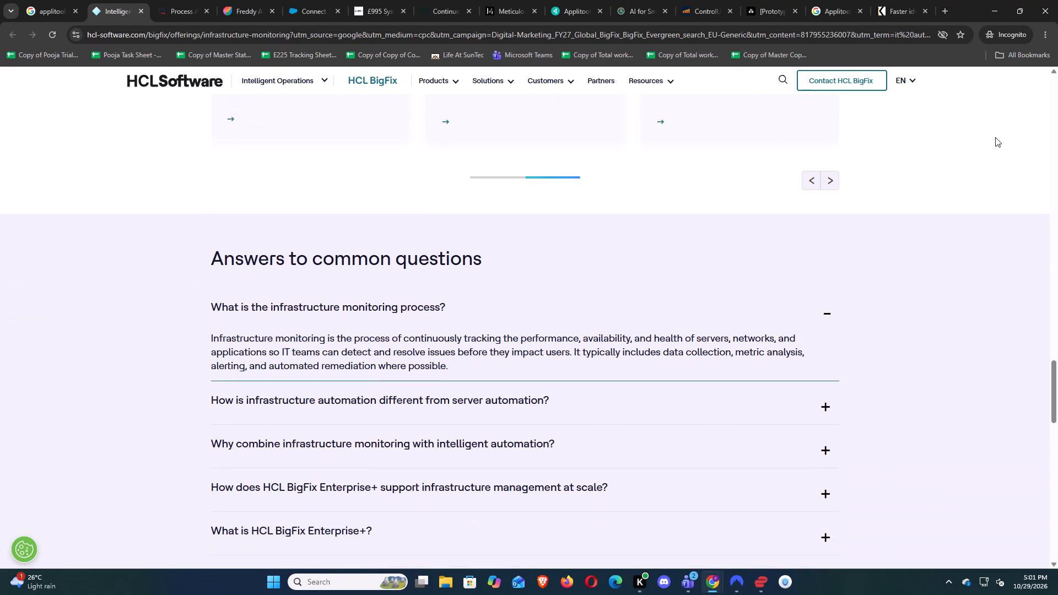
{"action": "scroll", "coordinate": [995, 137], "scroll_direction": "down", "scroll_amount": 2}
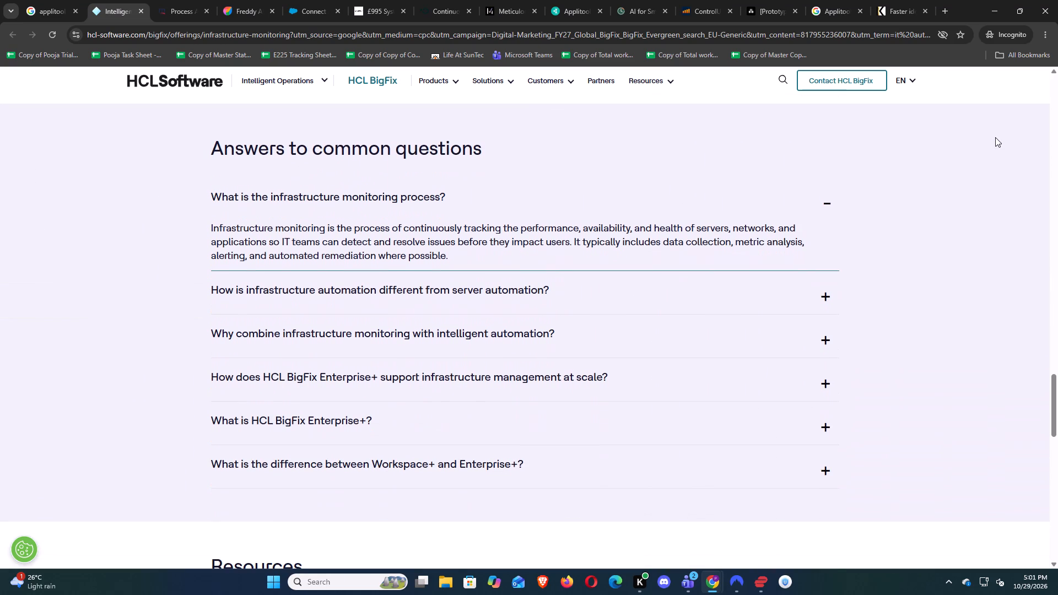
{"action": "scroll", "coordinate": [995, 137], "scroll_direction": "down", "scroll_amount": 3}
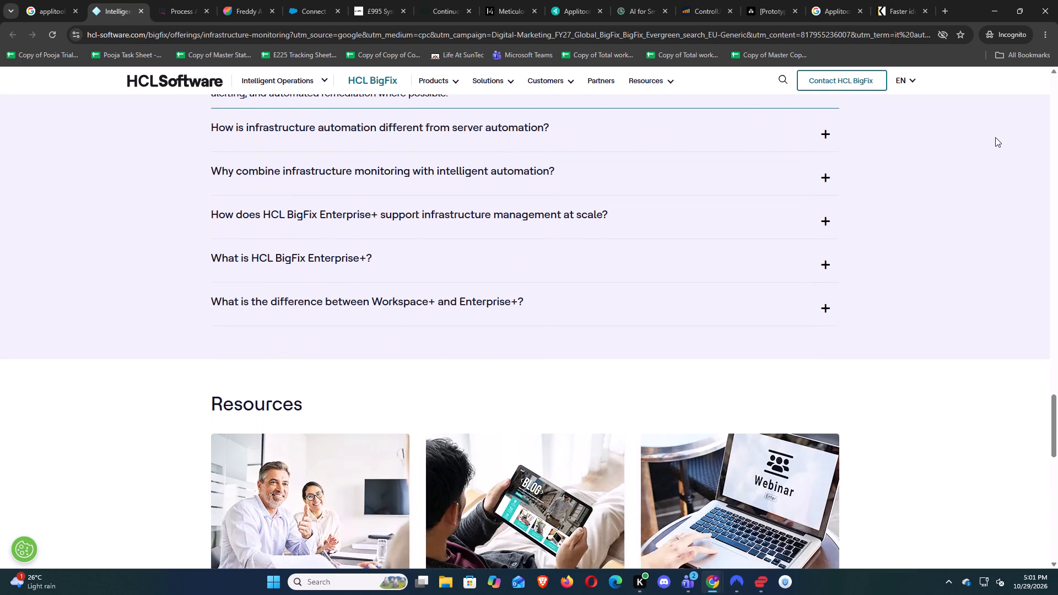
{"action": "scroll", "coordinate": [995, 137], "scroll_direction": "down", "scroll_amount": 2}
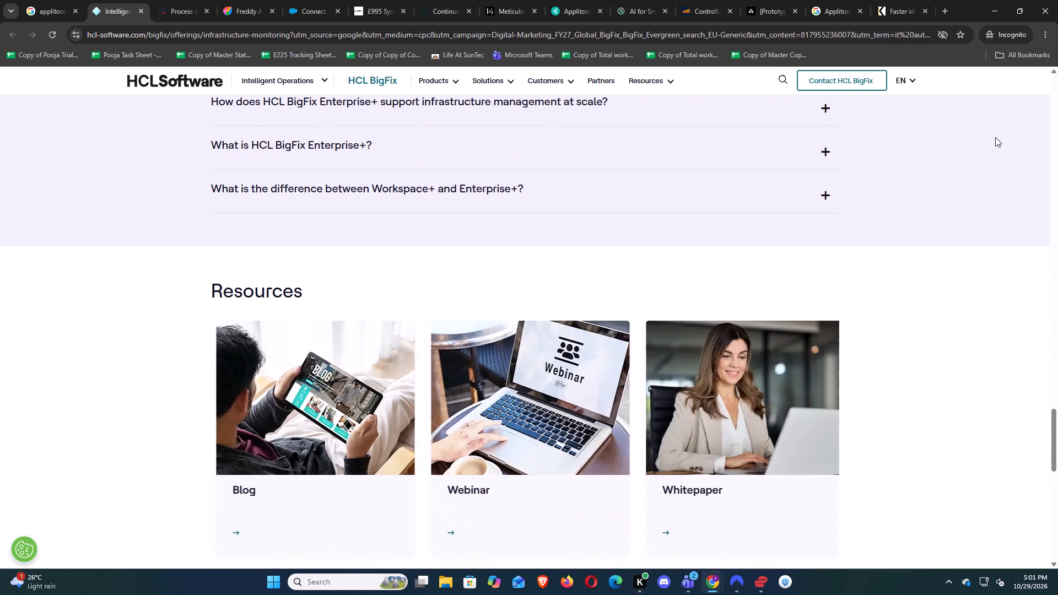
Look over the Resources cards, the hybrid infrastructure demo section and the footer links at the end of the HCL BigFix page.
{"action": "scroll", "coordinate": [995, 137], "scroll_direction": "down", "scroll_amount": 3}
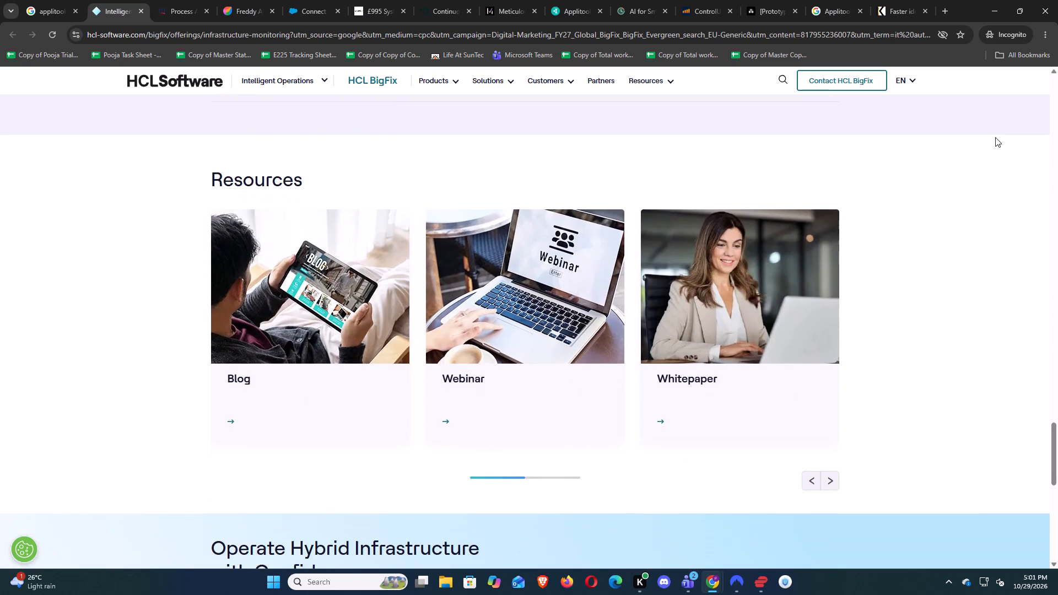
{"action": "scroll", "coordinate": [995, 137], "scroll_direction": "down", "scroll_amount": 2}
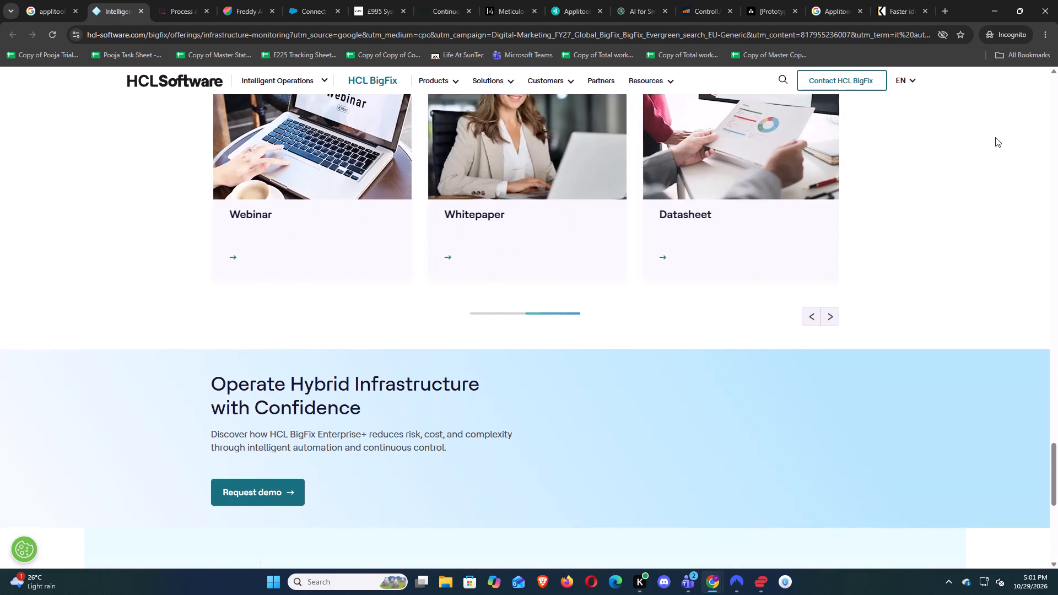
{"action": "scroll", "coordinate": [995, 137], "scroll_direction": "down", "scroll_amount": 3}
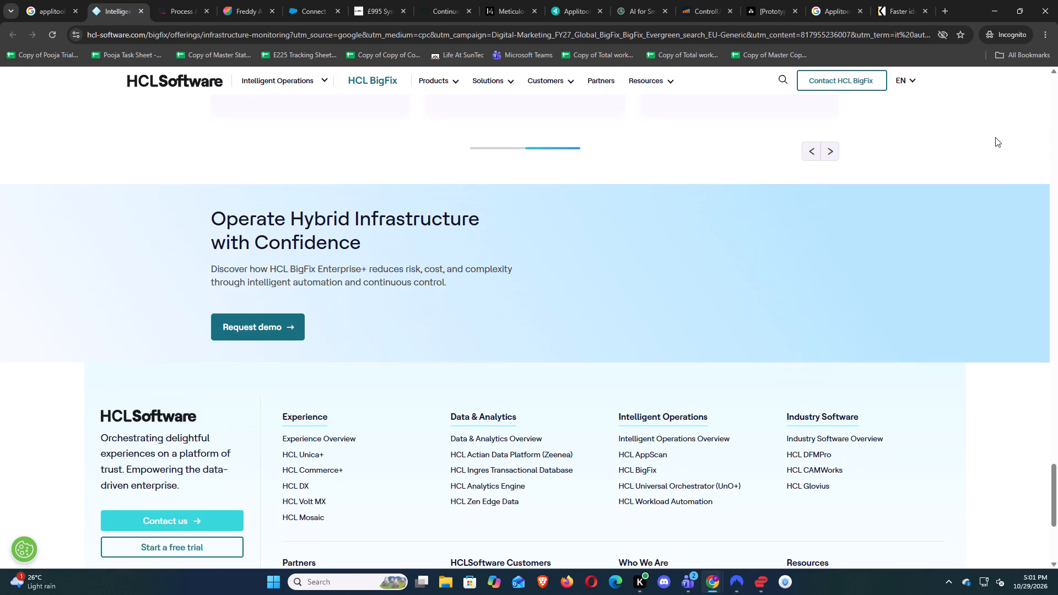
{"action": "scroll", "coordinate": [995, 137], "scroll_direction": "down", "scroll_amount": 3}
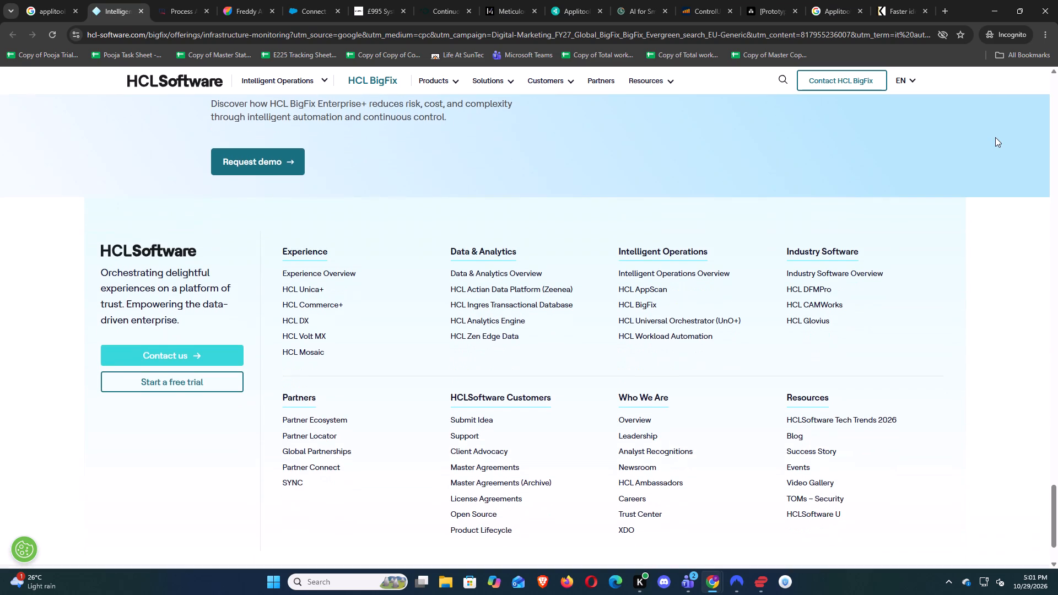
{"action": "scroll", "coordinate": [995, 137], "scroll_direction": "down", "scroll_amount": 3}
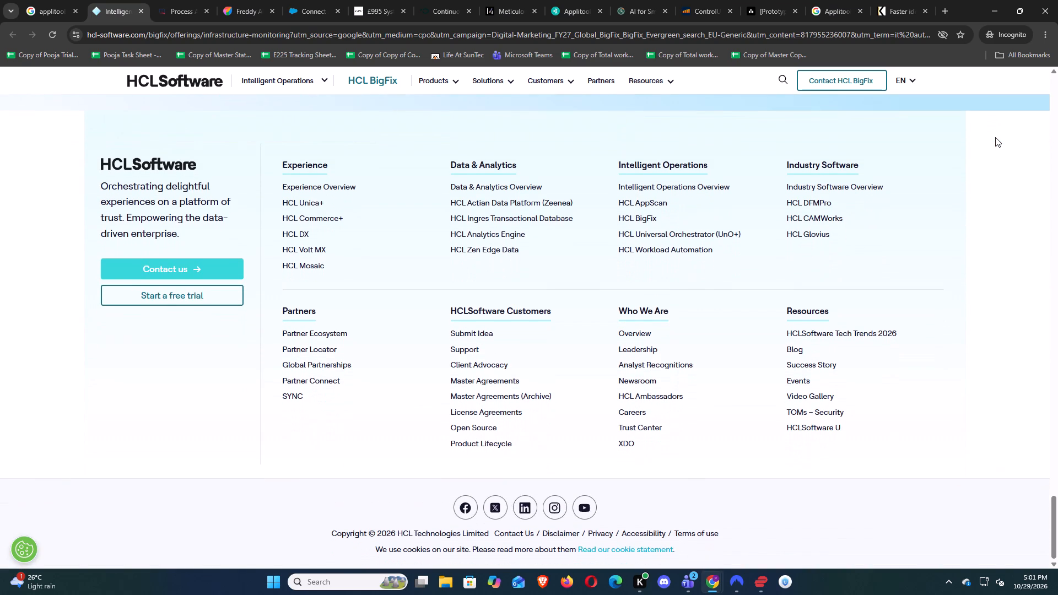
{"action": "scroll", "coordinate": [995, 137], "scroll_direction": "down", "scroll_amount": 3}
Review the end of the HCL BigFix page again, from the footer back up to the Resources cards.
{"action": "scroll", "coordinate": [995, 137], "scroll_direction": "up", "scroll_amount": 2}
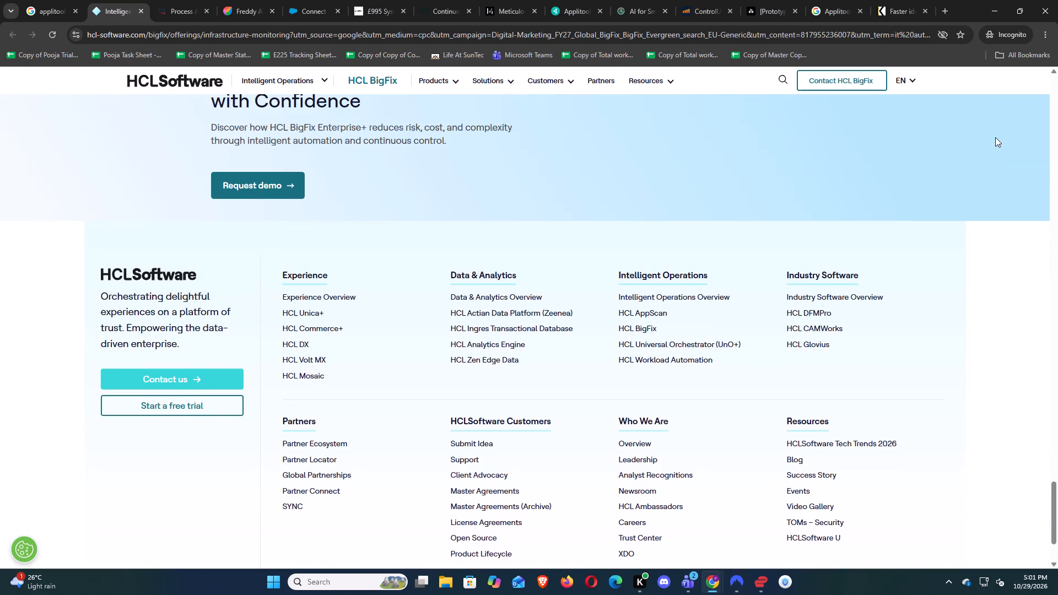
{"action": "scroll", "coordinate": [995, 137], "scroll_direction": "up", "scroll_amount": 3}
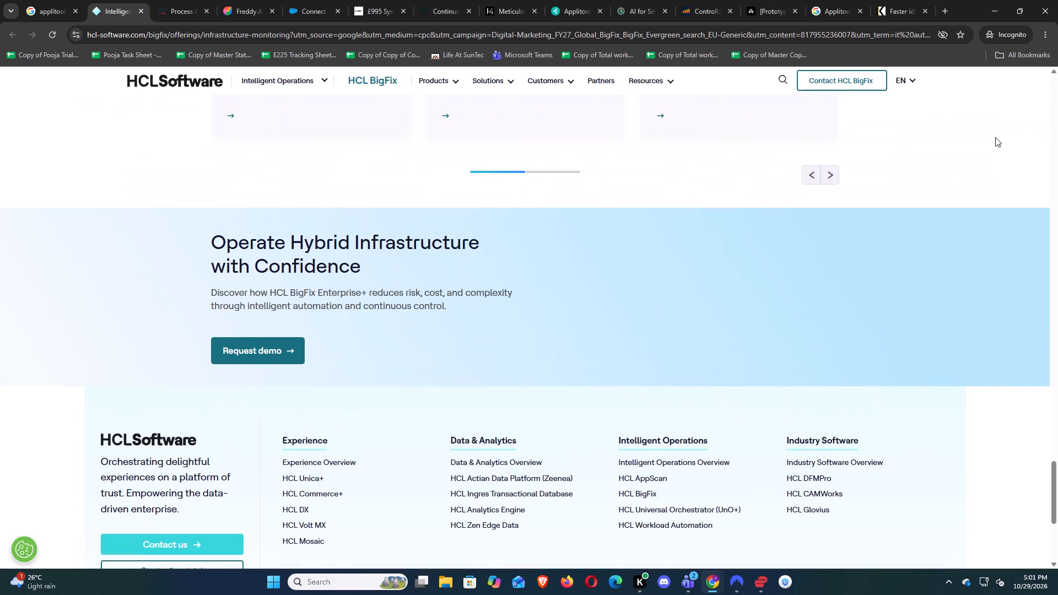
{"action": "scroll", "coordinate": [995, 137], "scroll_direction": "up", "scroll_amount": 4}
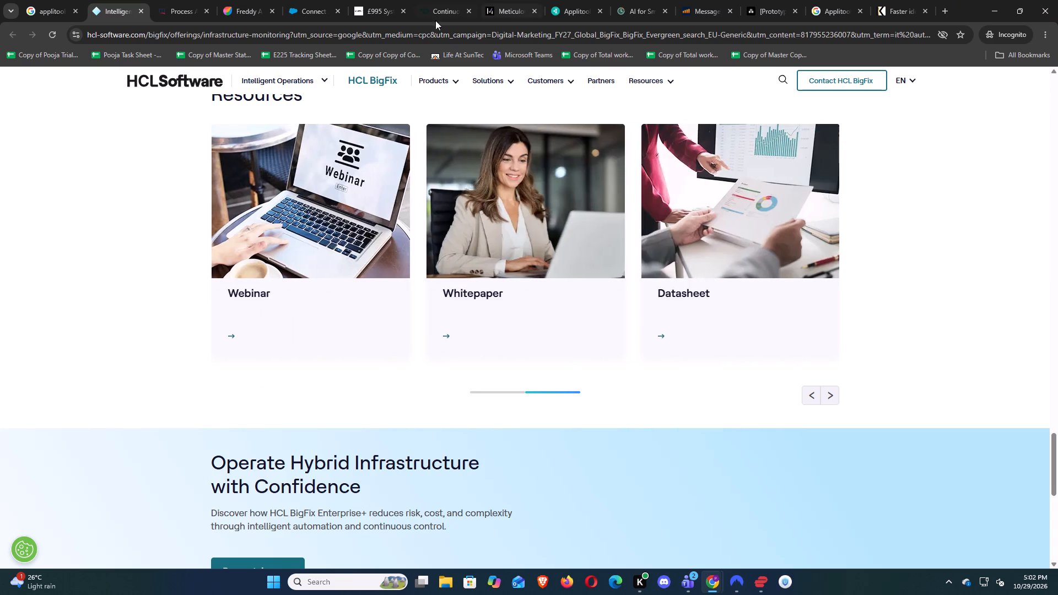
Copy the hcl-software.com domain from the HCL BigFix page and log 1 click for it under 29-Oct-26 in the Ads Clicked Tracker.
{"action": "left_click", "coordinate": [193, 0]}
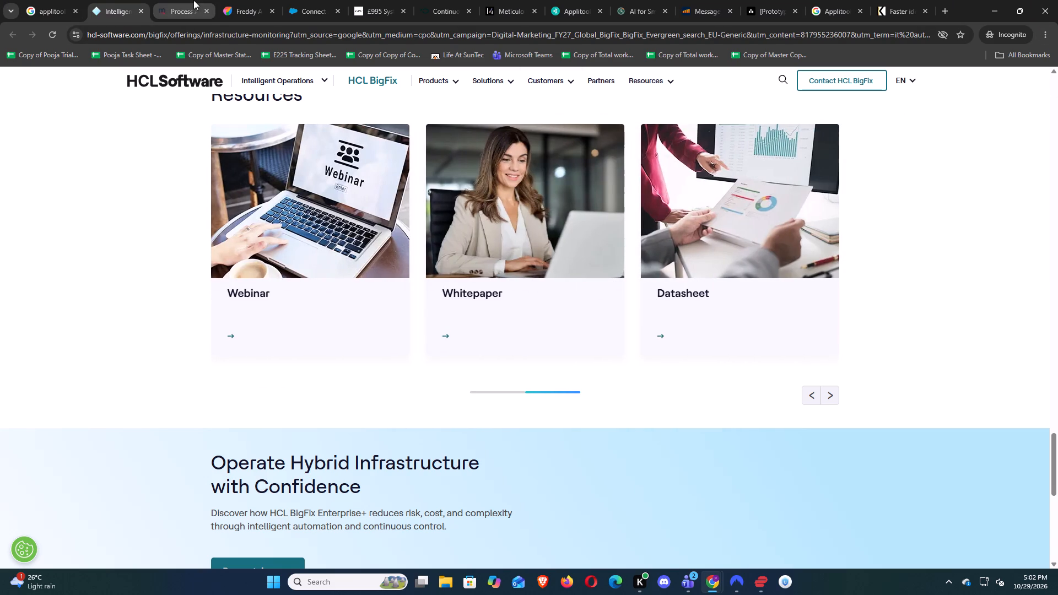
{"action": "left_click", "coordinate": [111, 1]}
{"action": "double_click", "coordinate": [94, 31]}
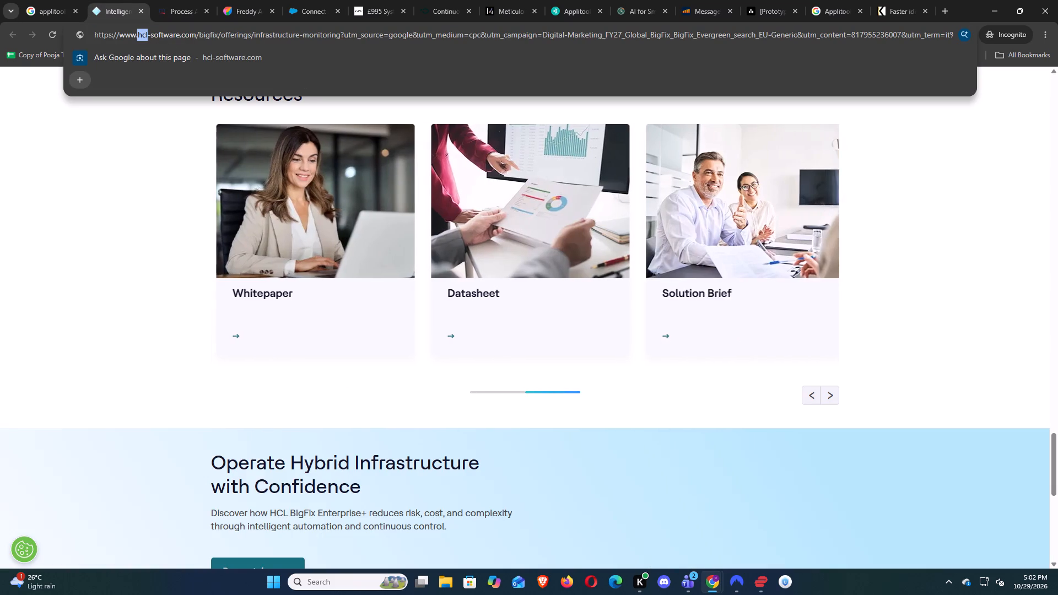
{"action": "left_click_drag", "start_coordinate": [197, 34], "coordinate": [141, 53]}
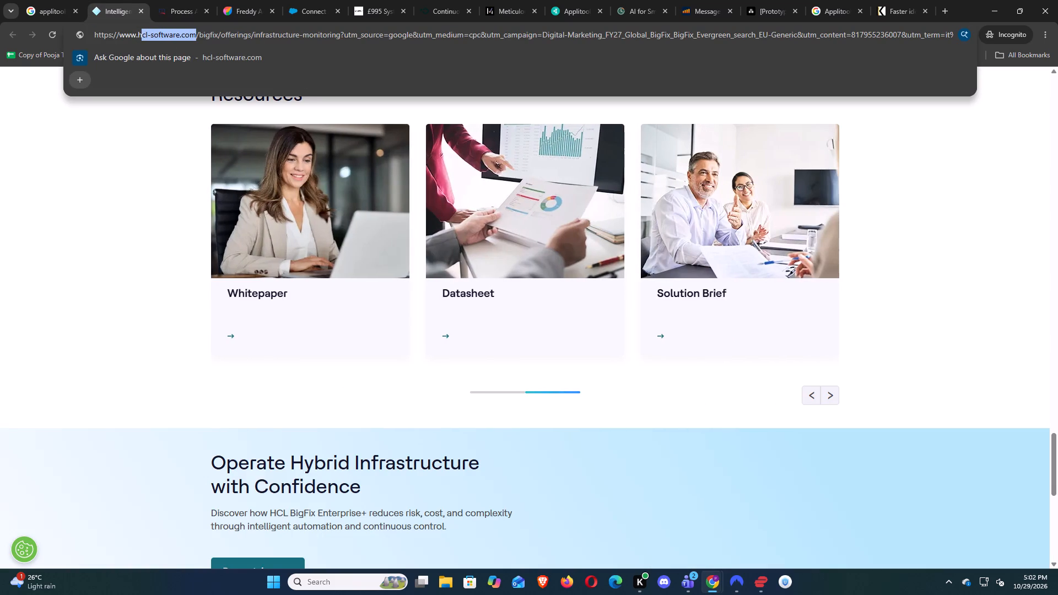
{"action": "left_click_drag", "start_coordinate": [141, 53], "coordinate": [138, 55]}
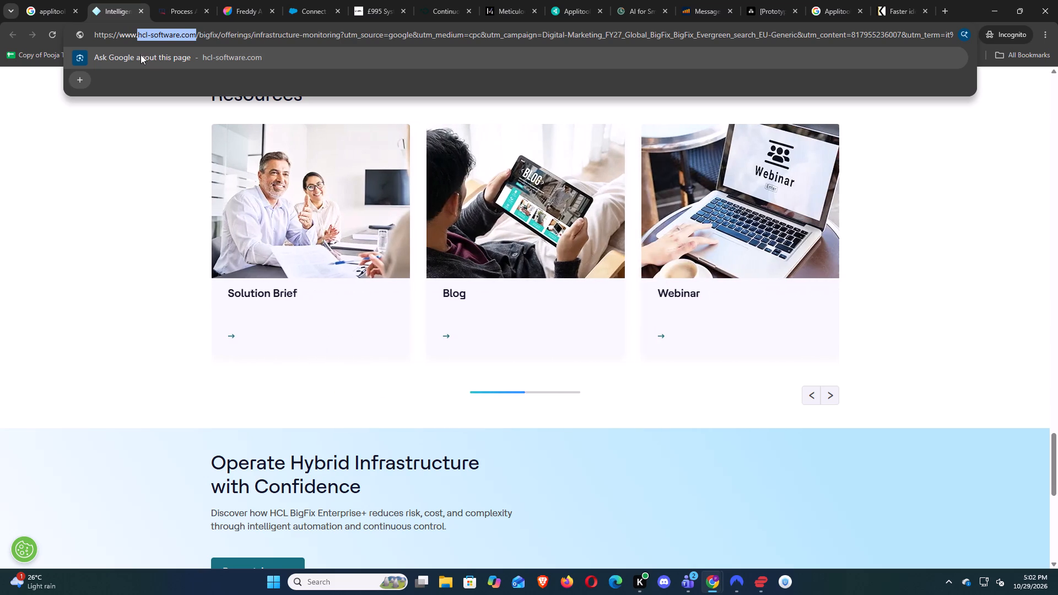
{"action": "scroll", "coordinate": [141, 55], "scroll_direction": "up", "scroll_amount": 1}
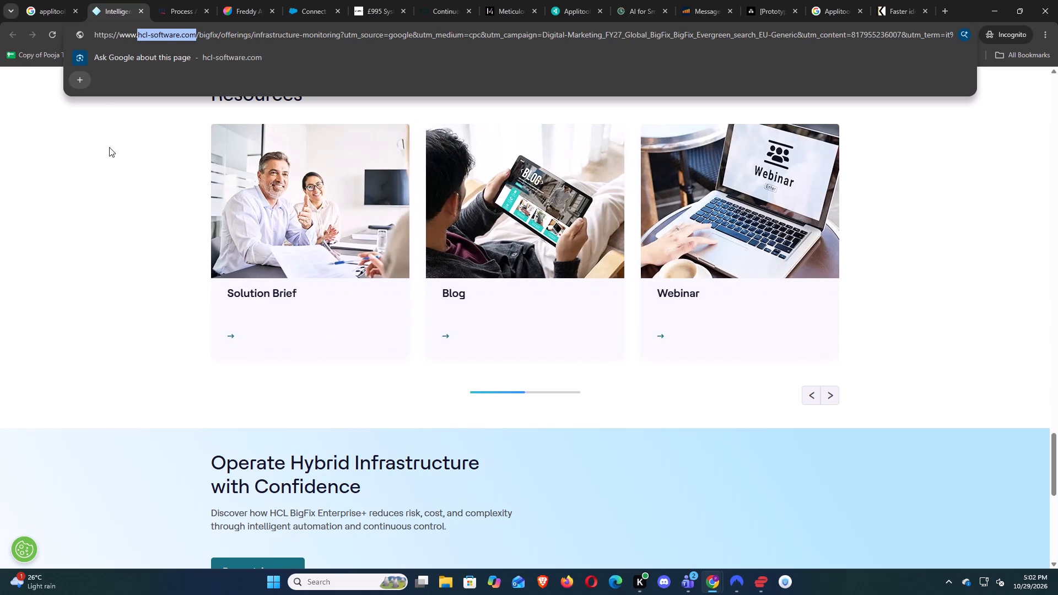
{"action": "key", "text": "ctrl+c"}
{"action": "key", "text": "alt+Tab"}
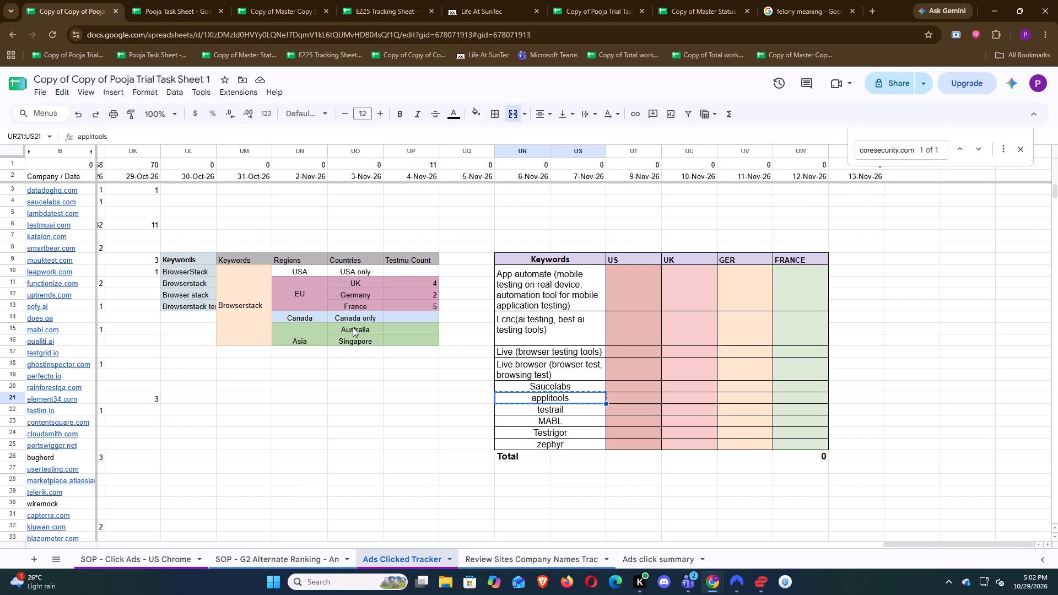
{"action": "key", "text": "ctrl+f"}
{"action": "key", "text": "ctrl+v"}
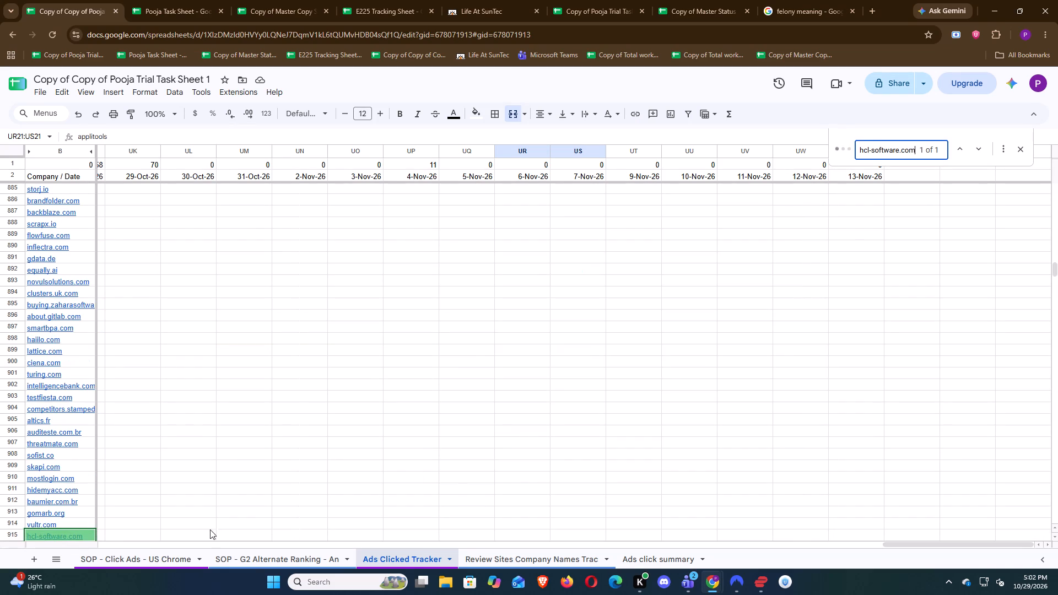
{"action": "left_click", "coordinate": [136, 535]}
{"action": "key", "text": "1"}
{"action": "left_click", "coordinate": [234, 467]}
Copy the millennium.ltd.uk domain from the process automation ad page and search the Ads Clicked Tracker for it.
{"action": "key", "text": "alt+Tab"}
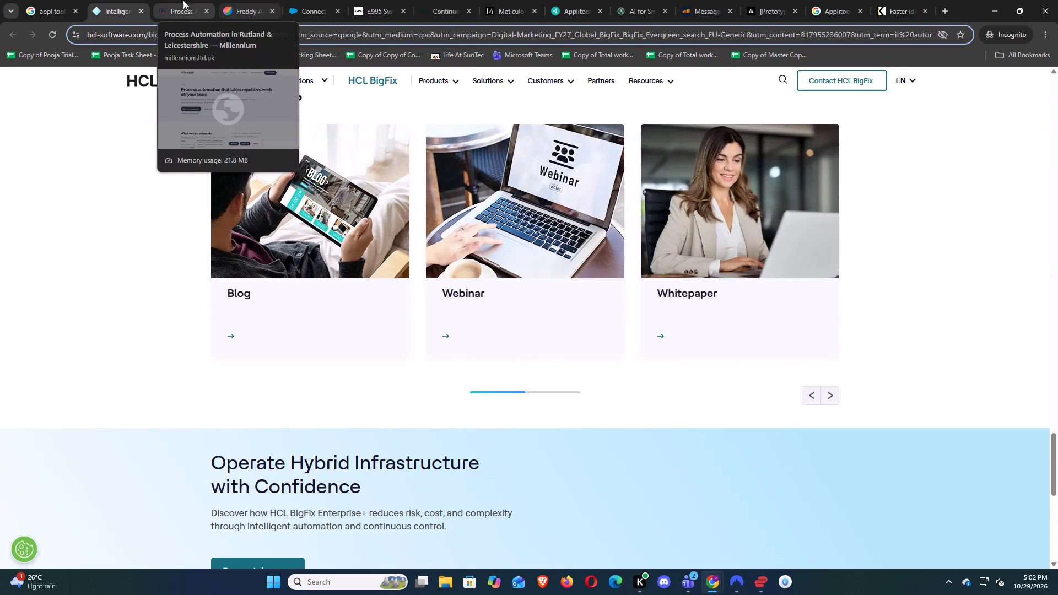
{"action": "left_click", "coordinate": [169, 0]}
{"action": "double_click", "coordinate": [109, 33]}
{"action": "left_click_drag", "start_coordinate": [195, 35], "coordinate": [186, 44]}
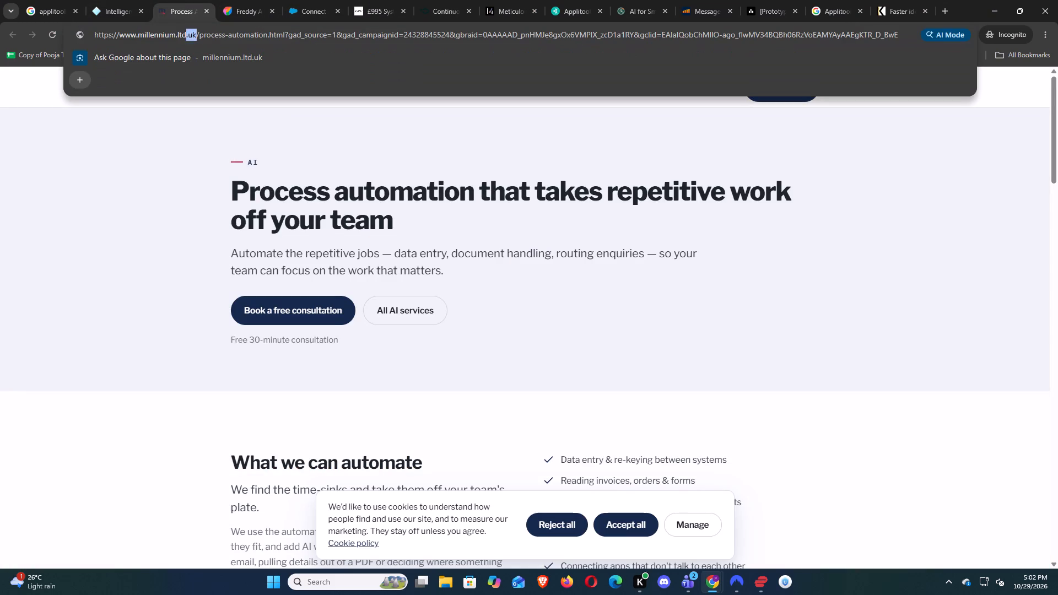
{"action": "left_click_drag", "start_coordinate": [186, 44], "coordinate": [141, 59]}
{"action": "key", "text": "ctrl+c"}
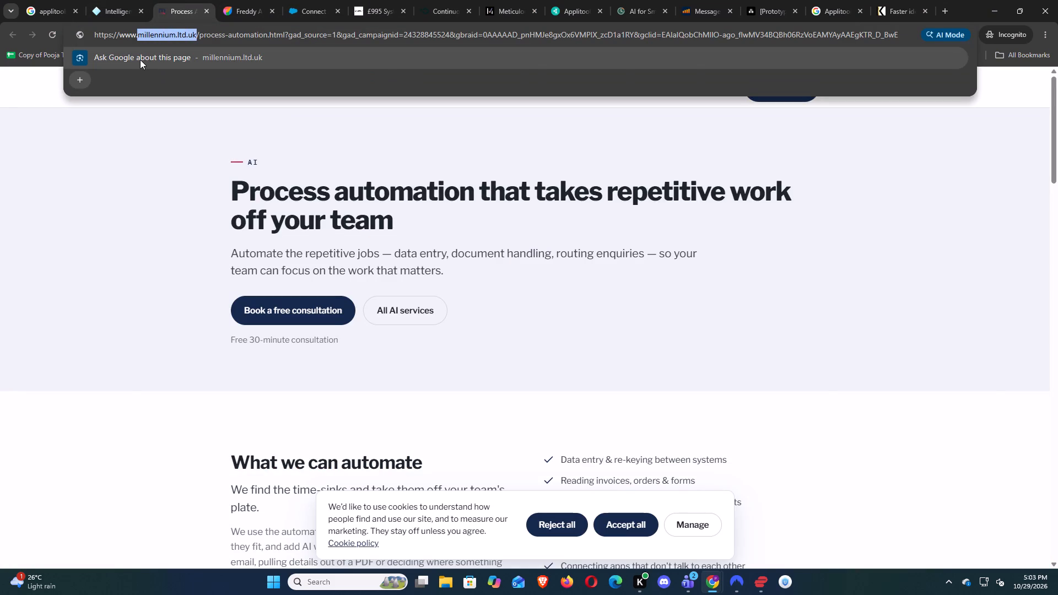
{"action": "key", "text": "alt+Tab"}
{"action": "key", "text": "ctrl+f"}
{"action": "key", "text": "ctrl+v"}
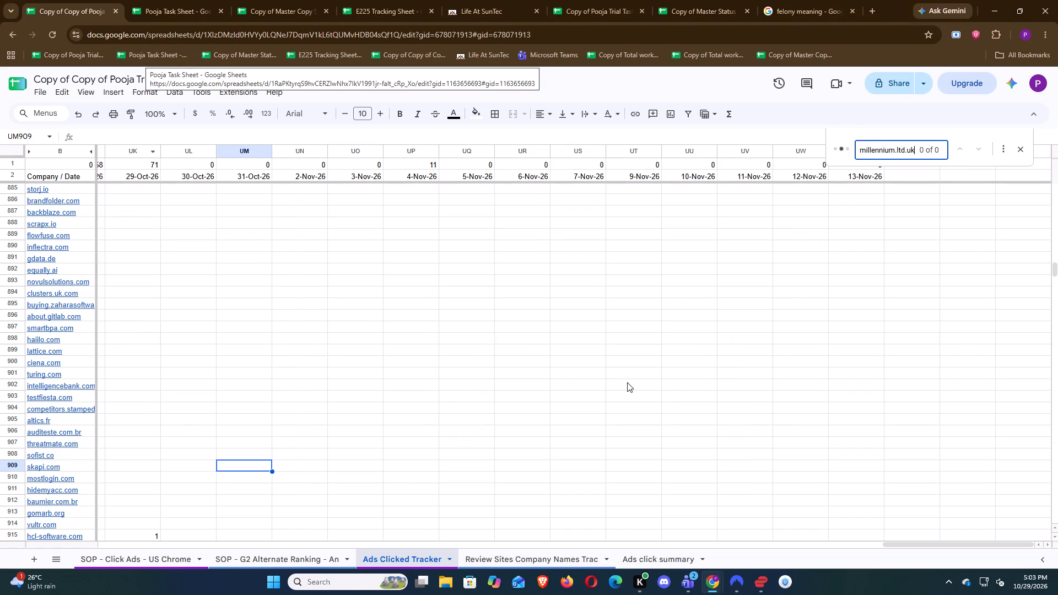
Add millennium.ltd.uk in the first empty row of the company list and enter 1 under 29-Oct-26.
{"action": "left_click_drag", "start_coordinate": [1054, 269], "coordinate": [1057, 425]}
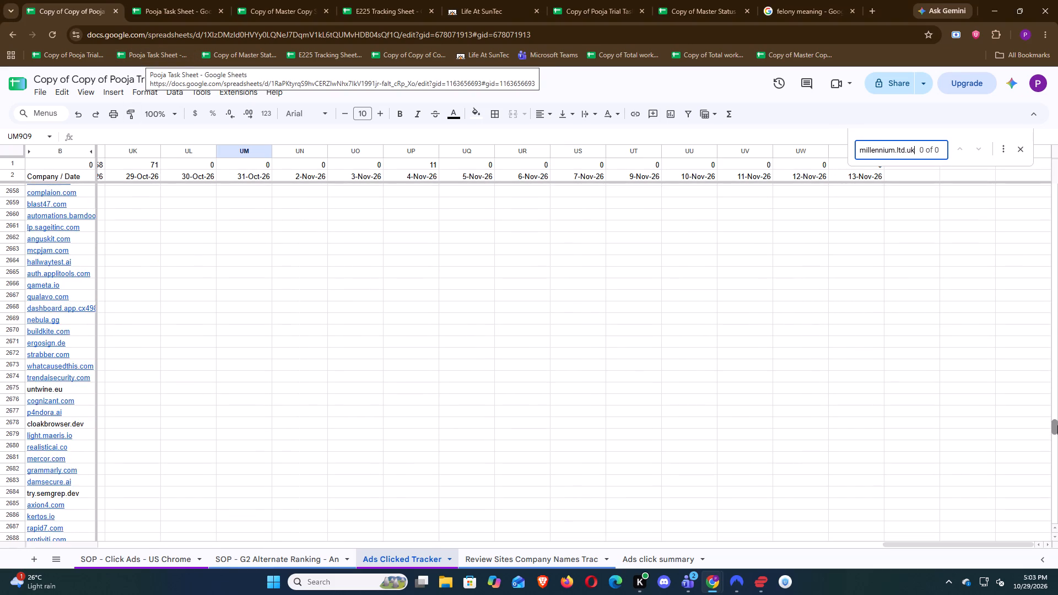
{"action": "left_click_drag", "start_coordinate": [1057, 425], "coordinate": [1057, 431]}
{"action": "left_click", "coordinate": [73, 291]}
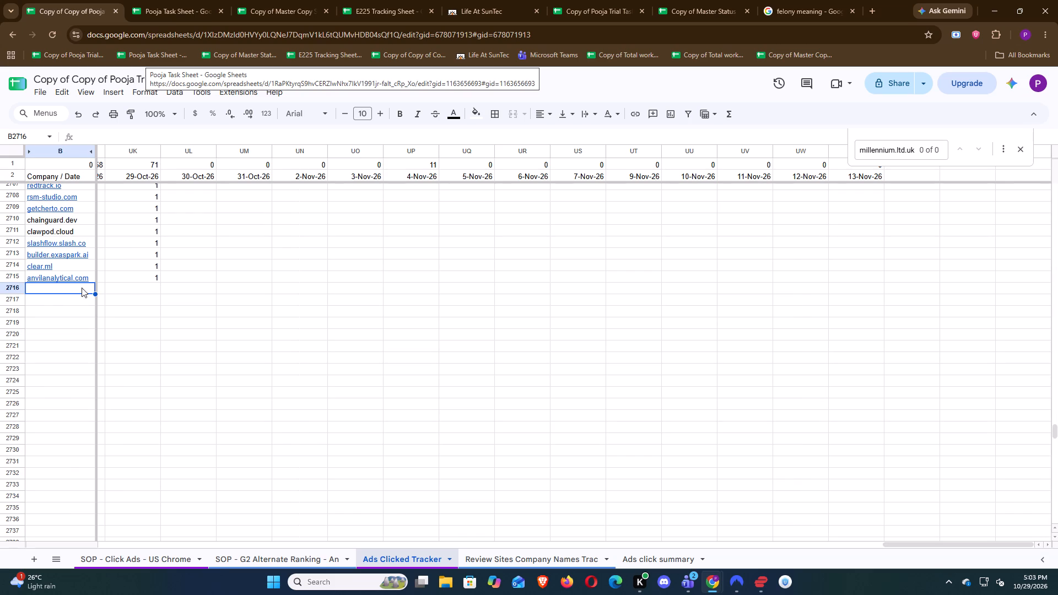
{"action": "key", "text": "ctrl+v"}
{"action": "left_click", "coordinate": [122, 285]}
{"action": "key", "text": "1"}
{"action": "left_click", "coordinate": [265, 321]}
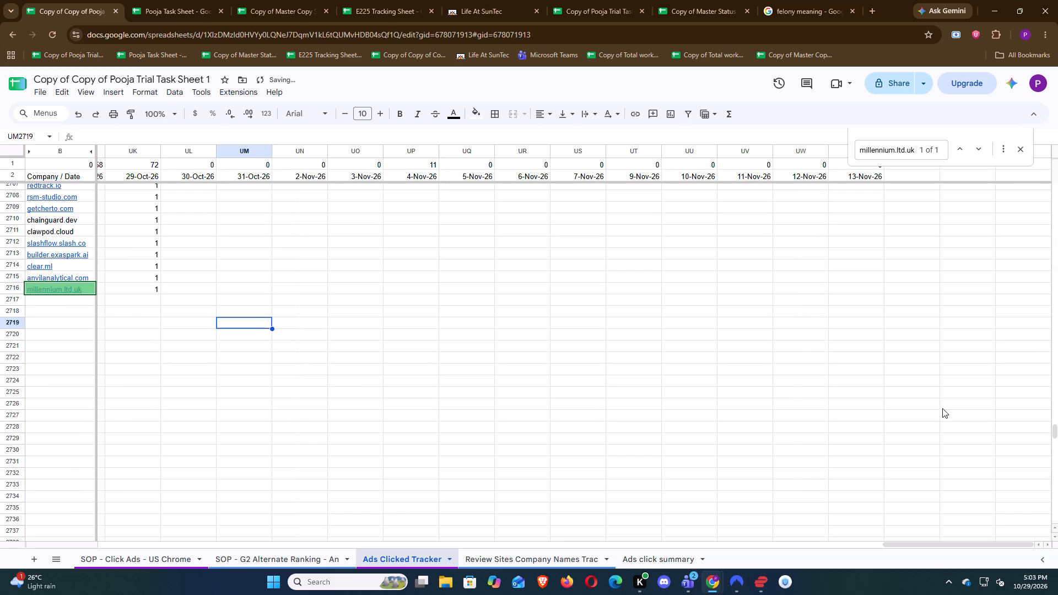
Set the testmuai.com count for 29-Oct-26 to 32 near the top of the tracker.
{"action": "left_click_drag", "start_coordinate": [1057, 437], "coordinate": [1034, 149]}
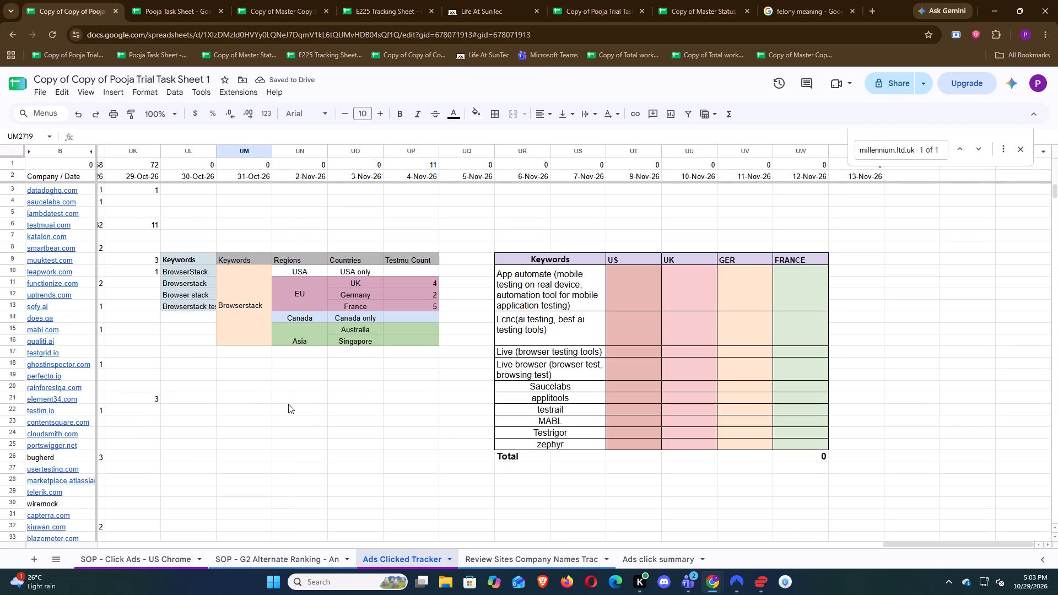
{"action": "left_click", "coordinate": [136, 222]}
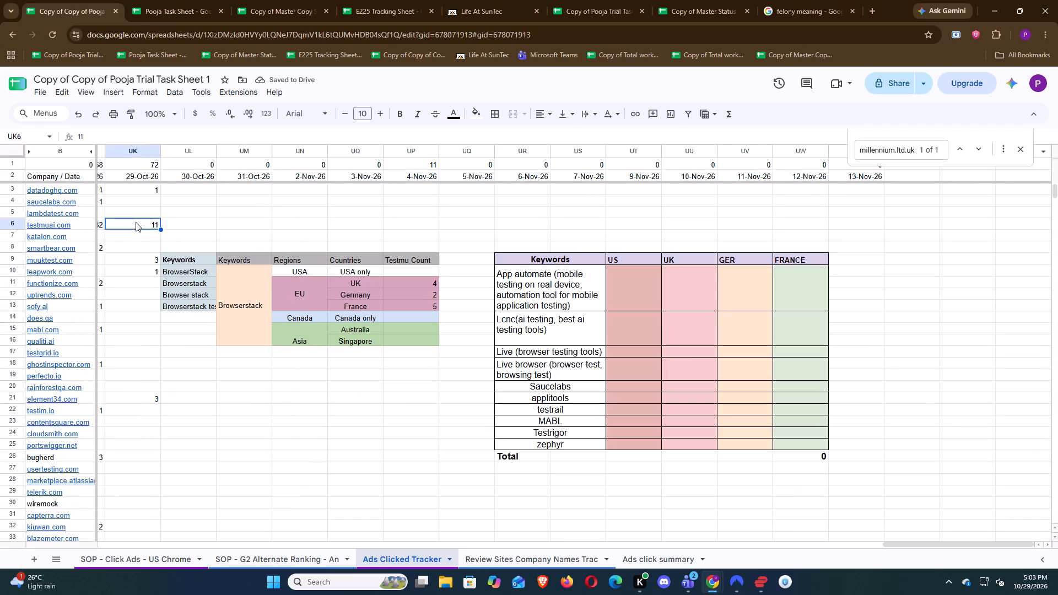
{"action": "key", "text": "3"}
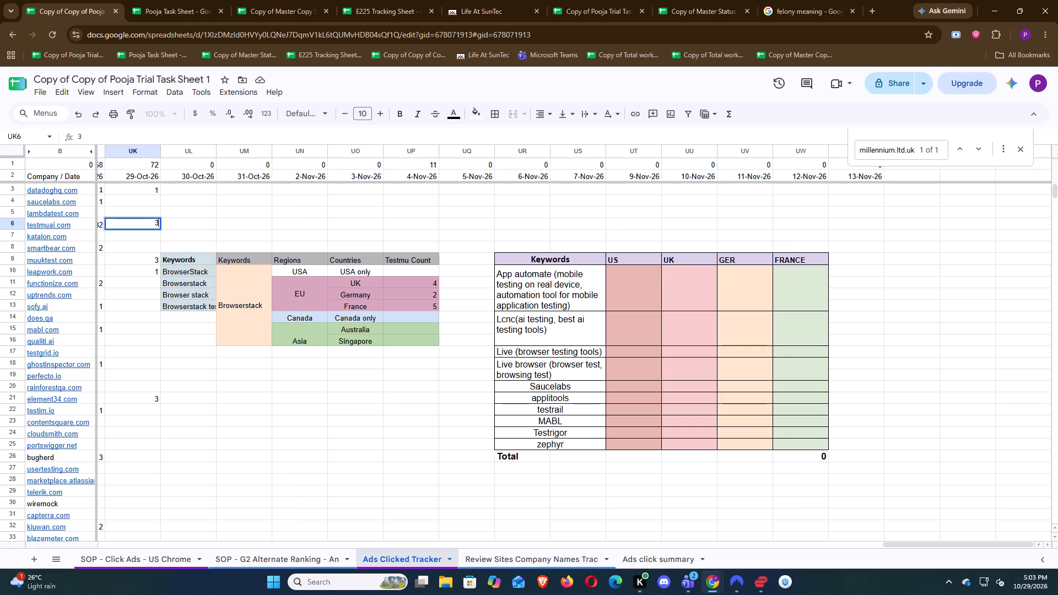
{"action": "key", "text": "2"}
{"action": "left_click", "coordinate": [236, 212]}
Copy the freshworks.com domain from its incognito ad page, find it in the tracker and enter 1 under 29-Oct-26.
{"action": "key", "text": "alt+Tab"}
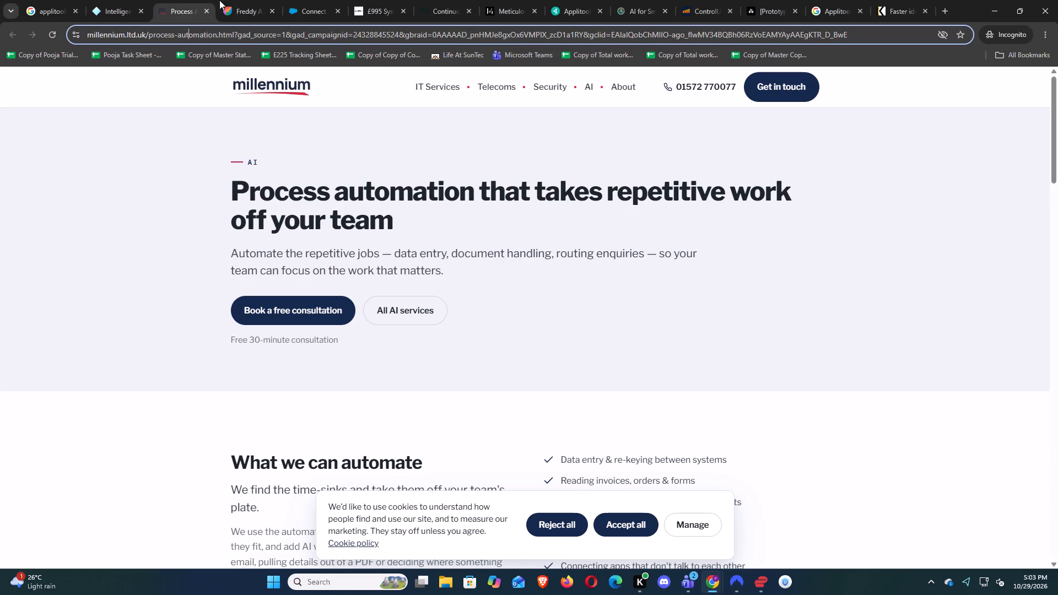
{"action": "left_click", "coordinate": [257, 0]}
{"action": "double_click", "coordinate": [116, 33]}
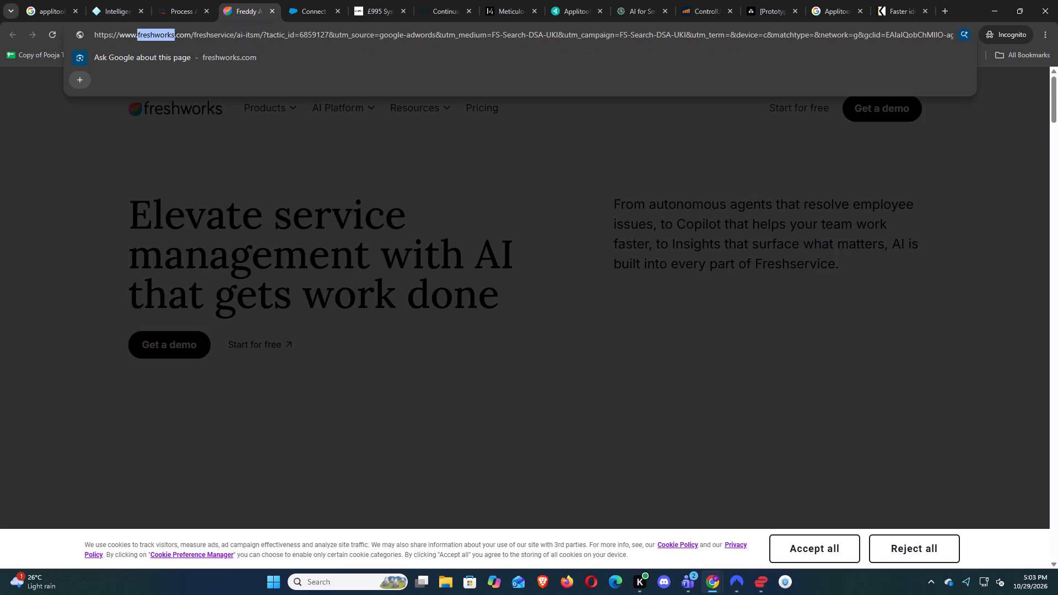
{"action": "left_click_drag", "start_coordinate": [189, 29], "coordinate": [138, 65]}
{"action": "left_click_drag", "start_coordinate": [138, 65], "coordinate": [139, 64]}
{"action": "key", "text": "ctrl+c"}
{"action": "key", "text": "alt+Tab"}
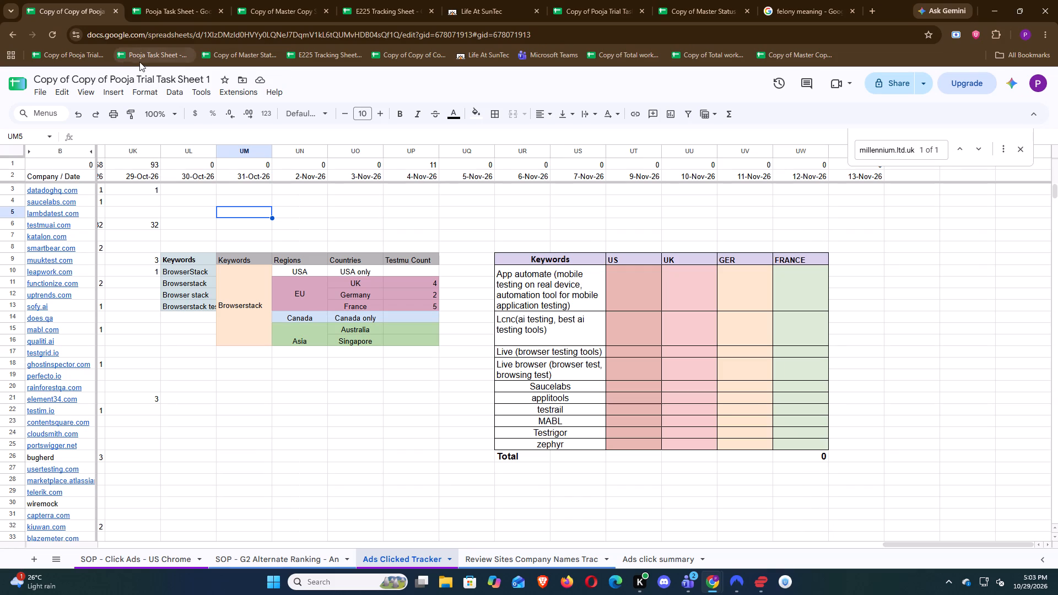
{"action": "key", "text": "ctrl+f"}
{"action": "key", "text": "ctrl+v"}
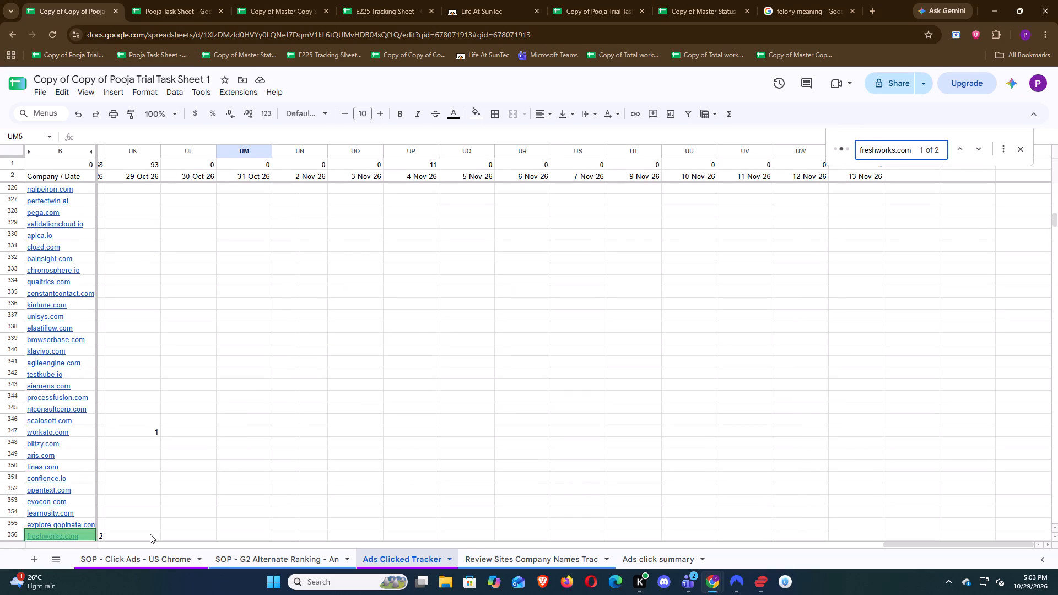
{"action": "left_click", "coordinate": [147, 534]}
{"action": "key", "text": "1"}
{"action": "left_click", "coordinate": [252, 415]}
Copy the salesforce.com domain from its incognito ad page, find it in the tracker and enter 1 under 29-Oct-26.
{"action": "key", "text": "alt+Tab"}
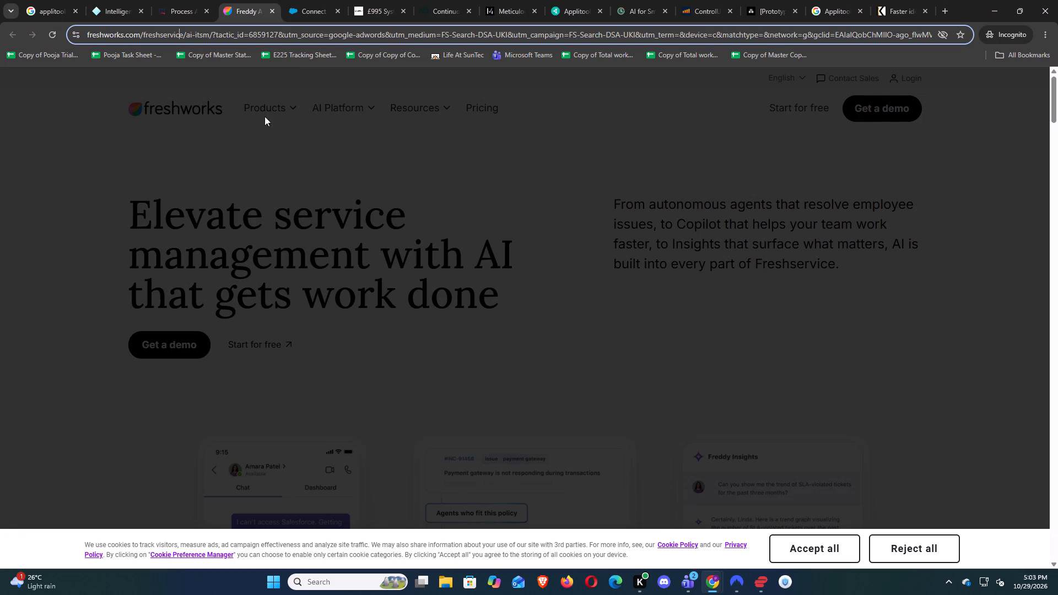
{"action": "left_click", "coordinate": [304, 0]}
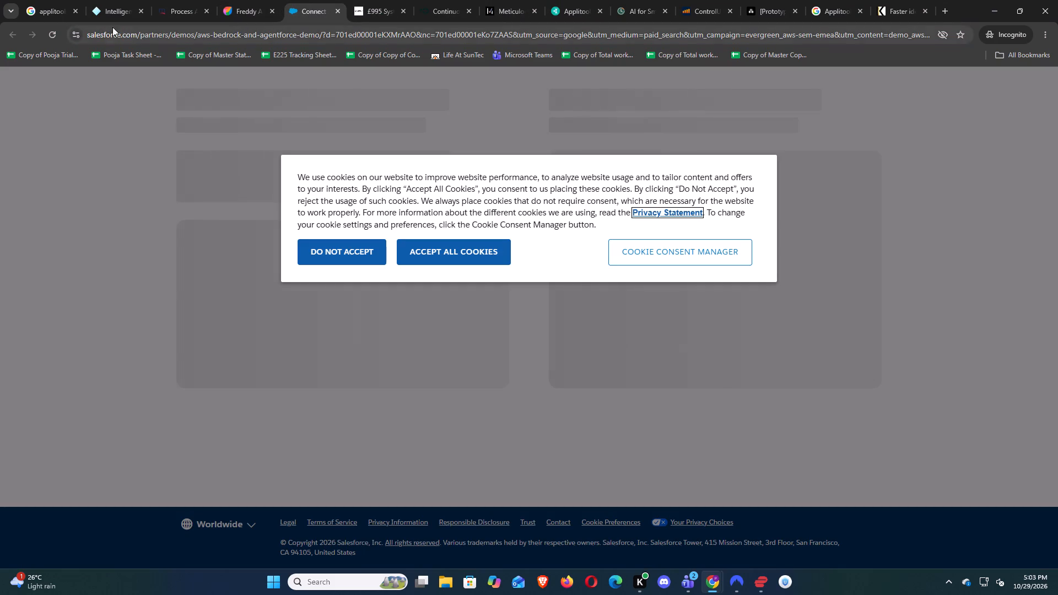
{"action": "double_click", "coordinate": [98, 27]}
{"action": "left_click_drag", "start_coordinate": [185, 31], "coordinate": [153, 58]}
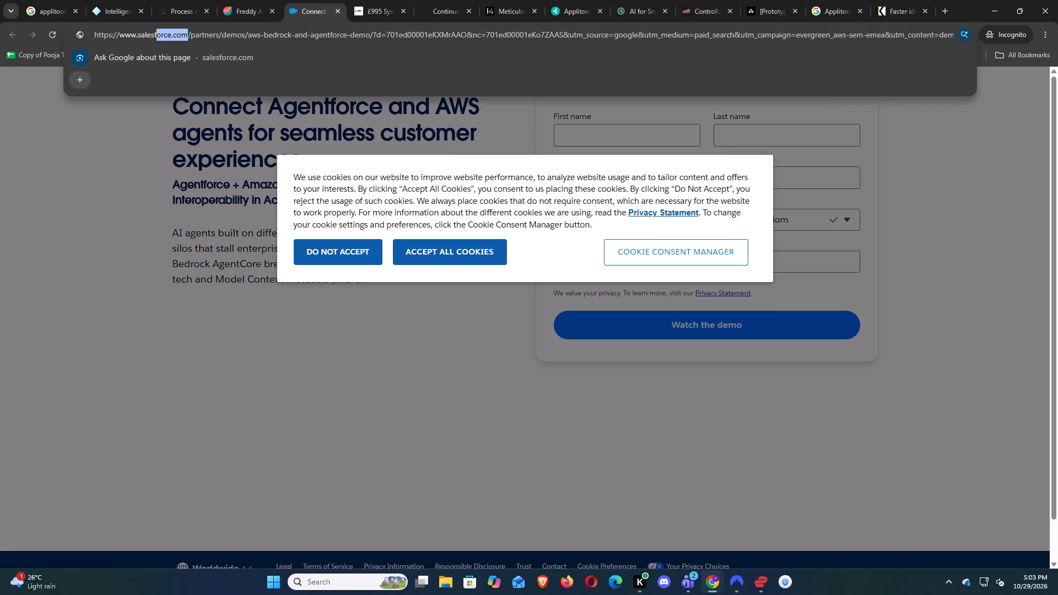
{"action": "left_click_drag", "start_coordinate": [153, 58], "coordinate": [138, 58]}
{"action": "key", "text": "ctrl+c"}
{"action": "key", "text": "alt+Tab"}
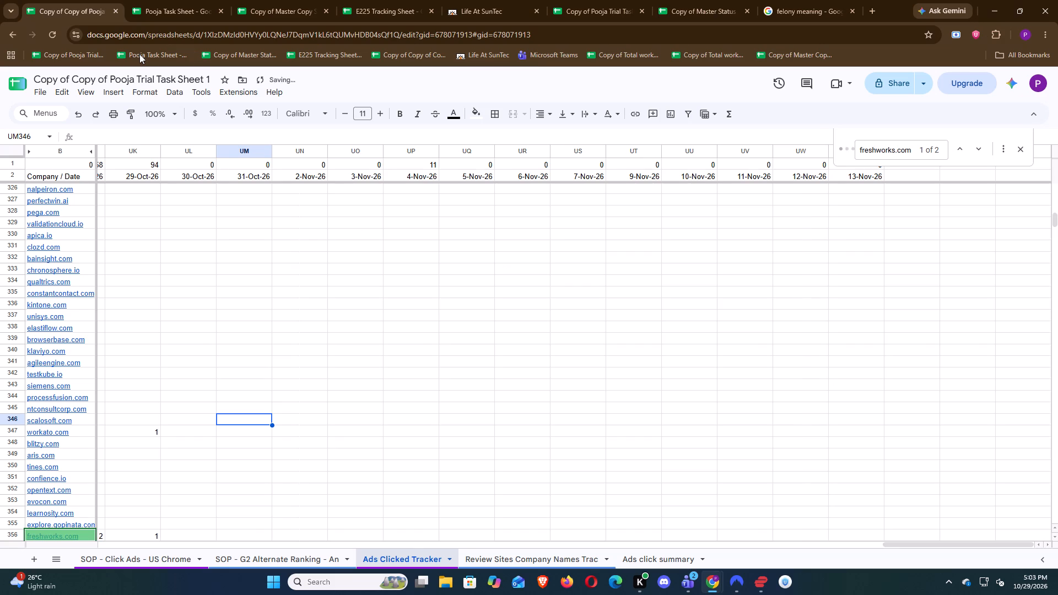
{"action": "key", "text": "ctrl+f"}
{"action": "key", "text": "ctrl+v"}
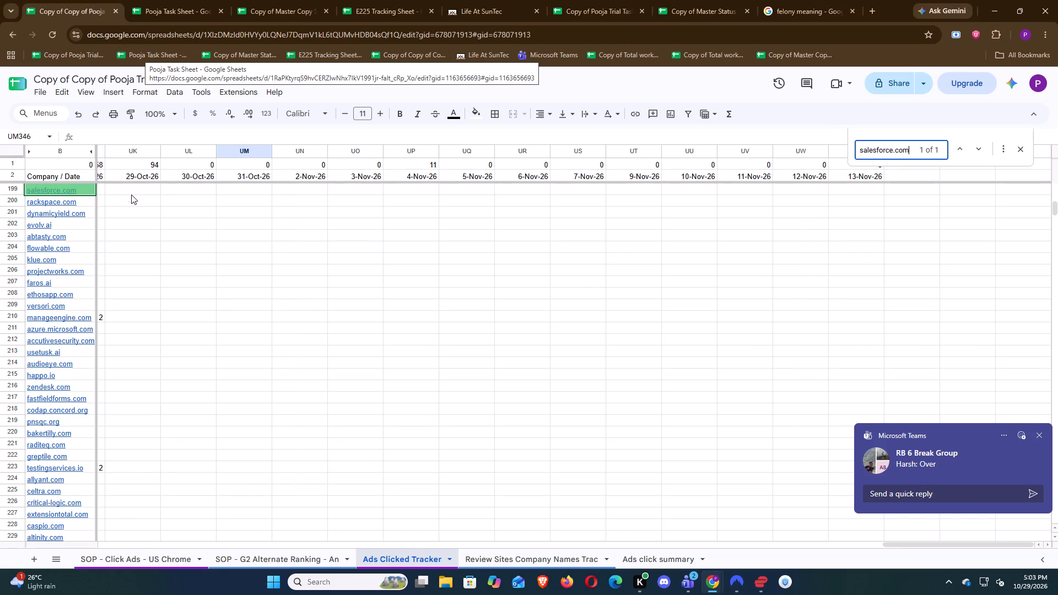
{"action": "left_click", "coordinate": [131, 191]}
{"action": "key", "text": "1"}
{"action": "left_click", "coordinate": [257, 281]}
Copy the axion4.com domain from its incognito ad page, find it in the tracker and enter 1 under 29-Oct-26.
{"action": "key", "text": "alt+Tab"}
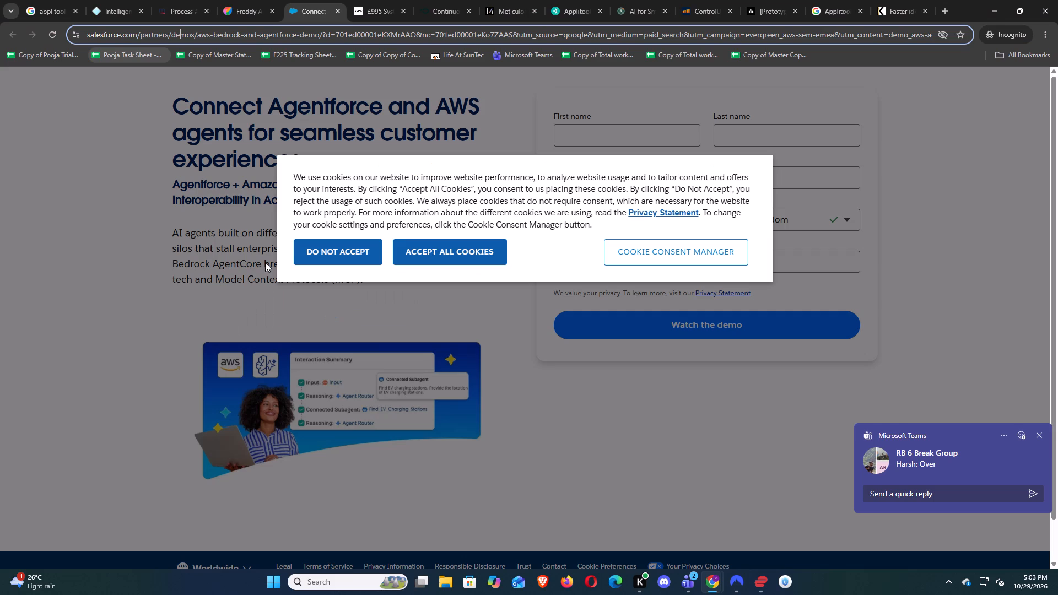
{"action": "left_click", "coordinate": [379, 1]}
{"action": "double_click", "coordinate": [98, 36]}
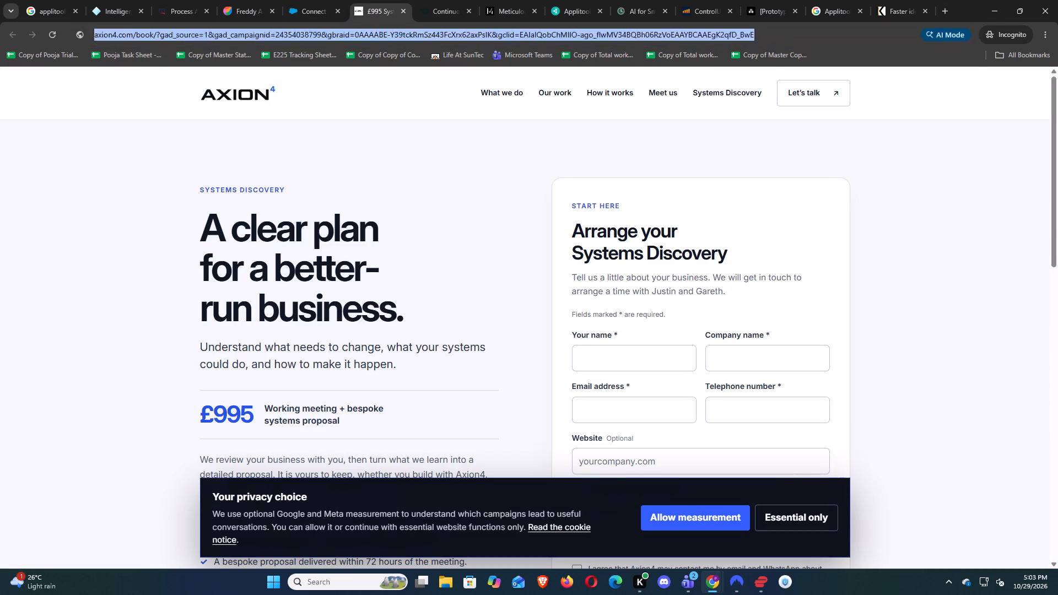
{"action": "left_click_drag", "start_coordinate": [159, 32], "coordinate": [122, 56]}
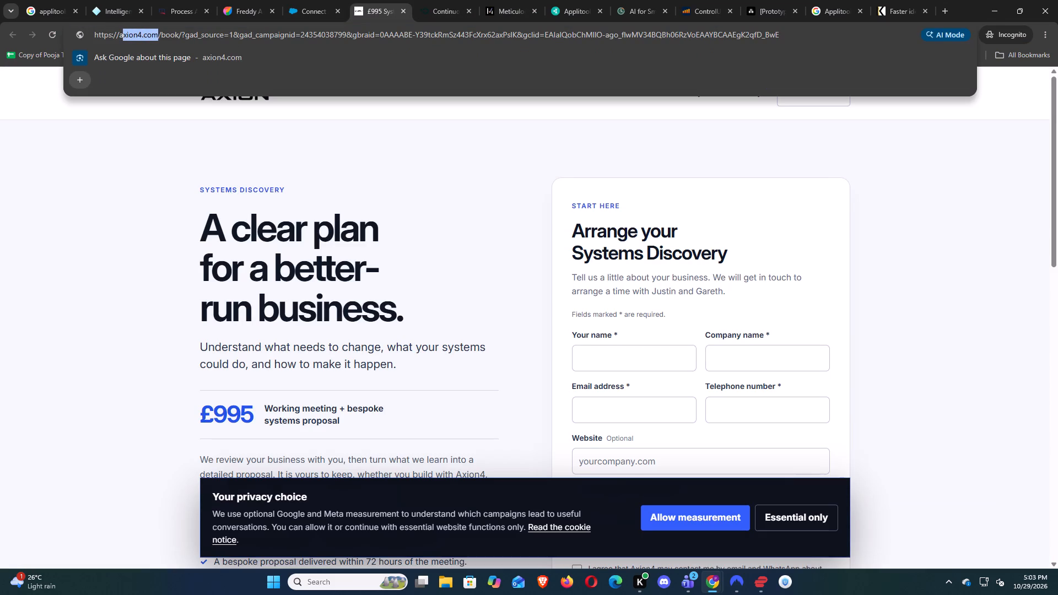
{"action": "left_click_drag", "start_coordinate": [122, 56], "coordinate": [120, 57]}
{"action": "key", "text": "ctrl+c"}
{"action": "key", "text": "alt+Tab"}
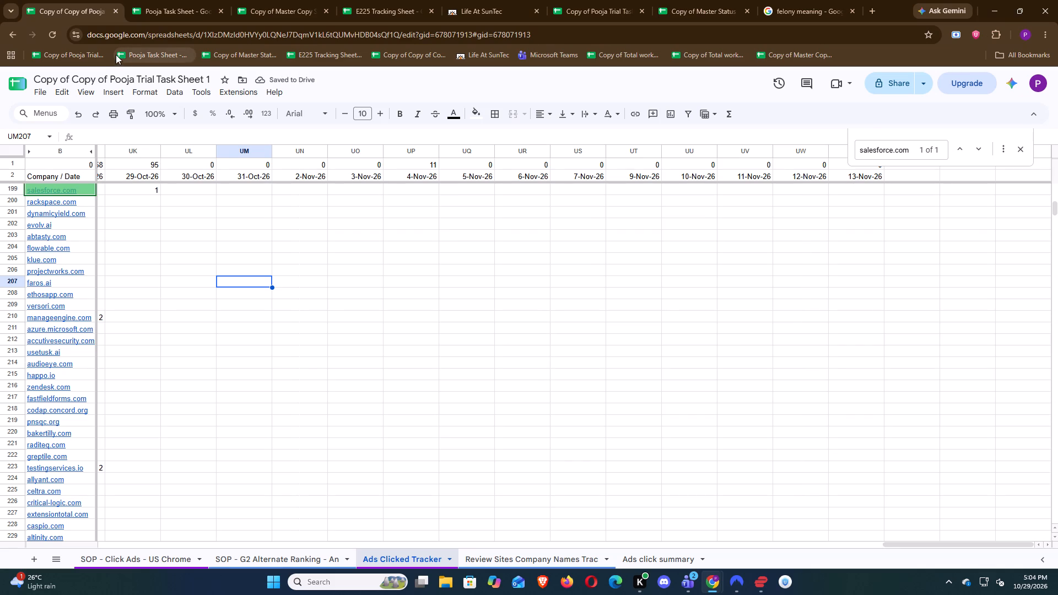
{"action": "key", "text": "ctrl+f"}
{"action": "key", "text": "ctrl+v"}
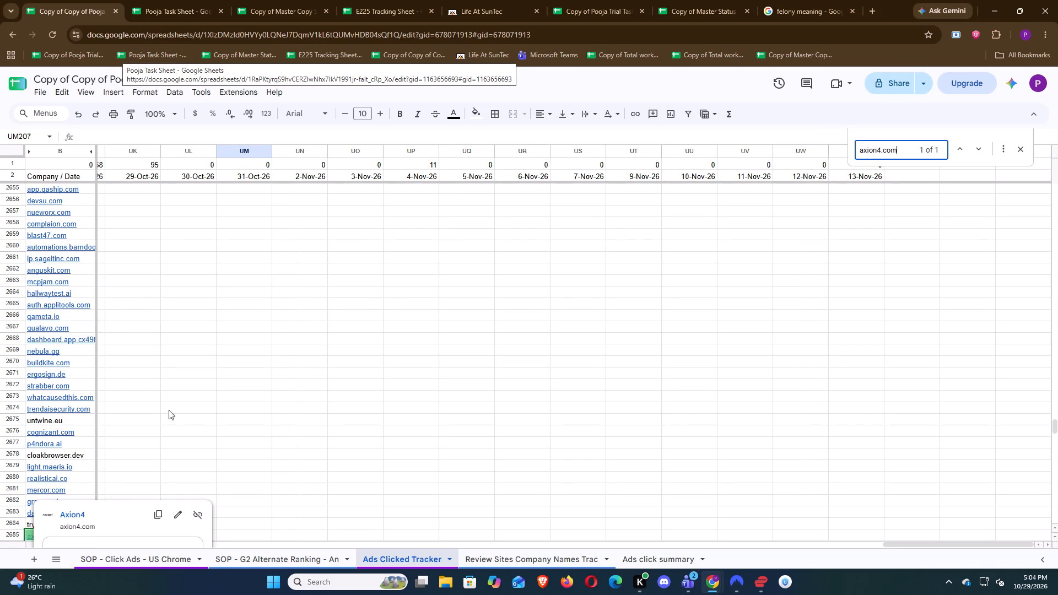
{"action": "left_click", "coordinate": [404, 388]}
{"action": "left_click", "coordinate": [121, 534]}
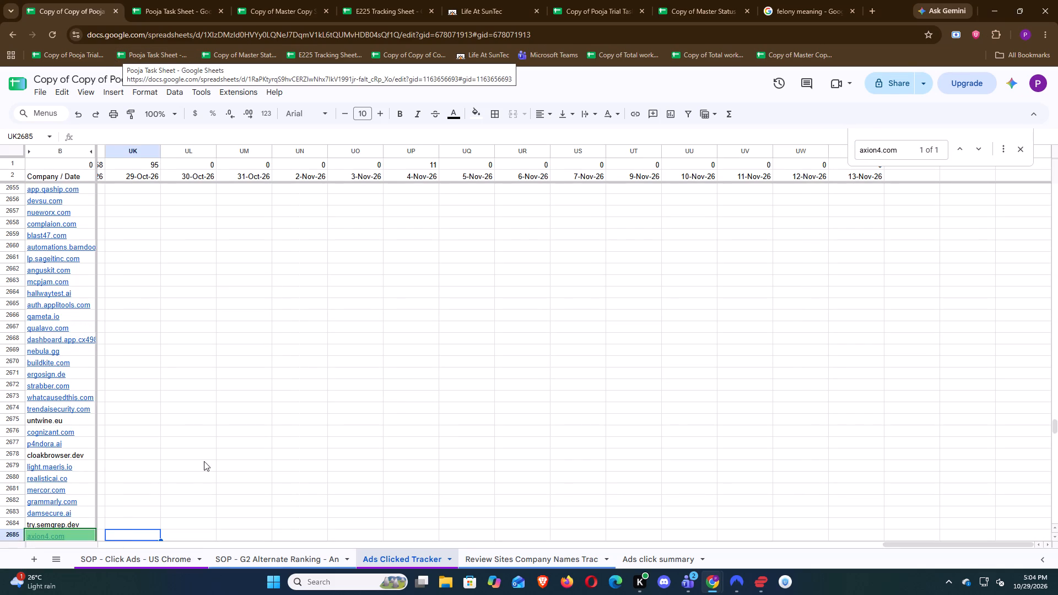
{"action": "key", "text": "1"}
{"action": "left_click", "coordinate": [210, 447]}
Copy the leapwork.com domain from its incognito ad page, find it in the tracker and set its 29-Oct-26 count to 2.
{"action": "key", "text": "alt+Tab"}
{"action": "left_click", "coordinate": [454, 0]}
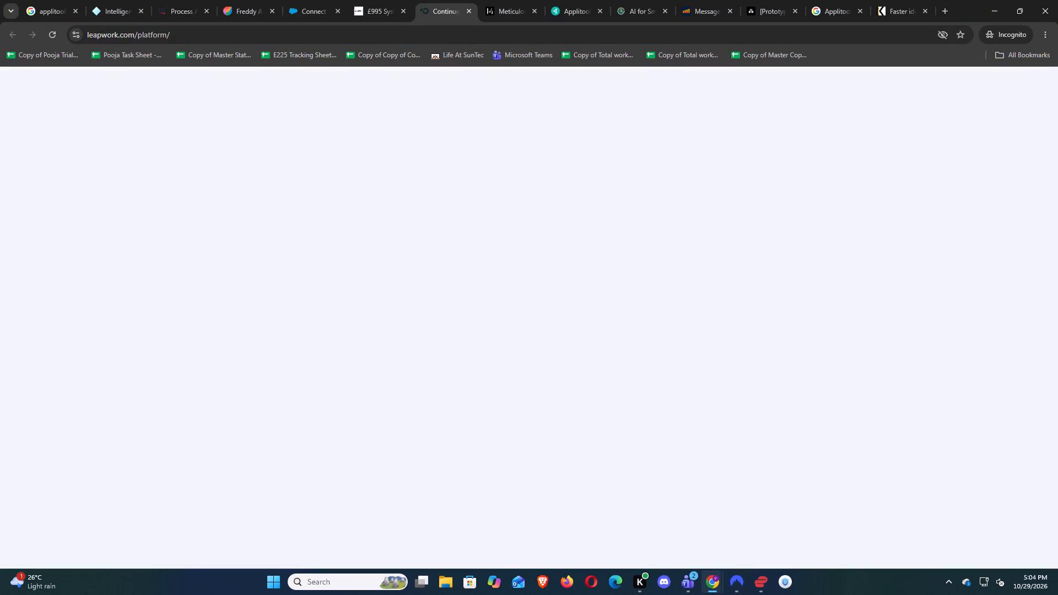
{"action": "double_click", "coordinate": [98, 26]}
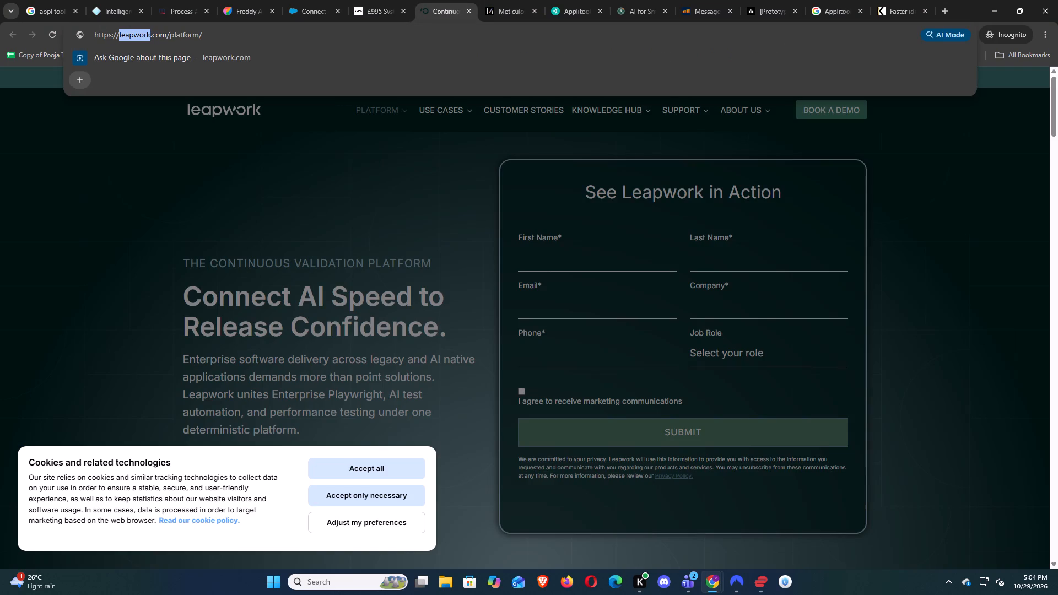
{"action": "left_click_drag", "start_coordinate": [165, 34], "coordinate": [120, 57]}
{"action": "key", "text": "ctrl+c"}
{"action": "key", "text": "alt+Tab"}
{"action": "key", "text": "ctrl+f"}
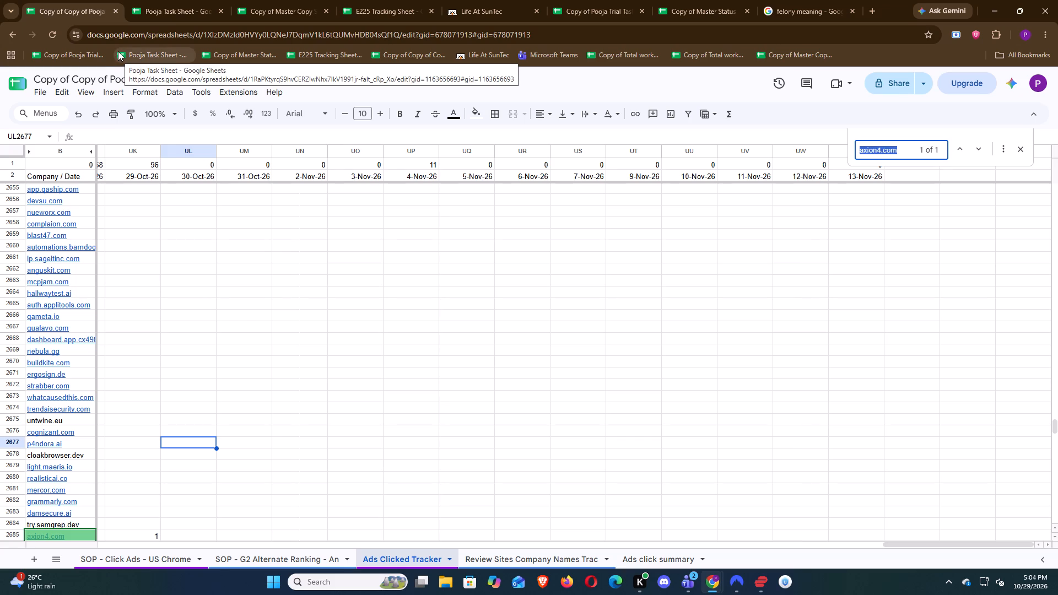
{"action": "key", "text": "ctrl+v"}
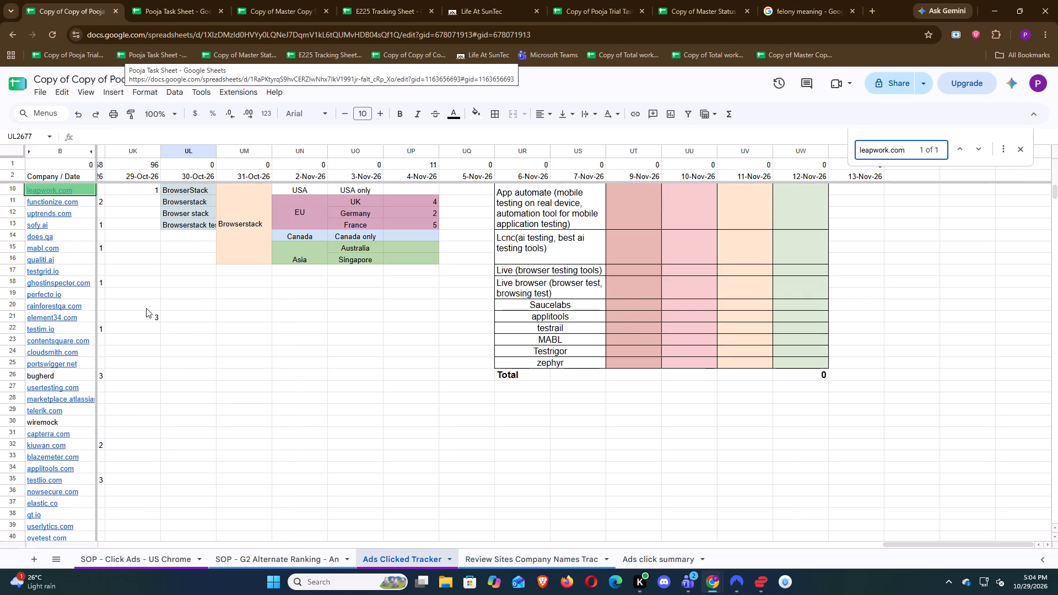
{"action": "left_click", "coordinate": [134, 190]}
{"action": "key", "text": "2"}
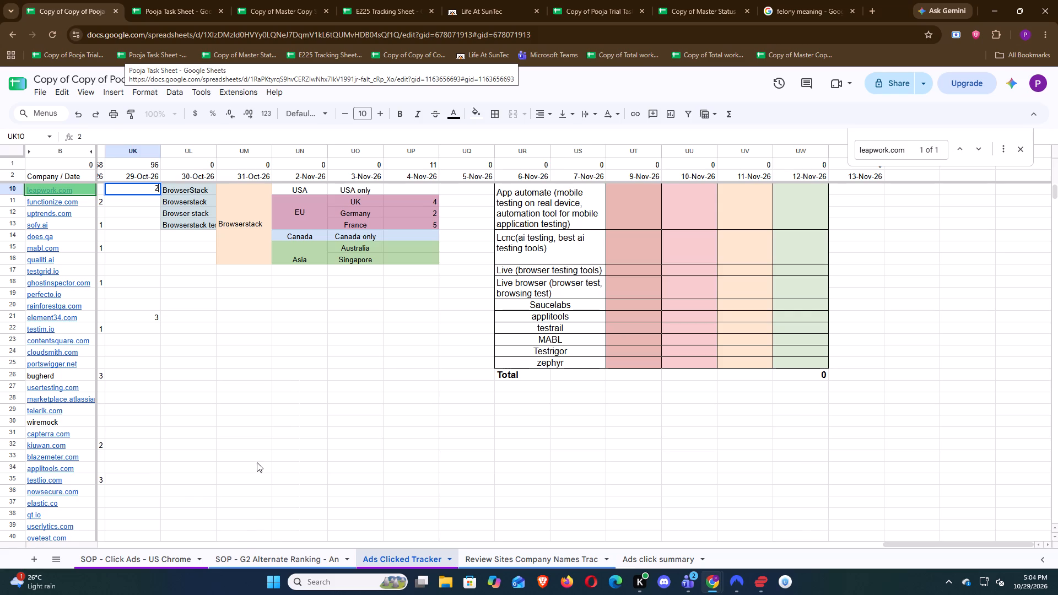
{"action": "left_click", "coordinate": [258, 451]}
Copy the meticulous.ai domain from its incognito ad page, find it in the tracker and enter 1 under 29-Oct-26.
{"action": "key", "text": "alt+Tab"}
{"action": "left_click", "coordinate": [514, 0]}
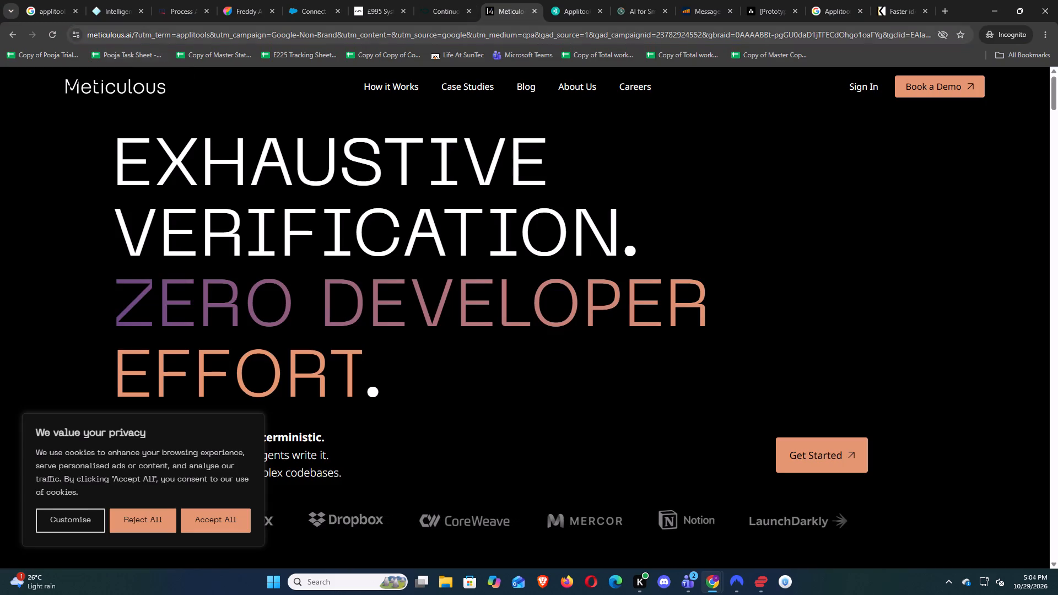
{"action": "double_click", "coordinate": [105, 31]}
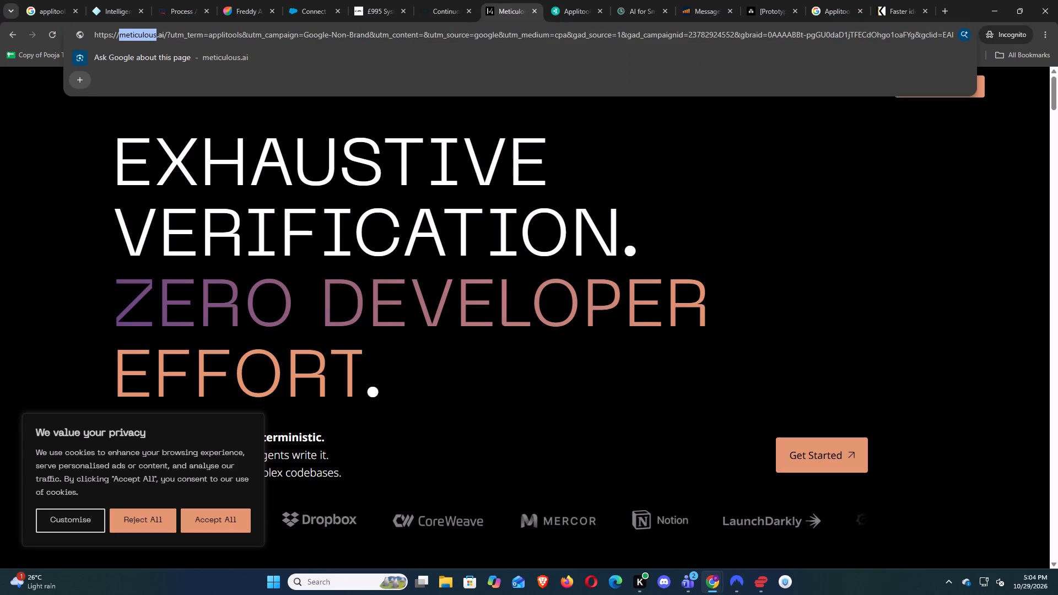
{"action": "left_click_drag", "start_coordinate": [166, 32], "coordinate": [139, 47]}
{"action": "left_click", "coordinate": [153, 38]}
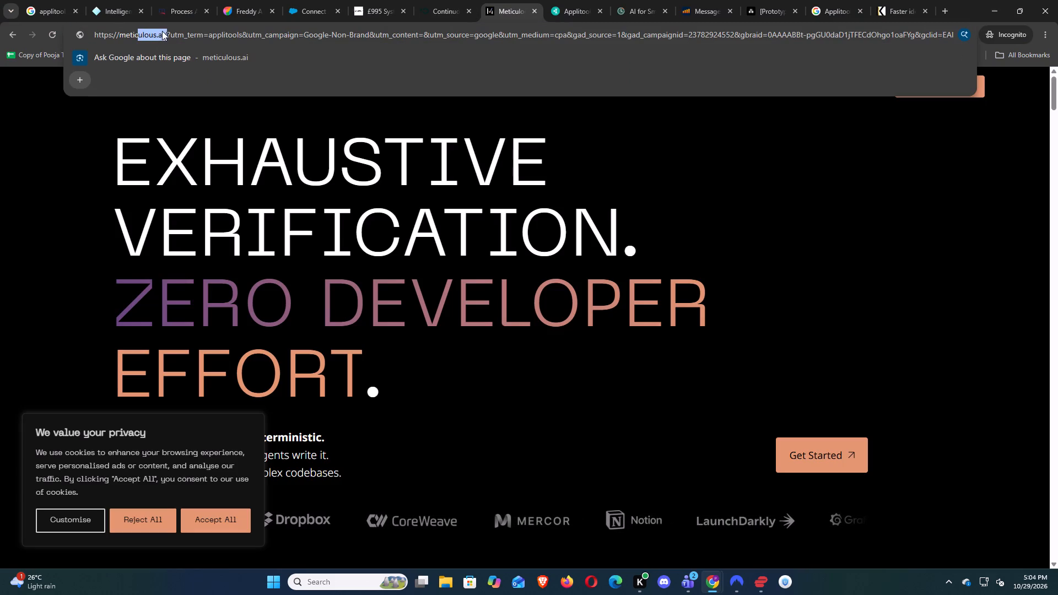
{"action": "left_click", "coordinate": [163, 30]}
{"action": "left_click_drag", "start_coordinate": [163, 34], "coordinate": [147, 46]}
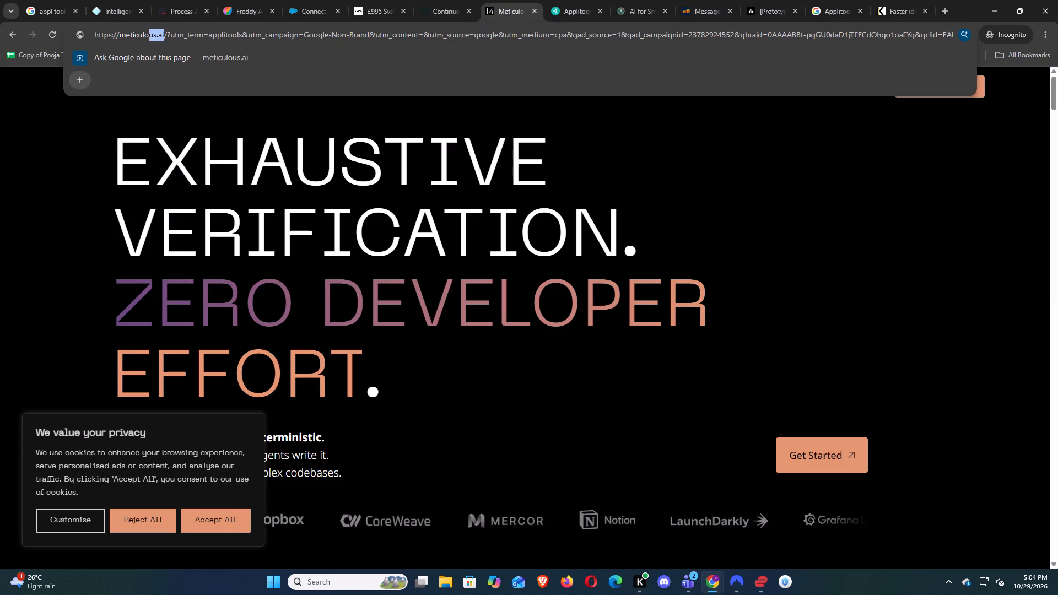
{"action": "left_click_drag", "start_coordinate": [147, 46], "coordinate": [121, 56]}
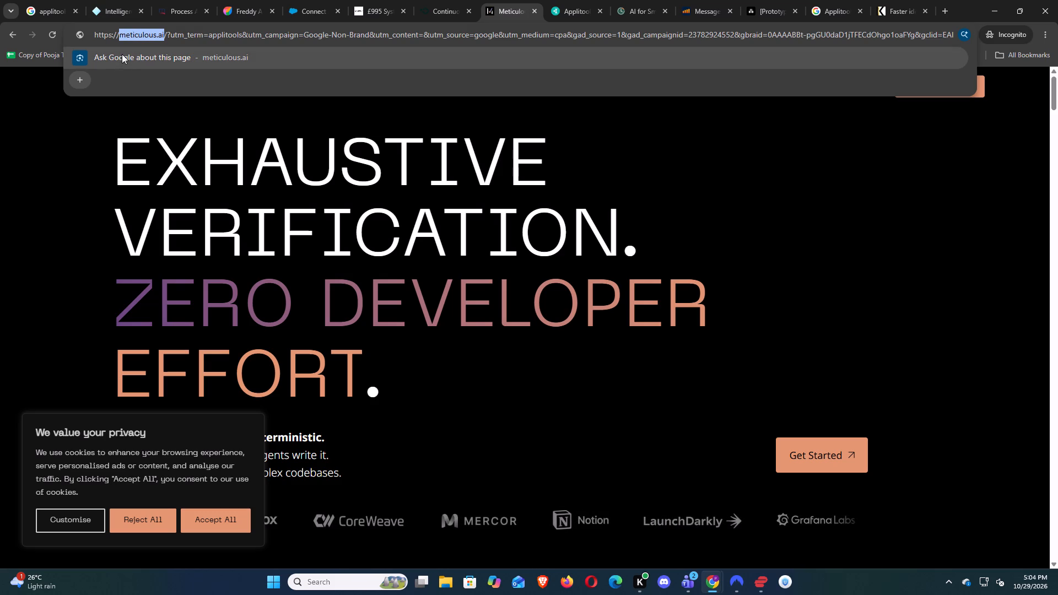
{"action": "key", "text": "ctrl+c"}
{"action": "key", "text": "alt+Tab"}
{"action": "key", "text": "ctrl+f"}
{"action": "key", "text": "ctrl+v"}
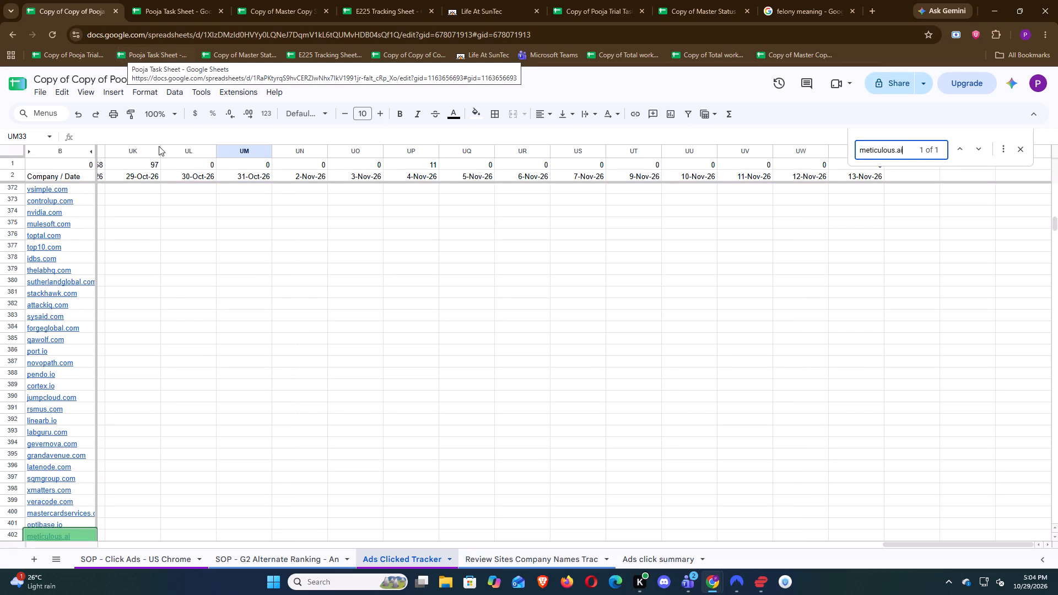
{"action": "left_click", "coordinate": [135, 533]}
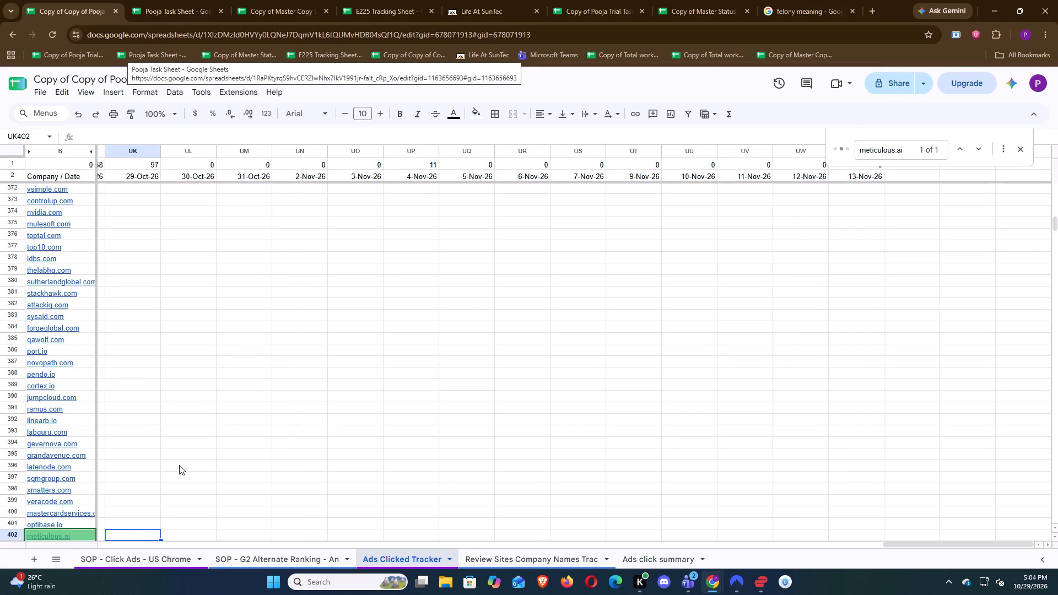
{"action": "key", "text": "1"}
{"action": "left_click", "coordinate": [206, 417]}
Copy the applitools.com domain from its incognito ad page, find its exact row in the tracker and enter 1 under 29-Oct-26.
{"action": "key", "text": "alt+Tab"}
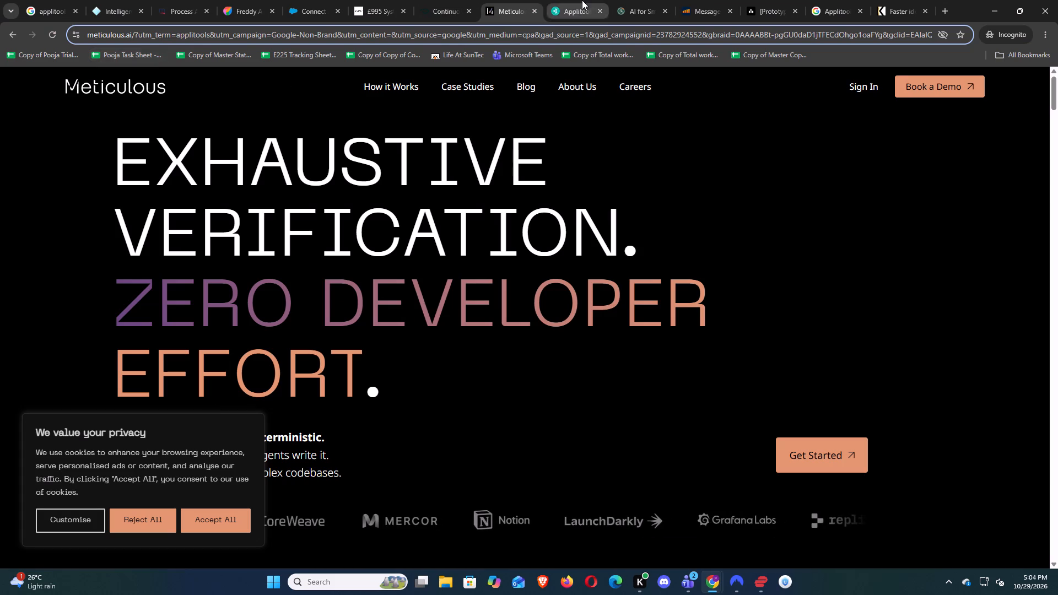
{"action": "left_click", "coordinate": [582, 0]}
{"action": "double_click", "coordinate": [105, 37]}
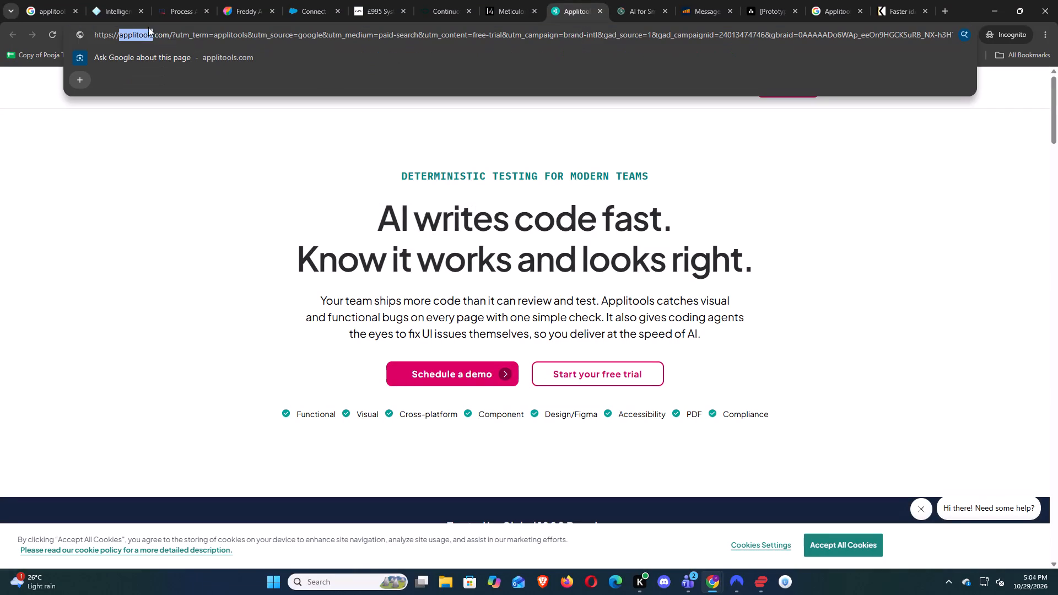
{"action": "left_click_drag", "start_coordinate": [168, 27], "coordinate": [113, 58]}
{"action": "left_click_drag", "start_coordinate": [113, 58], "coordinate": [119, 55]}
{"action": "key", "text": "ctrl+c"}
{"action": "key", "text": "alt+Tab"}
{"action": "key", "text": "ctrl+f"}
{"action": "key", "text": "ctrl+v"}
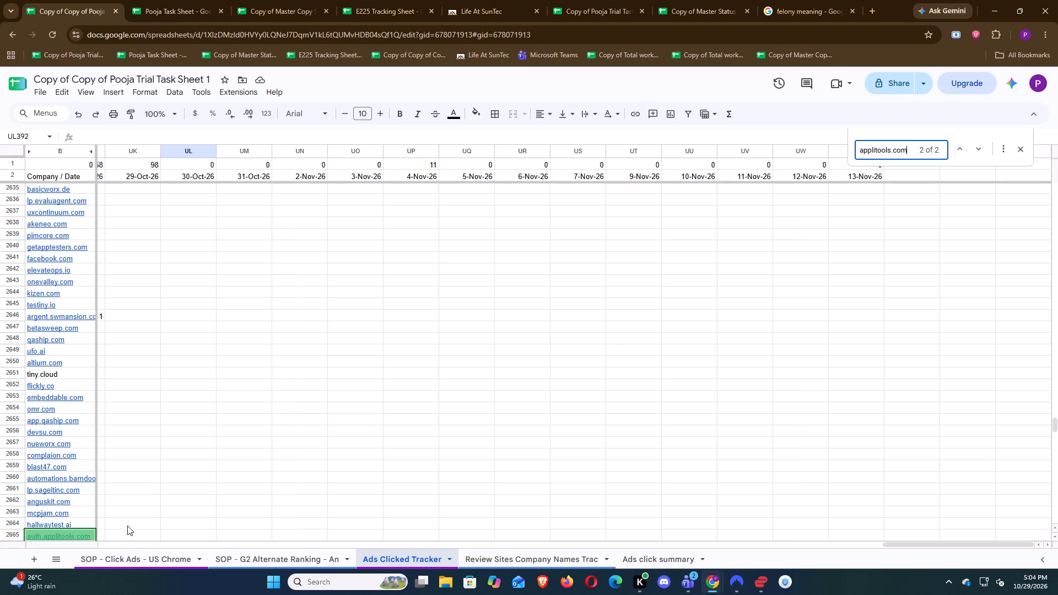
{"action": "left_click", "coordinate": [957, 145]}
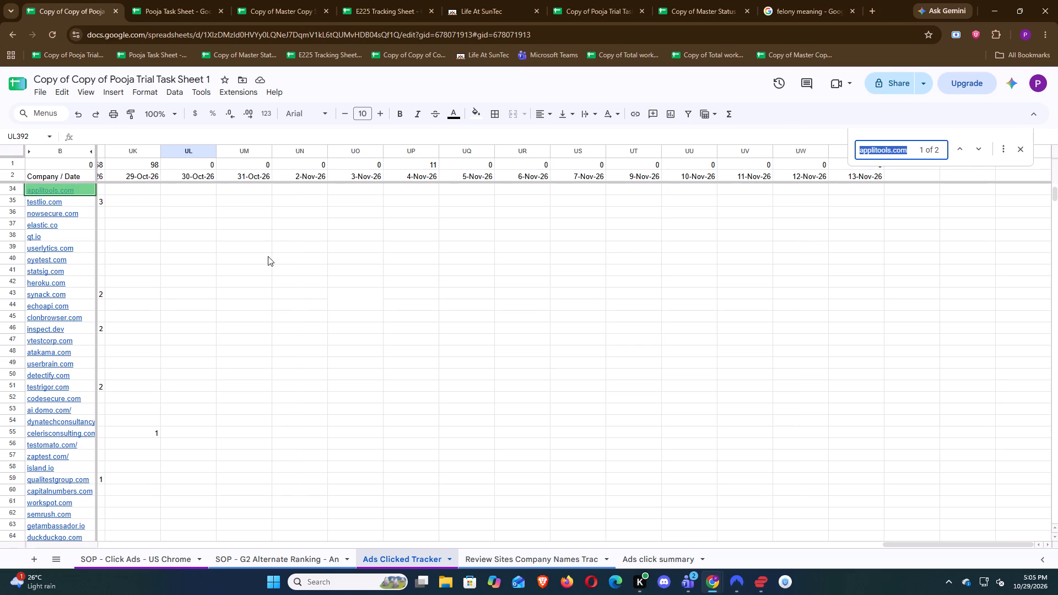
{"action": "left_click", "coordinate": [125, 188]}
{"action": "key", "text": "1"}
{"action": "left_click", "coordinate": [349, 275]}
Copy the moreday.ai domain from its incognito ad page and search the tracker for it.
{"action": "key", "text": "alt+Tab"}
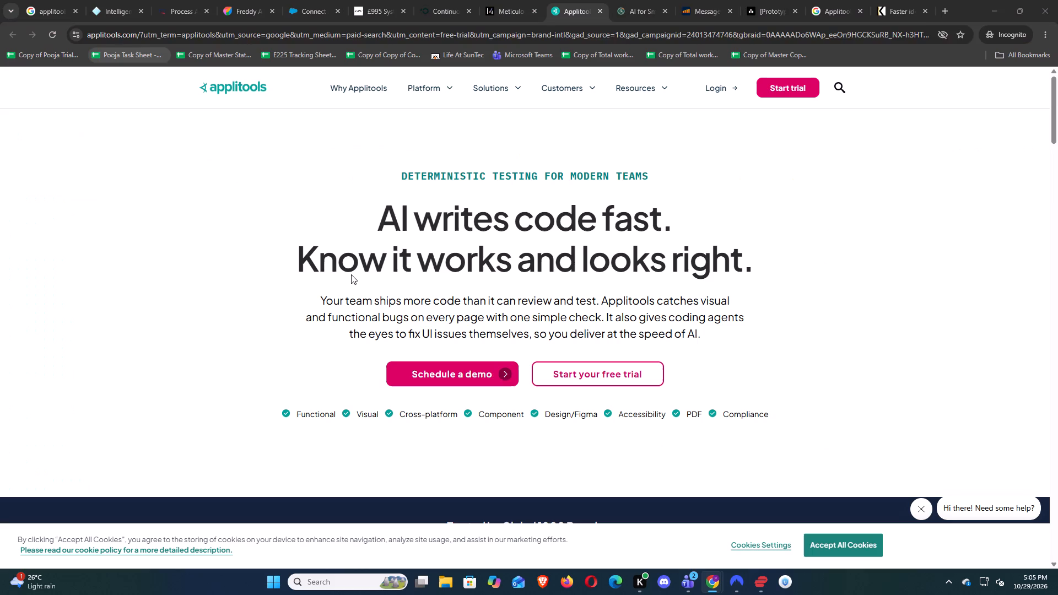
{"action": "left_click", "coordinate": [613, 0]}
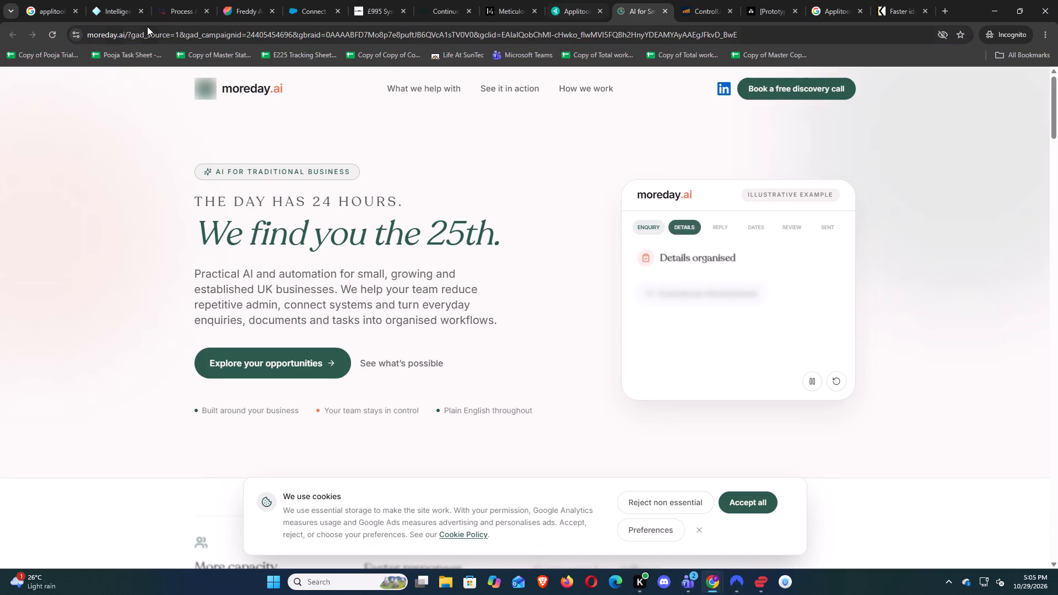
{"action": "double_click", "coordinate": [102, 35]}
{"action": "left_click_drag", "start_coordinate": [157, 31], "coordinate": [119, 59]}
{"action": "key", "text": "ctrl+c"}
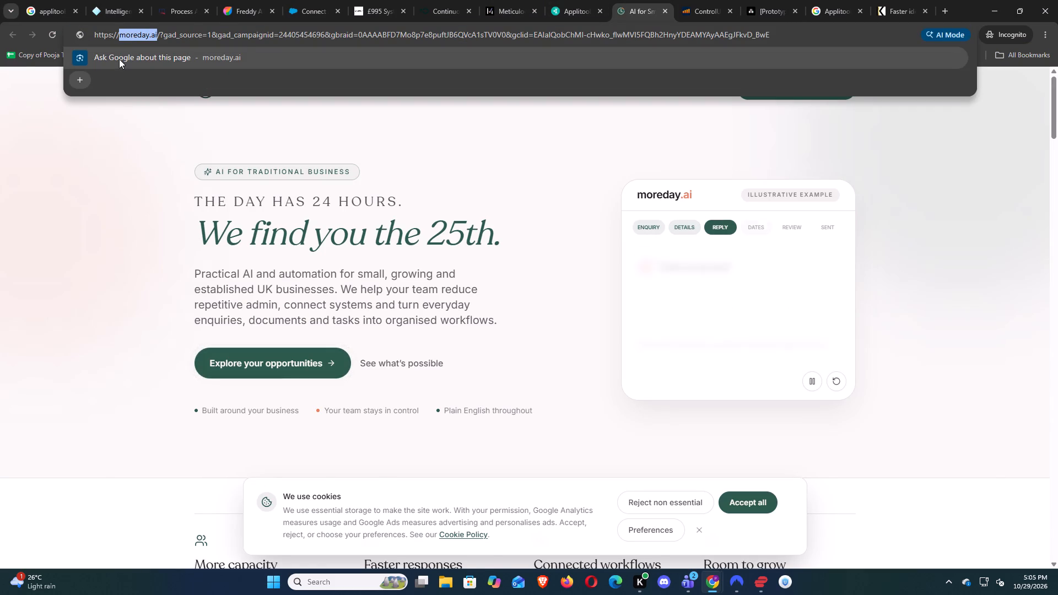
{"action": "key", "text": "alt+Tab"}
{"action": "key", "text": "ctrl+f"}
{"action": "key", "text": "ctrl+v"}
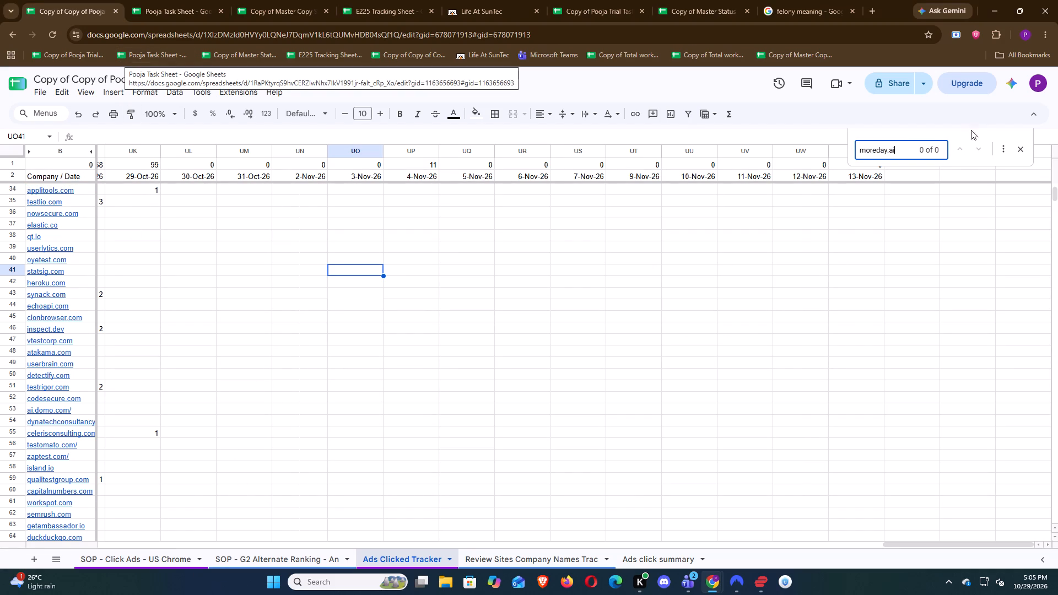
Add moreday.ai in the first empty row at the end of the company list and enter 1 under 29-Oct-26.
{"action": "left_click_drag", "start_coordinate": [1057, 192], "coordinate": [1057, 452]}
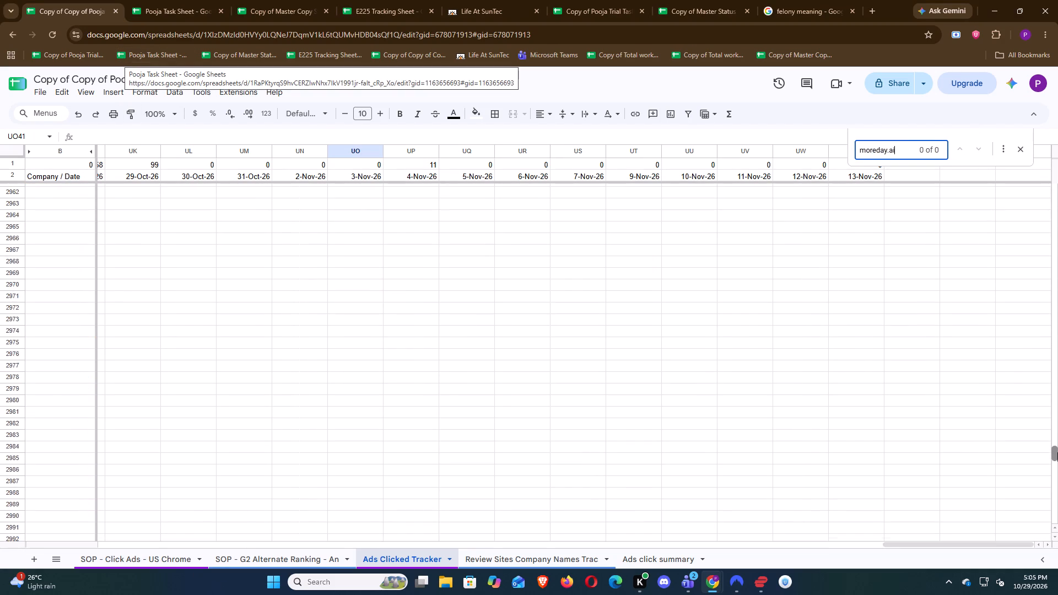
{"action": "left_click_drag", "start_coordinate": [1057, 452], "coordinate": [1057, 428]}
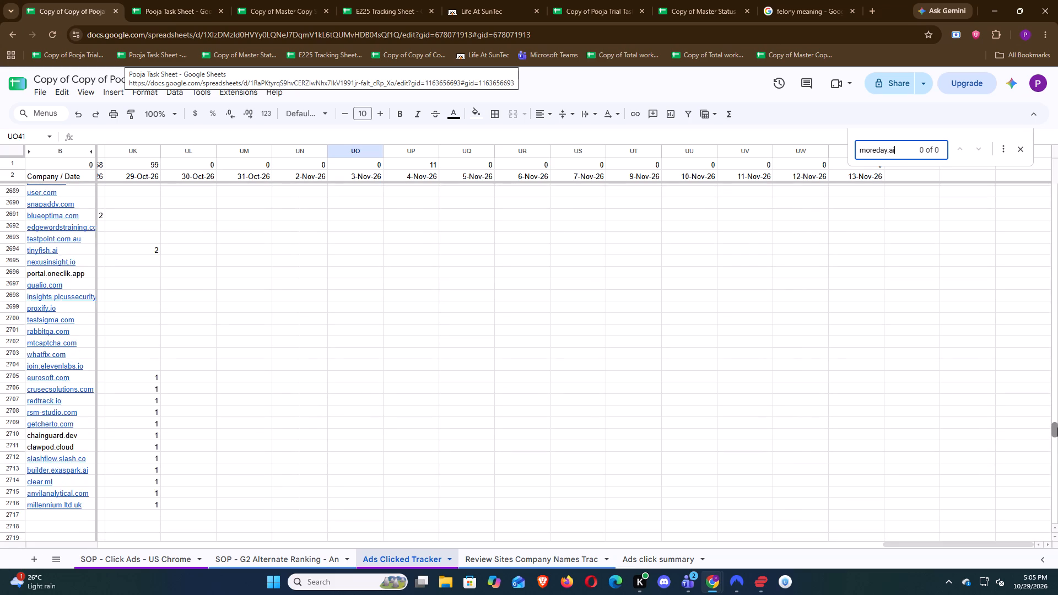
{"action": "left_click_drag", "start_coordinate": [1057, 428], "coordinate": [1057, 430]}
{"action": "scroll", "coordinate": [280, 494], "scroll_direction": "up", "scroll_amount": 3}
{"action": "left_click", "coordinate": [69, 318]}
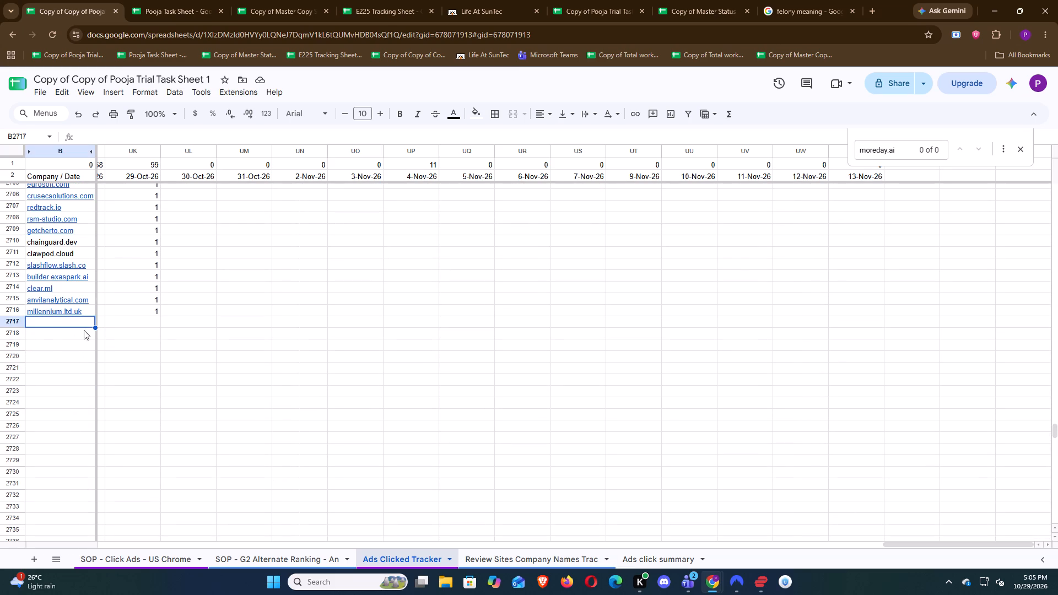
{"action": "key", "text": "ctrl+v"}
{"action": "left_click", "coordinate": [116, 313]}
{"action": "left_click", "coordinate": [134, 324]}
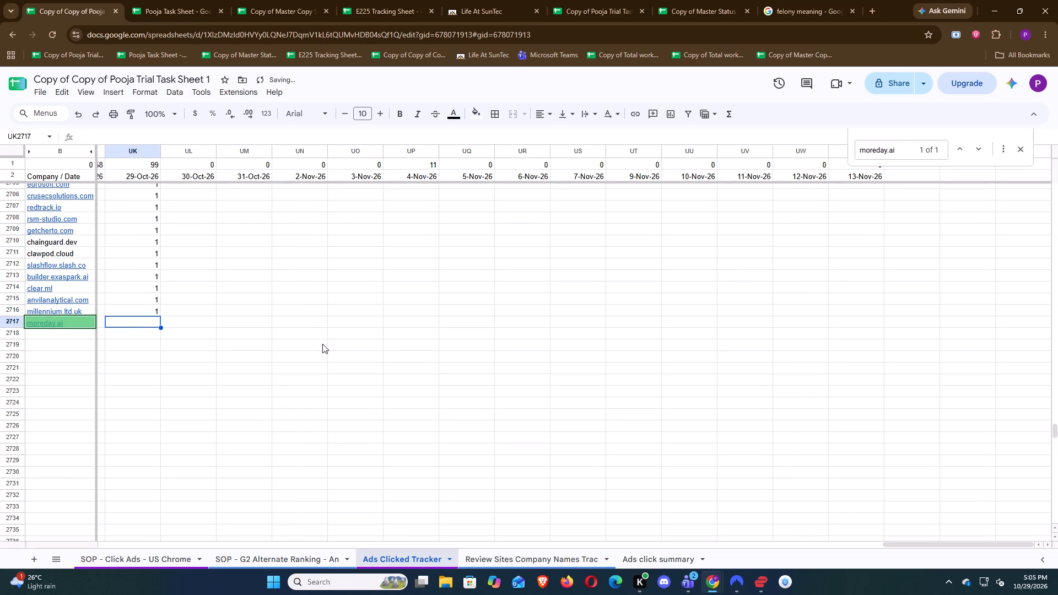
{"action": "key", "text": "1"}
{"action": "left_click", "coordinate": [322, 344]}
Copy cupstaging.wpengine.com from its incognito ad page, search the tracker for it, and add it below moreday.ai with 1 under 29-Oct-26.
{"action": "key", "text": "alt+Tab"}
{"action": "left_click", "coordinate": [692, 0]}
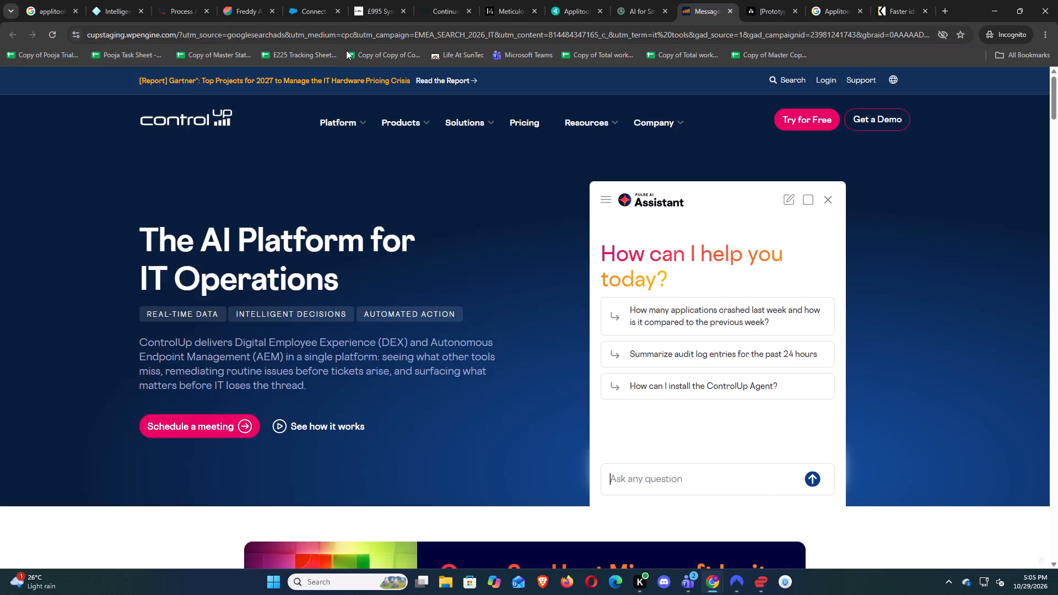
{"action": "double_click", "coordinate": [105, 30]}
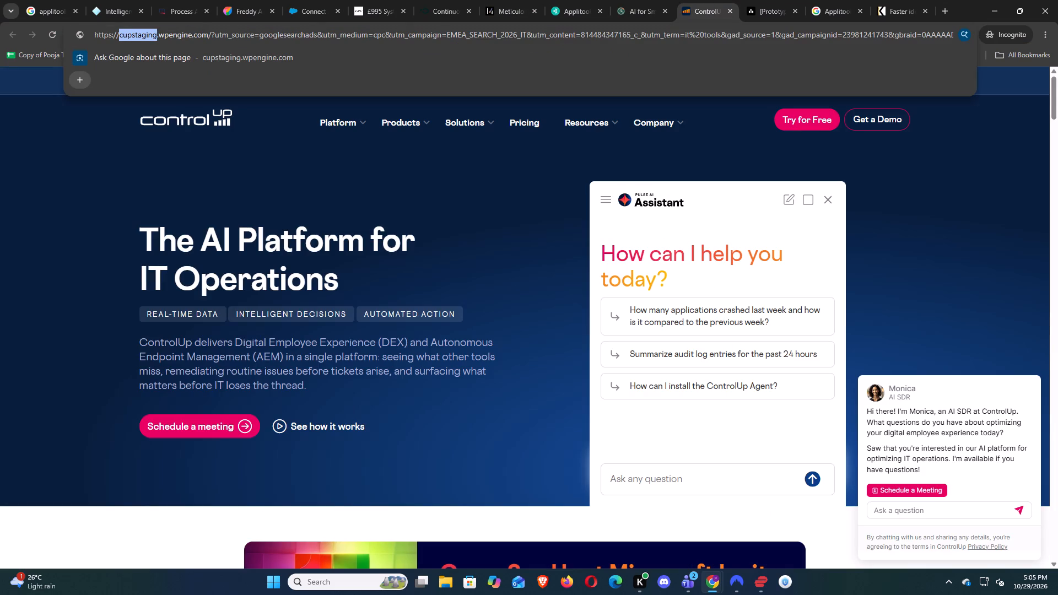
{"action": "left_click_drag", "start_coordinate": [209, 35], "coordinate": [129, 75]}
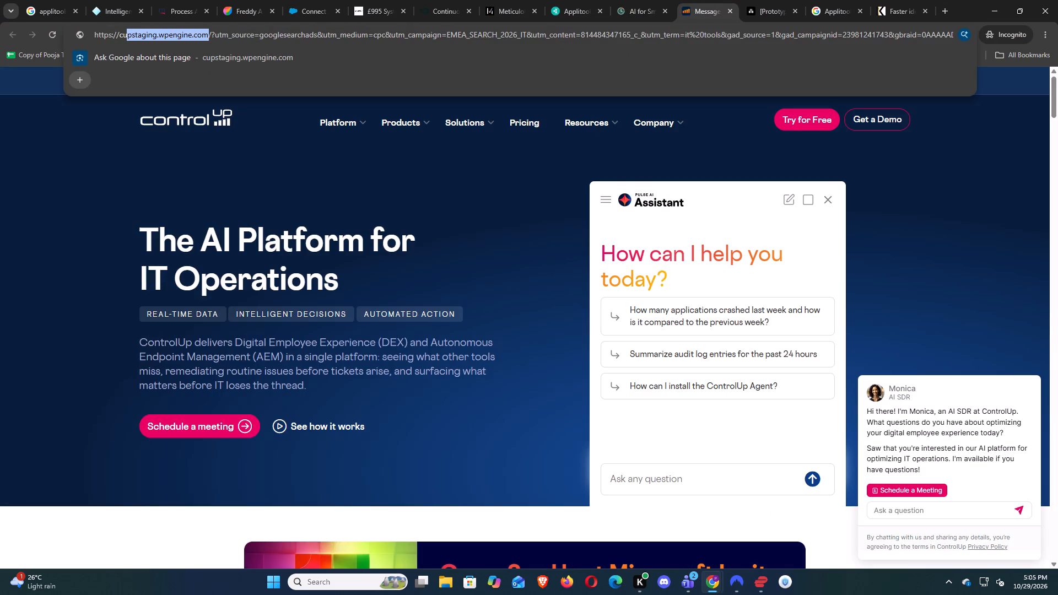
{"action": "left_click_drag", "start_coordinate": [129, 75], "coordinate": [121, 84]}
{"action": "key", "text": "ctrl+c"}
{"action": "key", "text": "alt+Tab"}
{"action": "key", "text": "ctrl+f"}
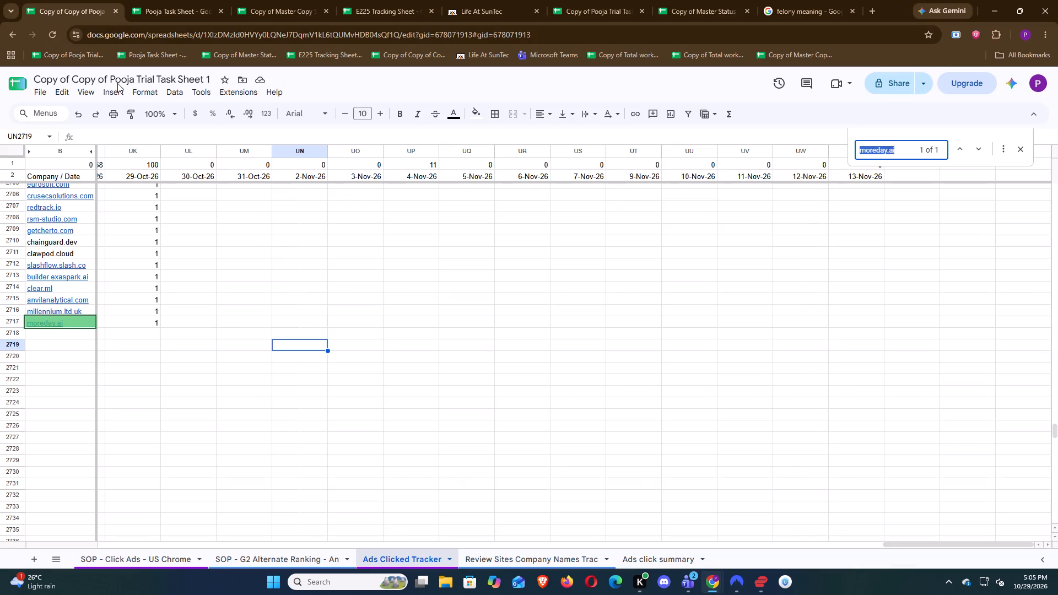
{"action": "key", "text": "ctrl+v"}
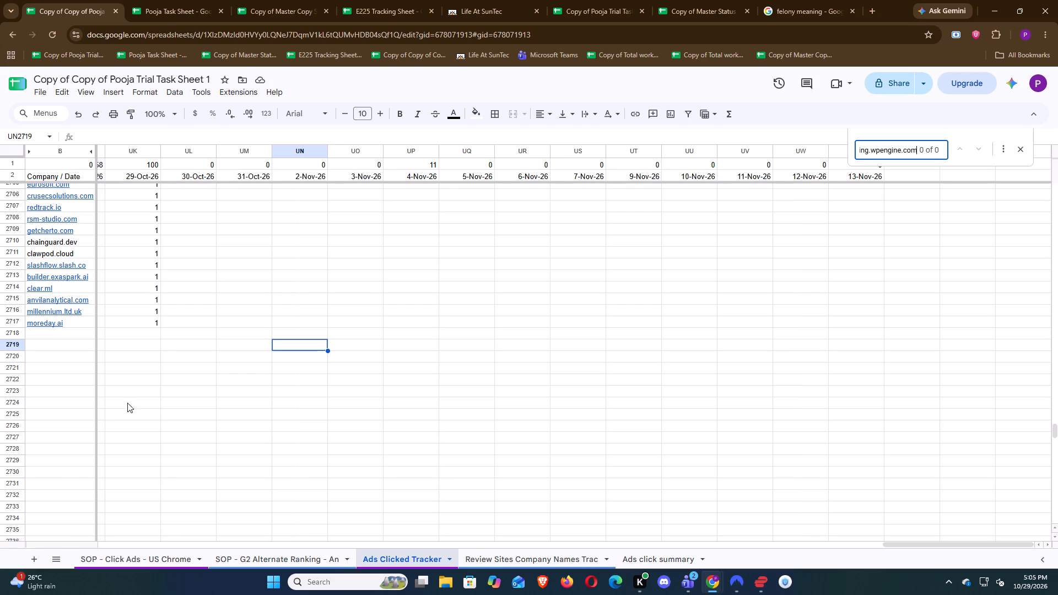
{"action": "left_click", "coordinate": [83, 333]}
{"action": "key", "text": "ctrl+v"}
{"action": "left_click", "coordinate": [147, 334]}
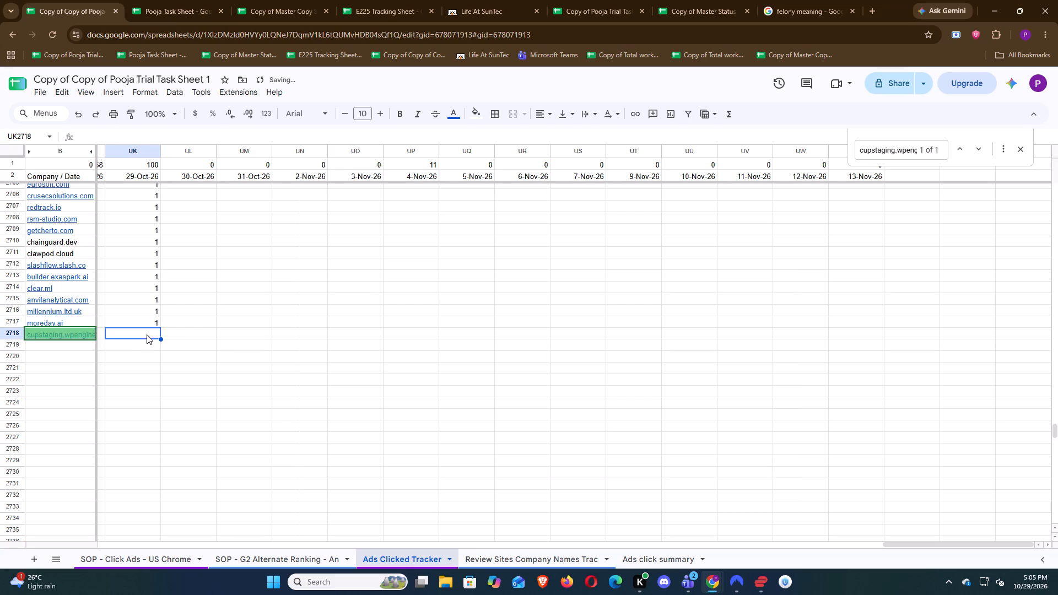
{"action": "key", "text": "1"}
{"action": "left_click", "coordinate": [266, 390]}
Copy the help.maze.co domain from its incognito ad page and search the tracker for it.
{"action": "key", "text": "alt+Tab"}
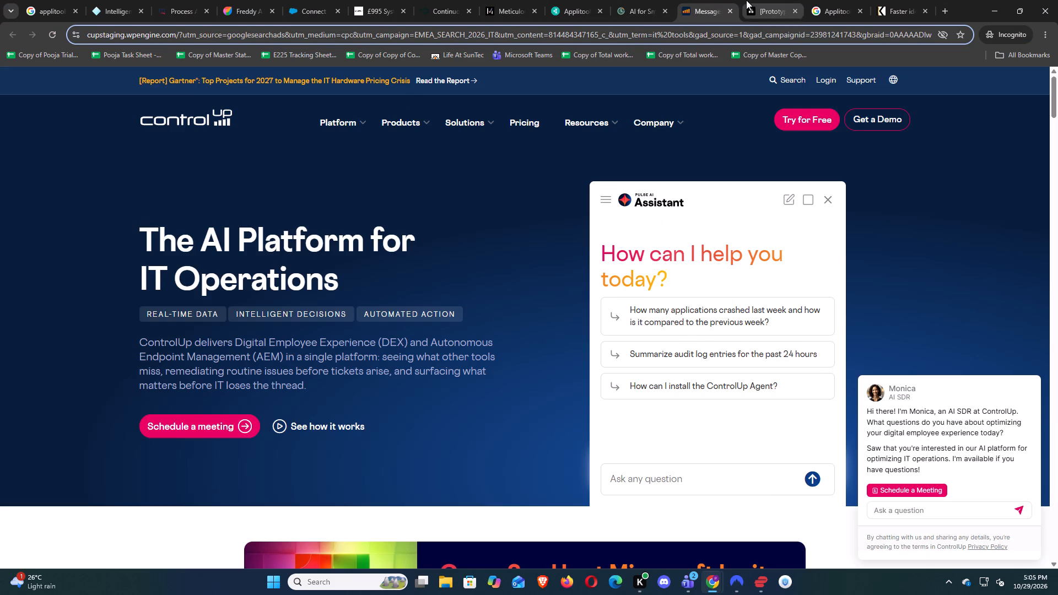
{"action": "left_click", "coordinate": [746, 0]}
{"action": "double_click", "coordinate": [87, 35]}
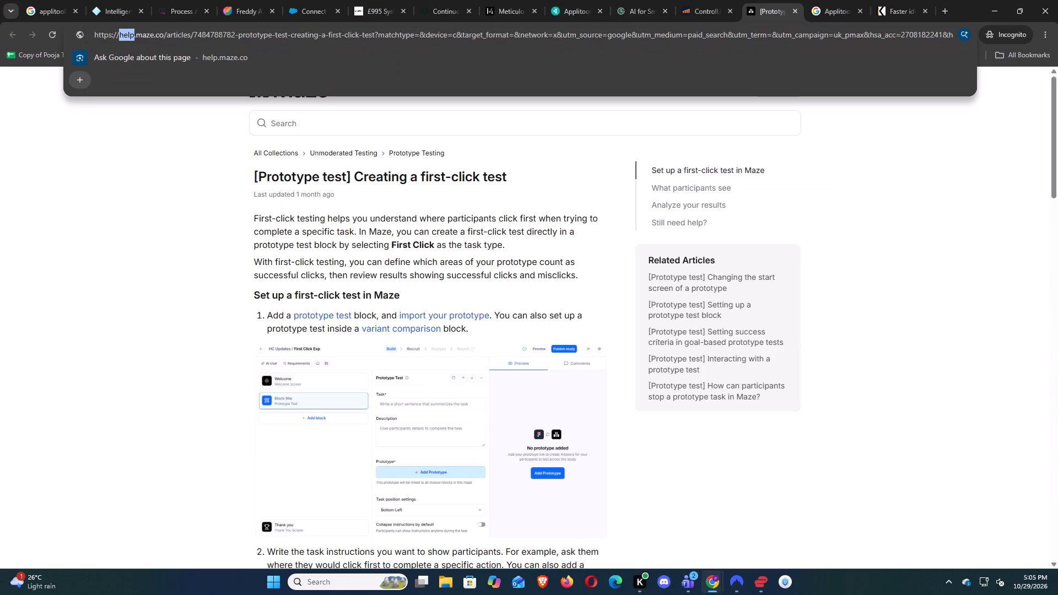
{"action": "left_click_drag", "start_coordinate": [163, 31], "coordinate": [118, 58]}
{"action": "key", "text": "ctrl+c"}
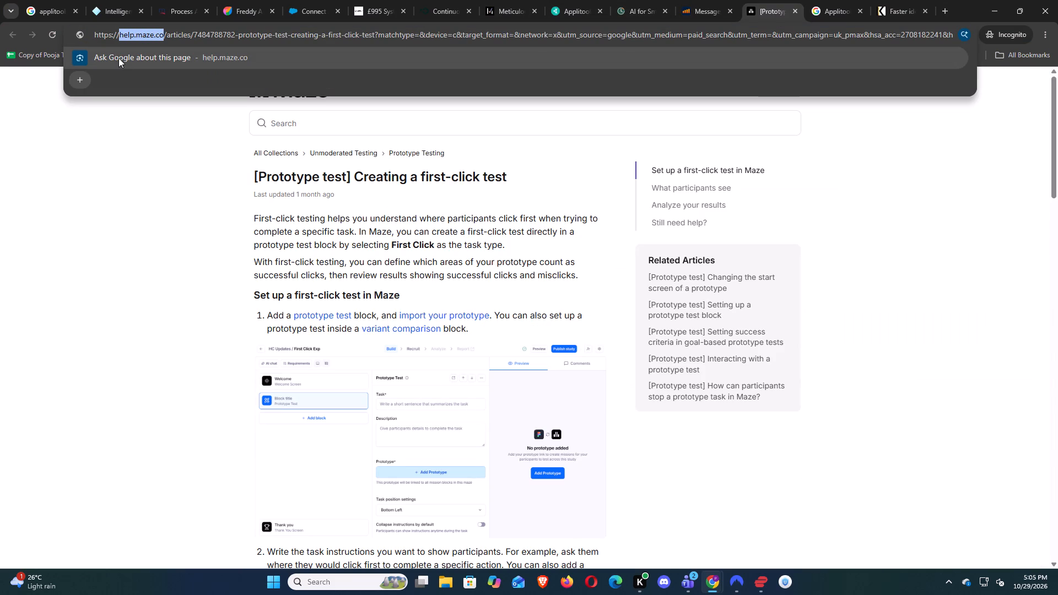
{"action": "key", "text": "alt+Tab"}
{"action": "key", "text": "ctrl+f"}
{"action": "key", "text": "ctrl+v"}
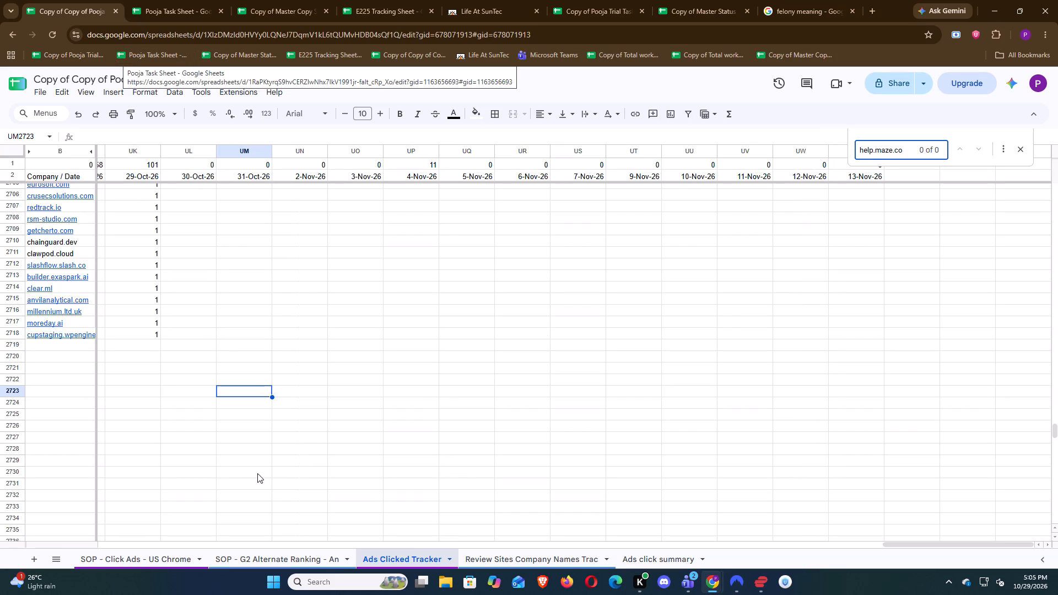
Add help.maze.co in the first empty company row below cupstaging.wpengine.com and enter 1 under 29-Oct-26.
{"action": "left_click", "coordinate": [69, 346]}
{"action": "key", "text": "ctrl+v"}
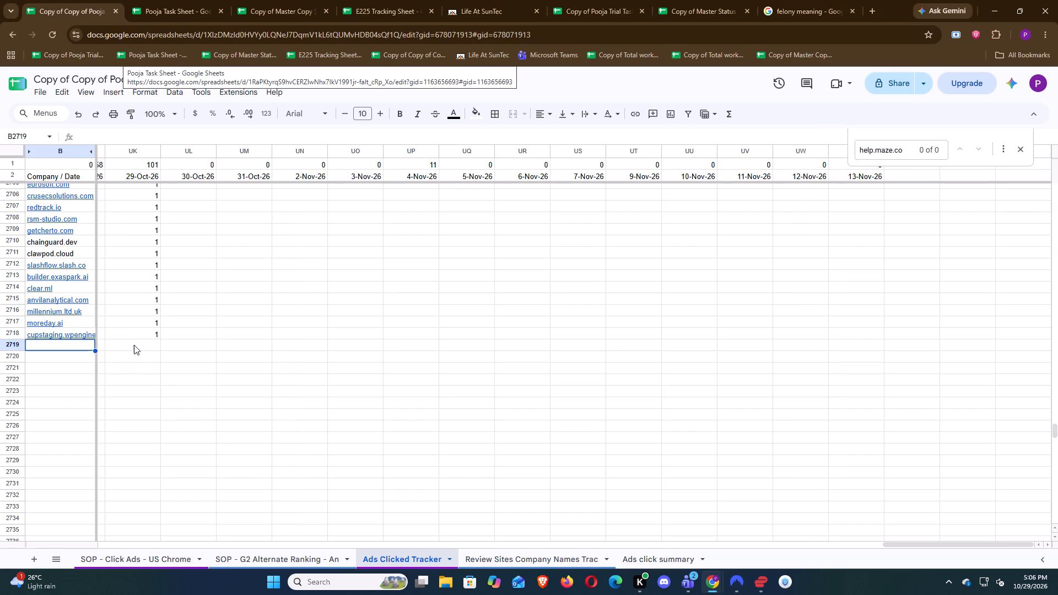
{"action": "left_click", "coordinate": [136, 345]}
{"action": "key", "text": "1"}
{"action": "left_click", "coordinate": [237, 378]}
Copy the discover.kantar.com domain from its incognito ad page, find its row in the tracker and enter 1 under 29-Oct-26.
{"action": "key", "text": "alt+Tab"}
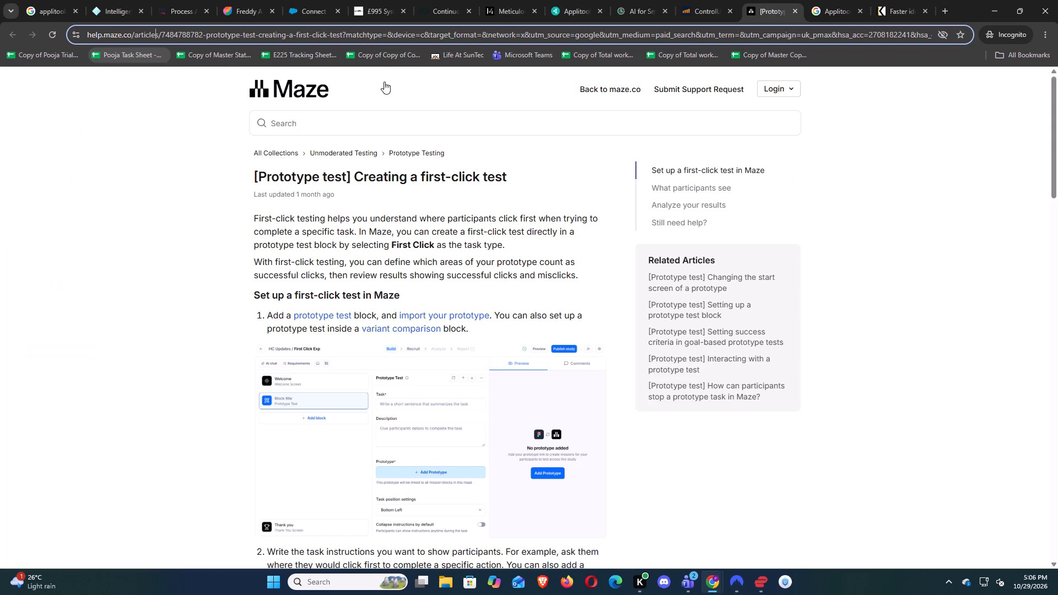
{"action": "left_click", "coordinate": [907, 9]}
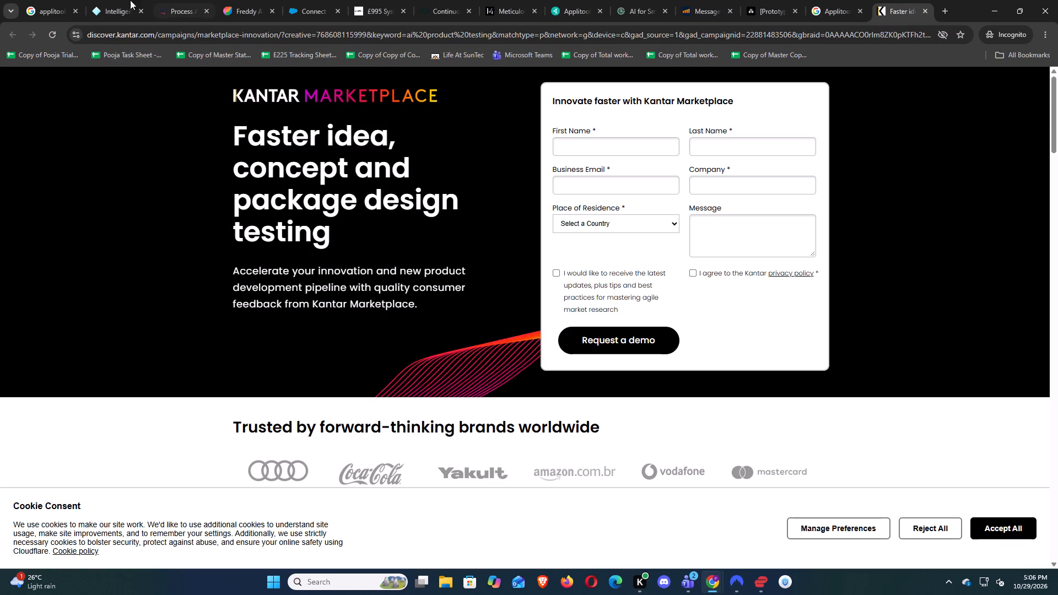
{"action": "double_click", "coordinate": [95, 32]}
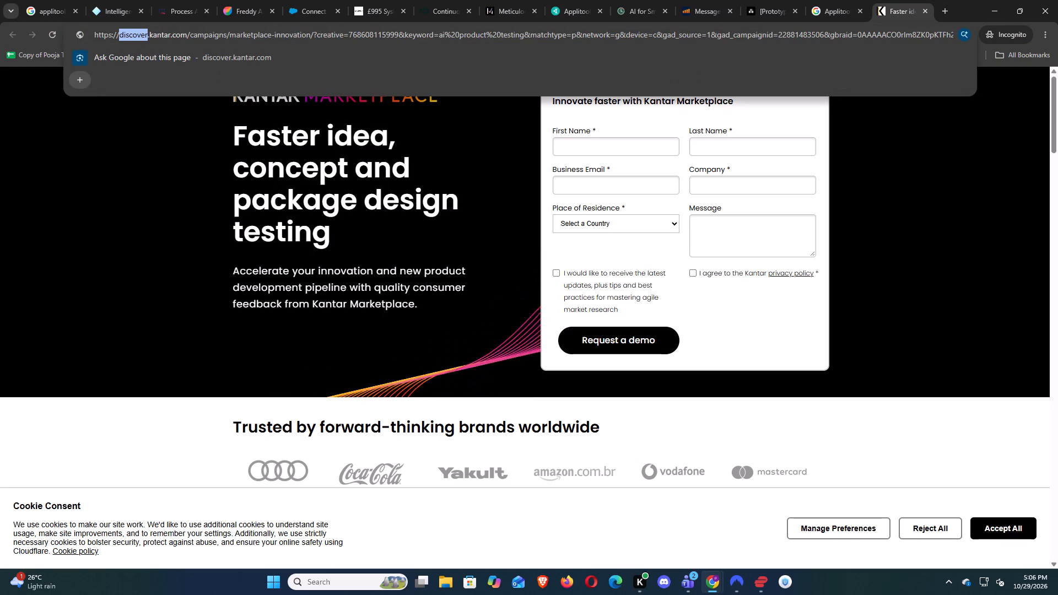
{"action": "left_click_drag", "start_coordinate": [186, 34], "coordinate": [160, 44]}
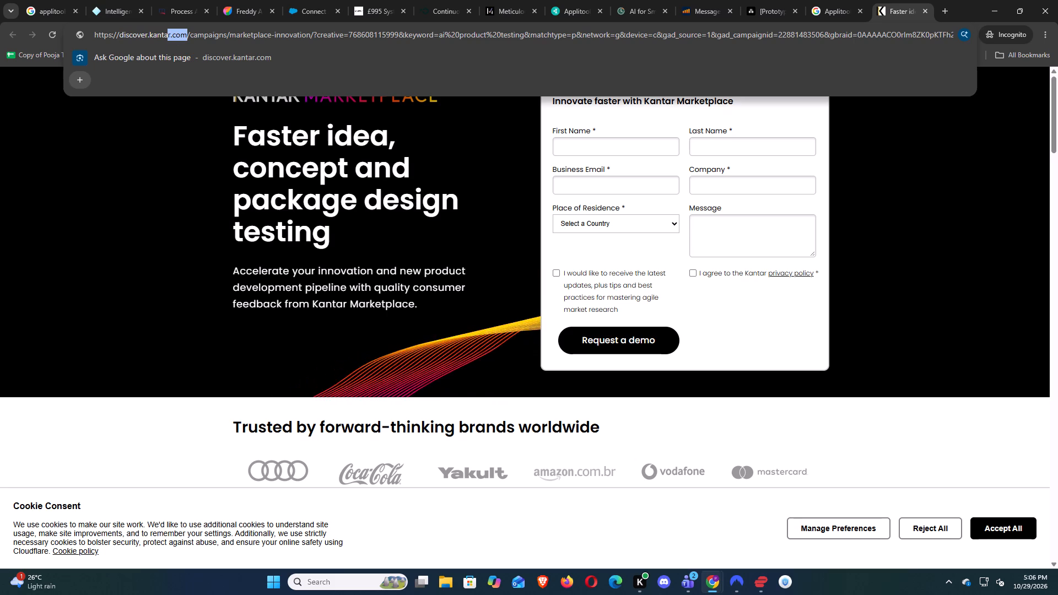
{"action": "left_click_drag", "start_coordinate": [160, 44], "coordinate": [121, 58]}
{"action": "key", "text": "ctrl+c"}
{"action": "key", "text": "alt+Tab"}
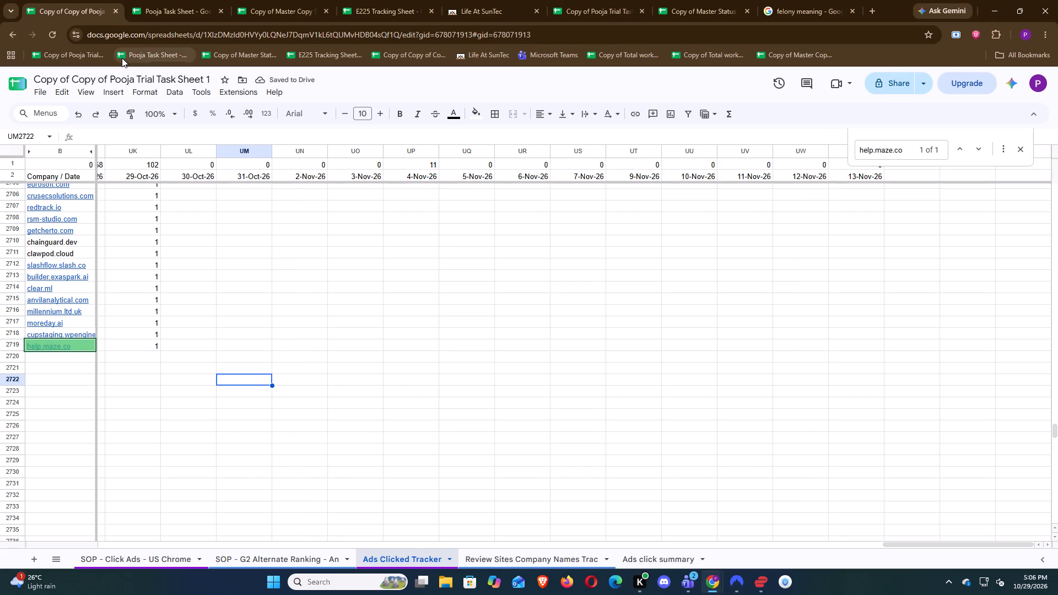
{"action": "key", "text": "ctrl+f"}
{"action": "key", "text": "ctrl+v"}
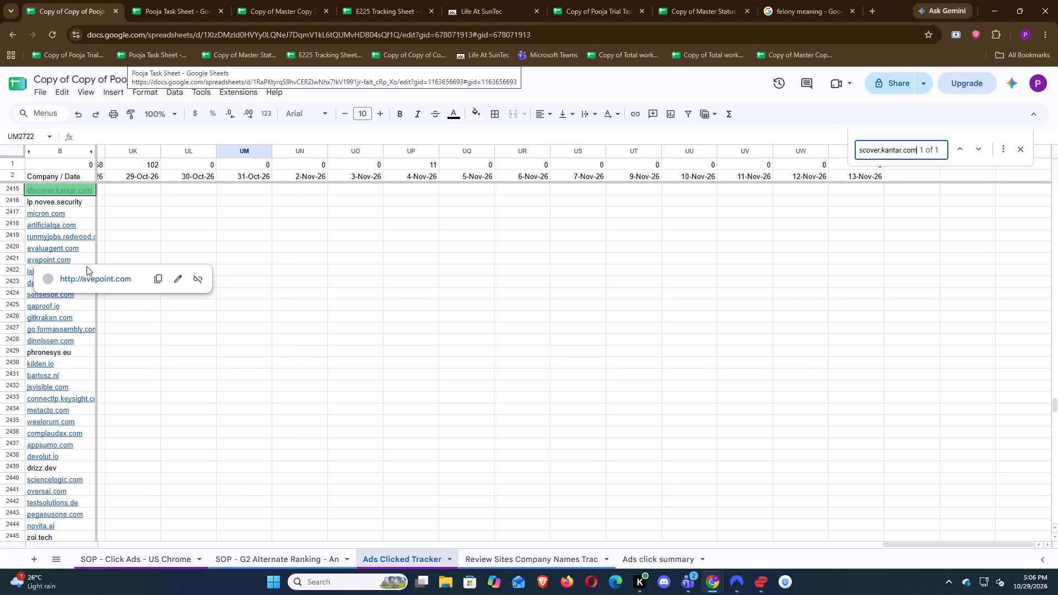
{"action": "left_click", "coordinate": [126, 188]}
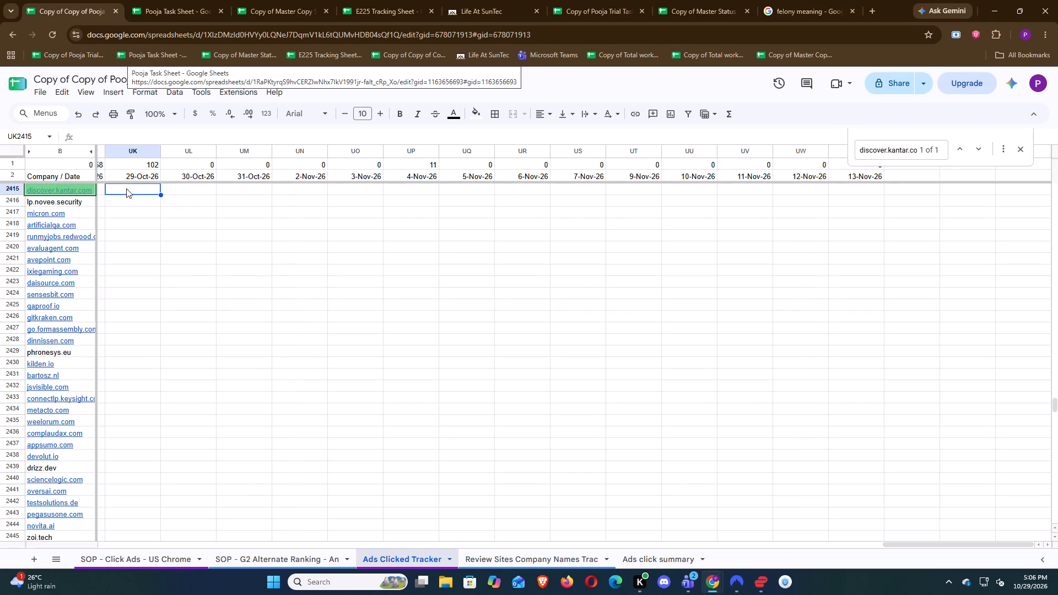
{"action": "key", "text": "1"}
{"action": "left_click", "coordinate": [250, 348]}
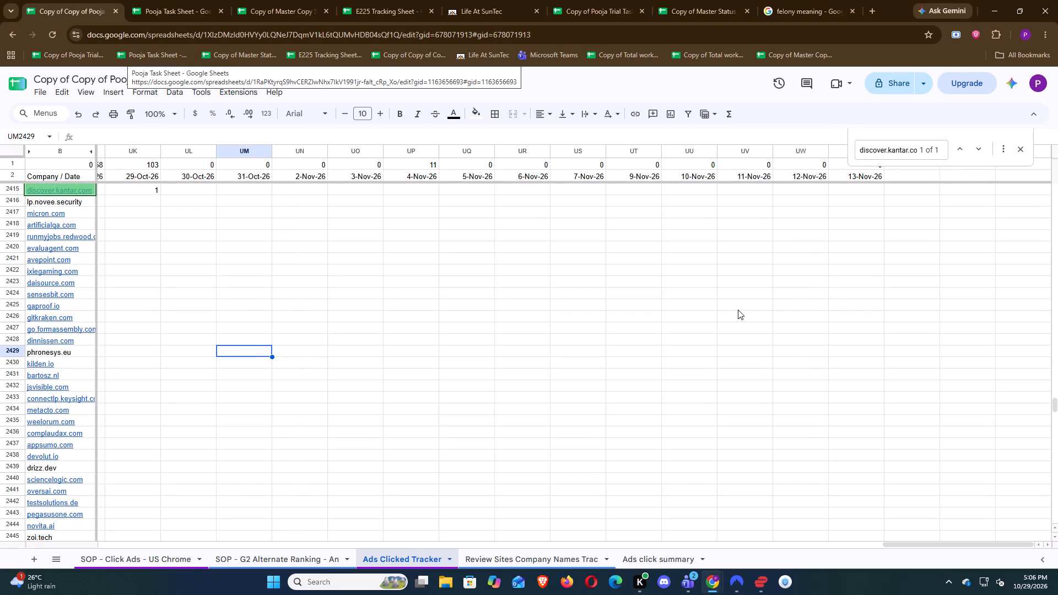
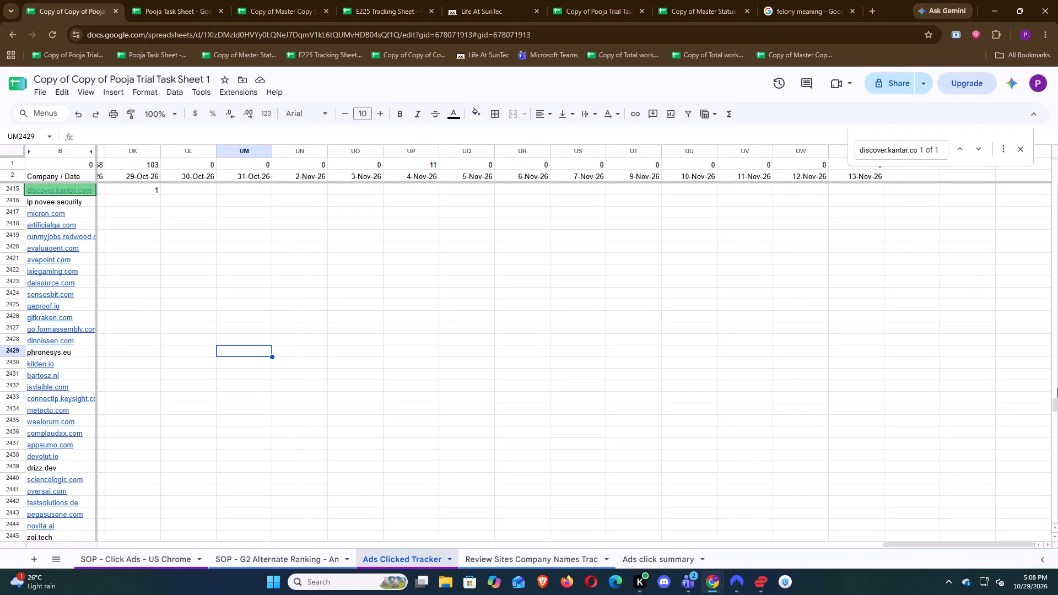
Return to the top rows of the Ads Clicked Tracker to review the keyword and country count tables.
{"action": "left_click_drag", "start_coordinate": [1057, 407], "coordinate": [1057, 34]}
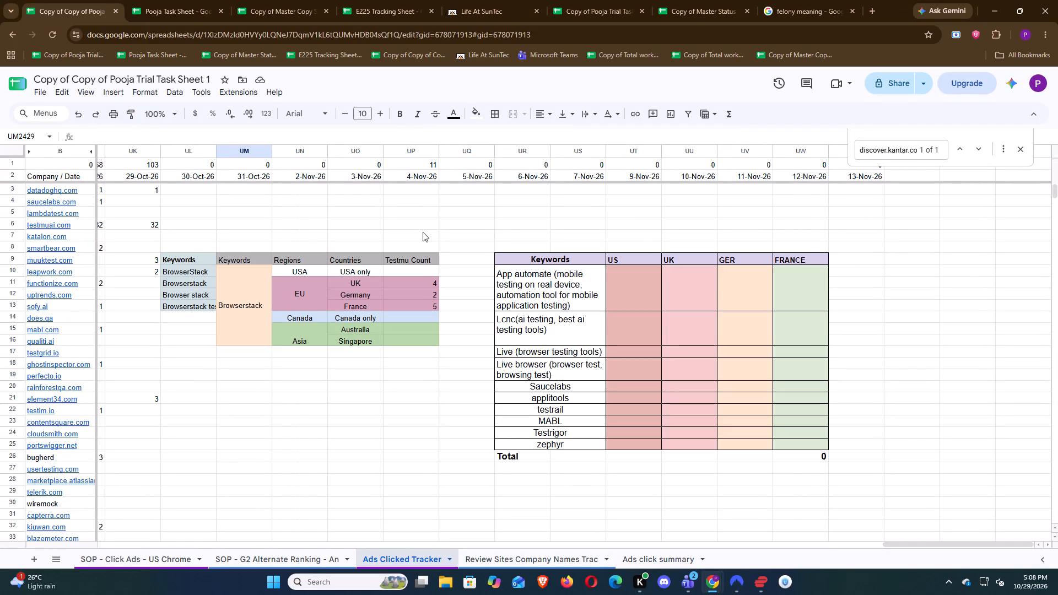
{"action": "left_click", "coordinate": [423, 232]}
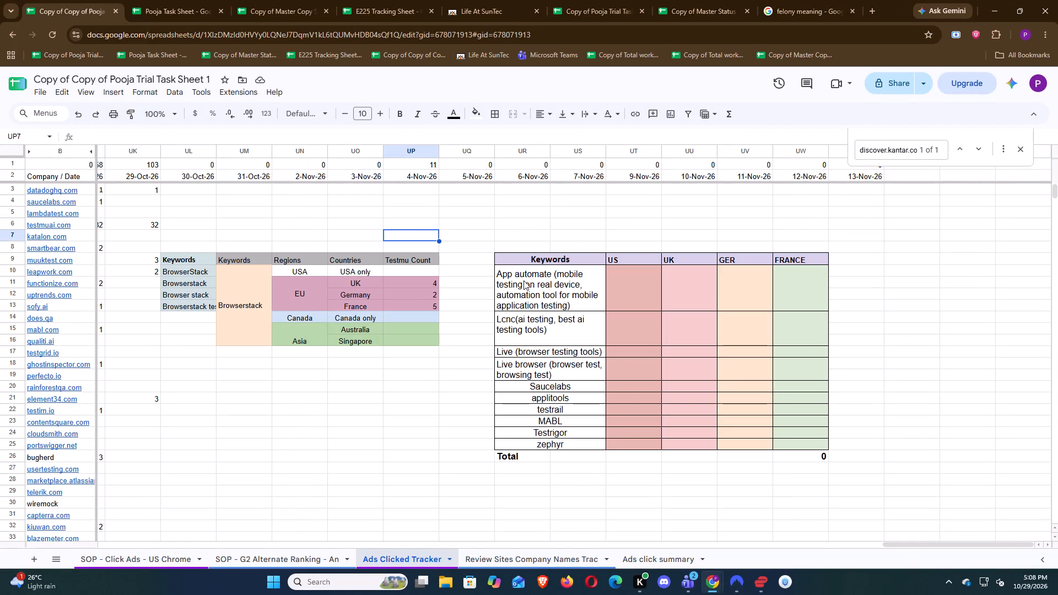
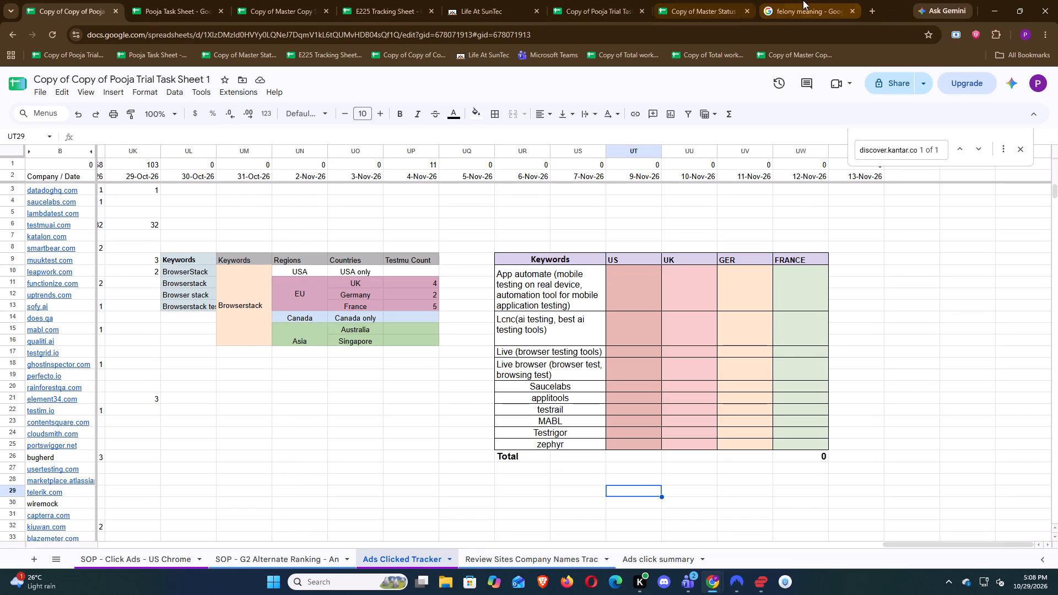
Close the browser page showing the search for the meaning of felony.
{"action": "left_click", "coordinate": [852, 9]}
In the Master Copy Sheet's Ads Click sheet, clear all keyword counts under USA, EMEA, APAC and OTHERS (G2:J15).
{"action": "left_click", "coordinate": [316, 0]}
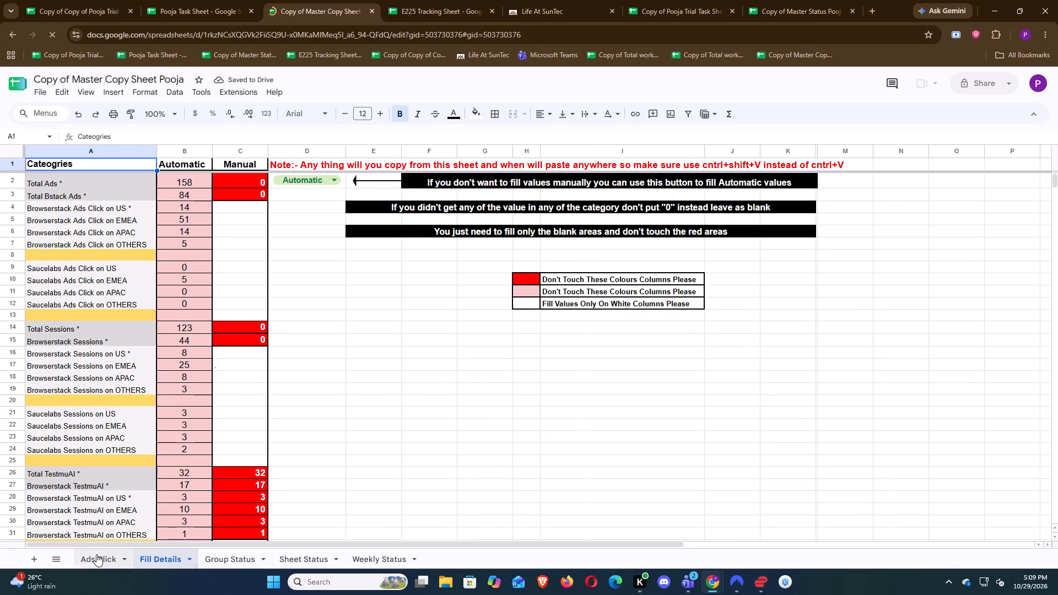
{"action": "left_click", "coordinate": [87, 561]}
{"action": "left_click_drag", "start_coordinate": [530, 177], "coordinate": [529, 182]}
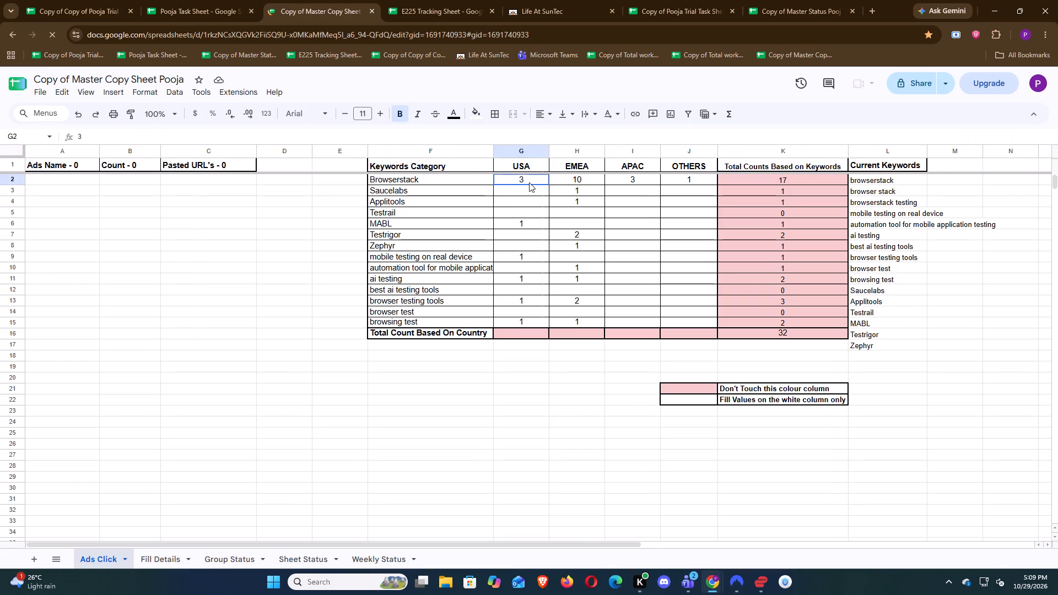
{"action": "left_click_drag", "start_coordinate": [529, 182], "coordinate": [680, 320]}
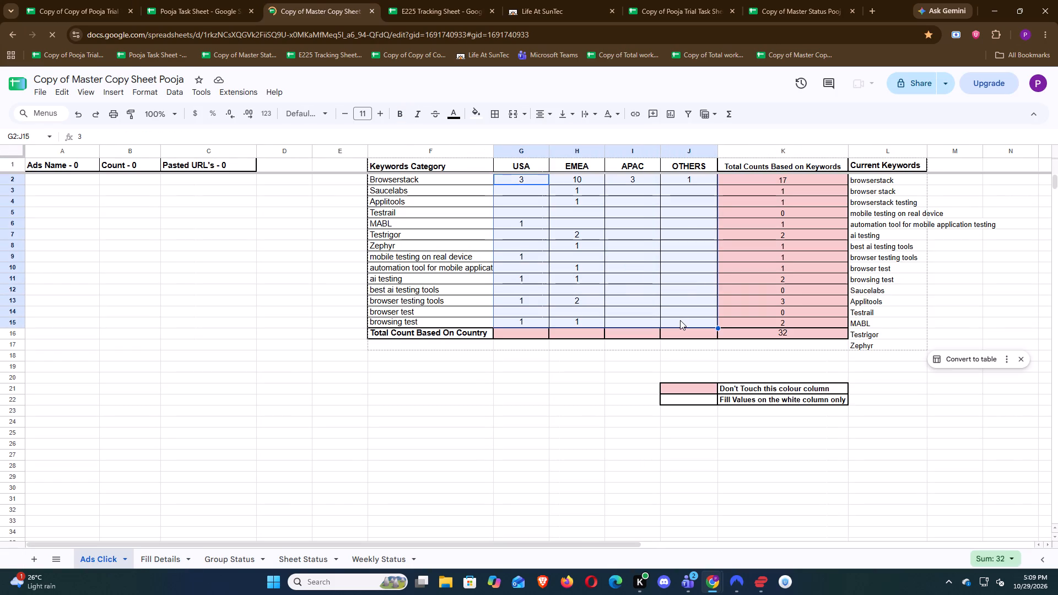
{"action": "key", "text": "BackSpace"}
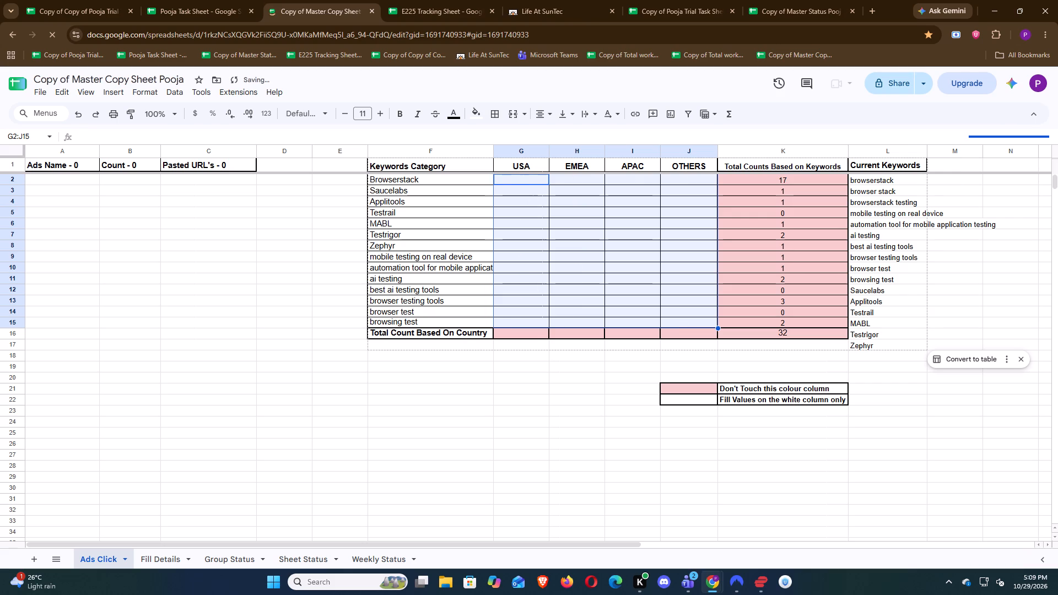
Fill the Browserstack row with counts of 4 for USA, 12 for EMEA, 3 for APAC and 2 for OTHERS.
{"action": "left_click", "coordinate": [526, 175]}
{"action": "left_click", "coordinate": [584, 205]}
{"action": "left_click", "coordinate": [521, 177]}
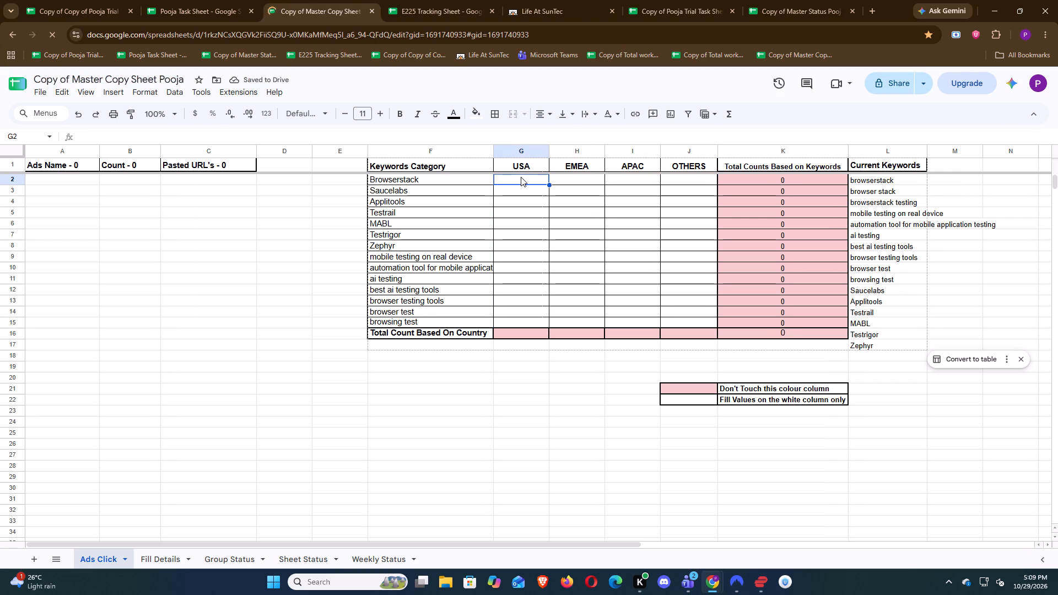
{"action": "key", "text": "4"}
{"action": "key", "text": "Right"}
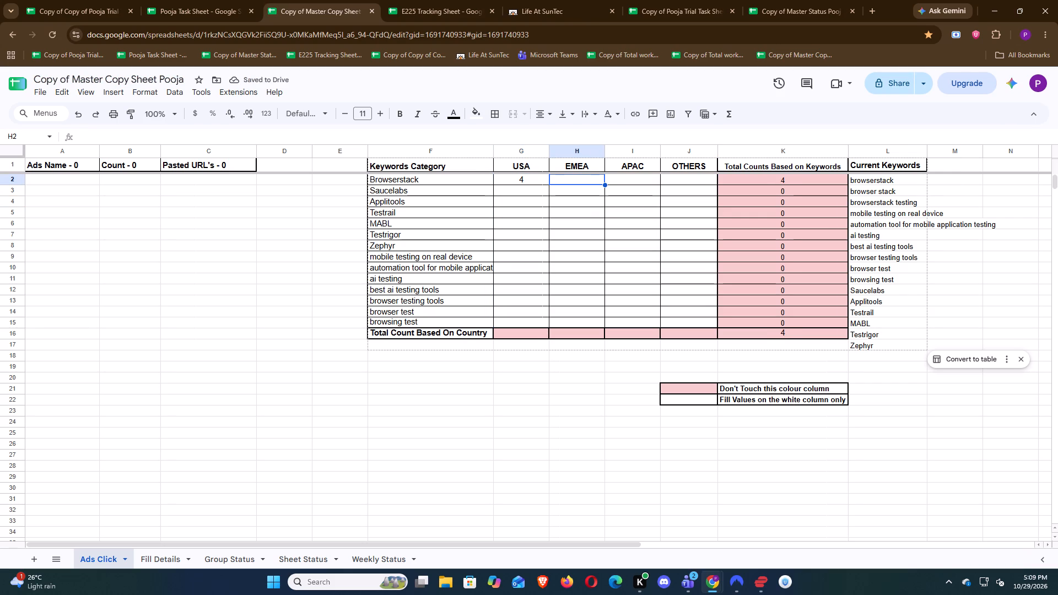
{"action": "type", "text": "12"}
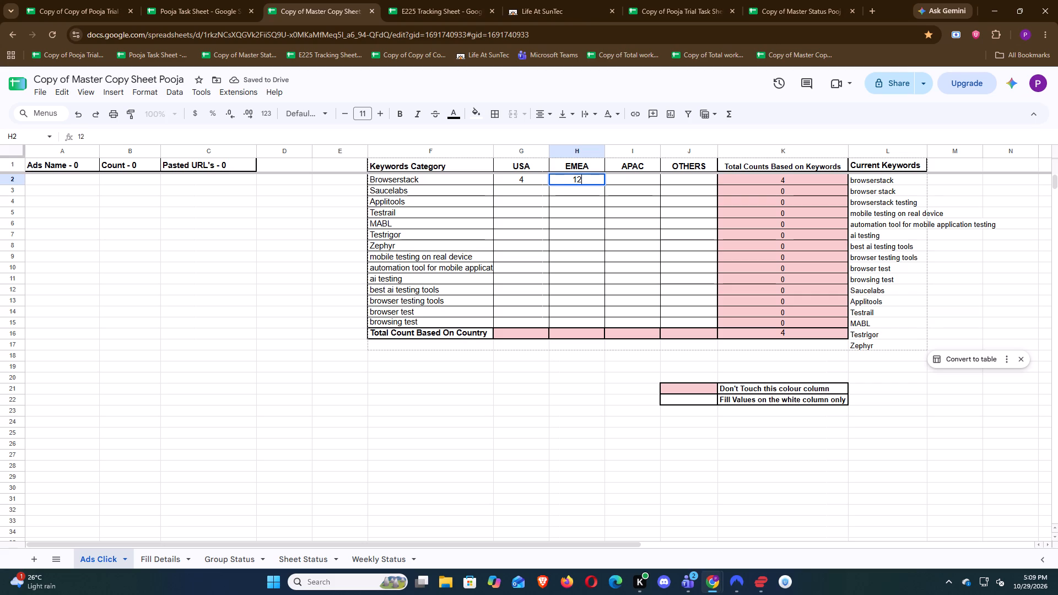
{"action": "key", "text": "Right"}
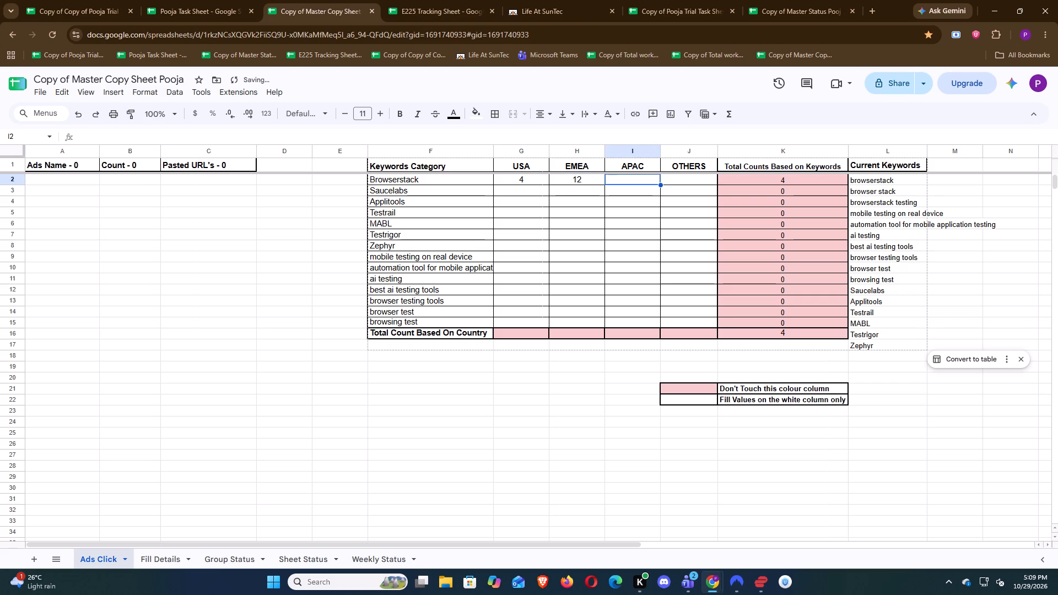
{"action": "key", "text": "3"}
{"action": "key", "text": "Right"}
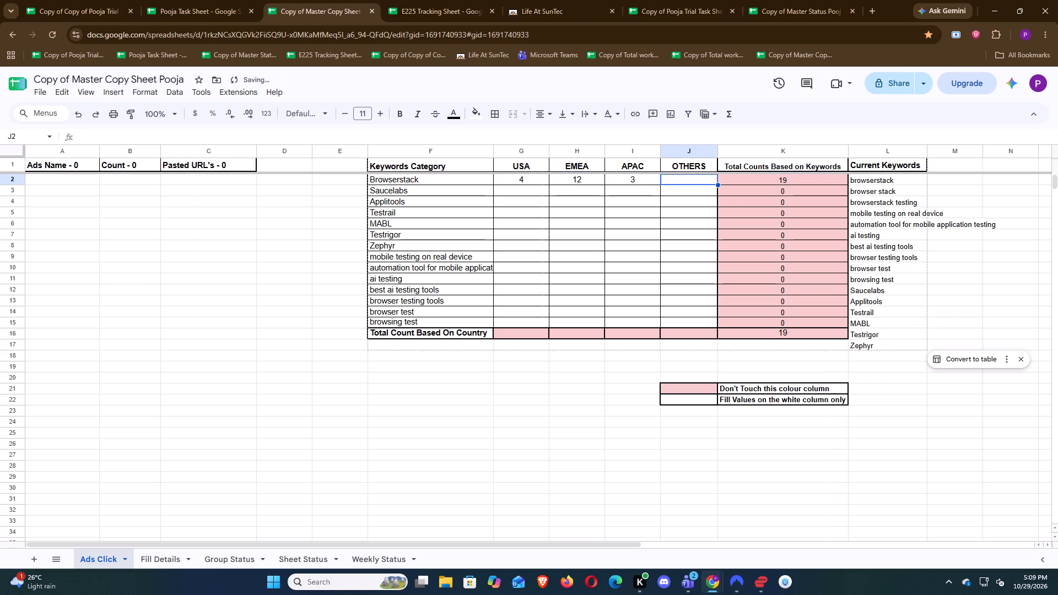
{"action": "key", "text": "2"}
{"action": "key", "text": "Right"}
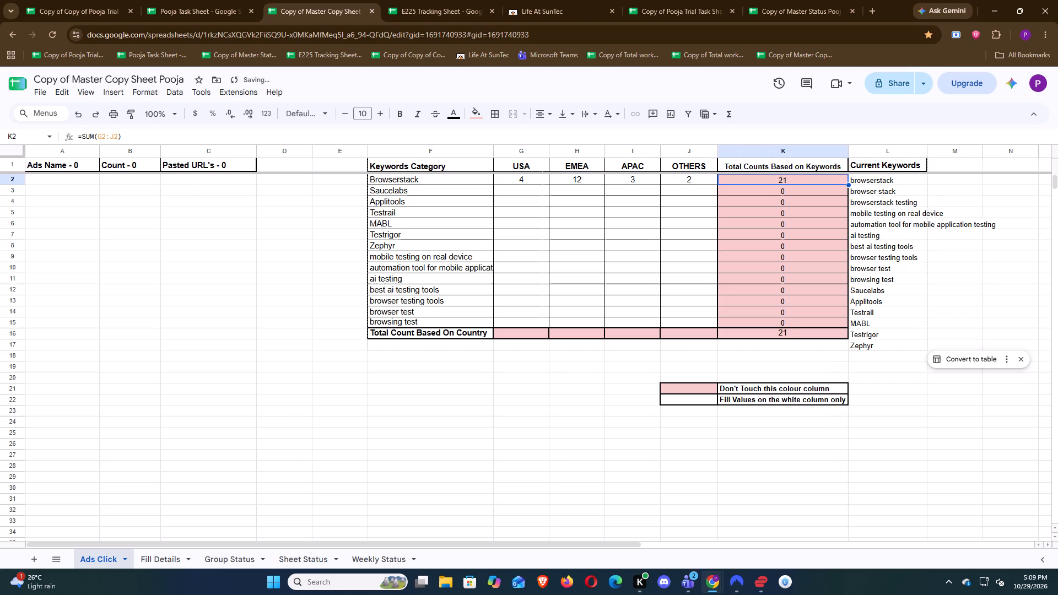
Enter a count of 1 for Applitools under EMEA and 1 for MABL under USA.
{"action": "key", "text": "Down"}
{"action": "key", "text": "Left"}
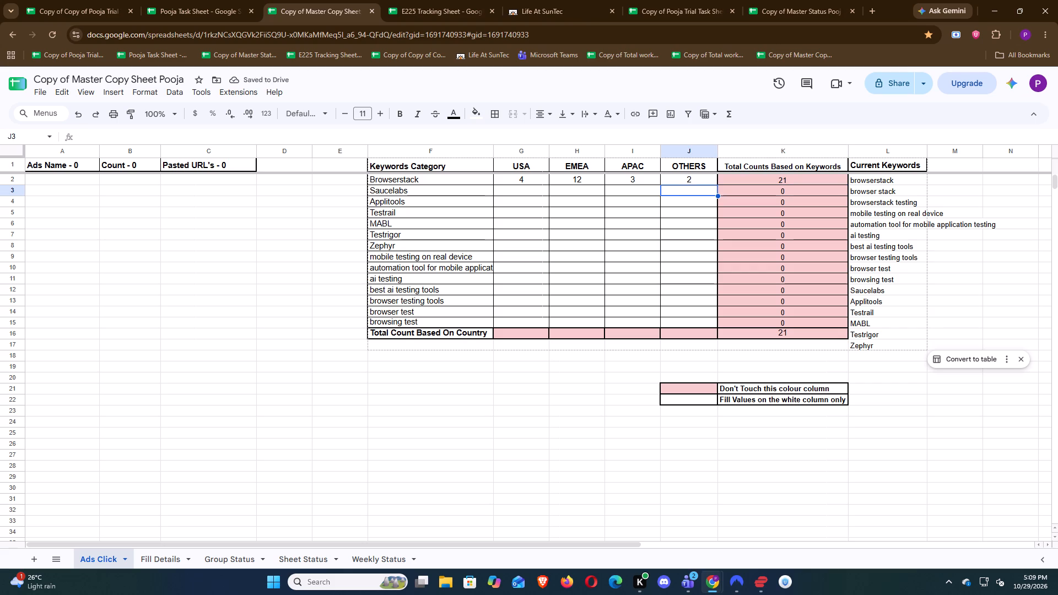
{"action": "key", "text": "Left"}
{"action": "key", "text": "Left"}
{"action": "key", "text": "Left"}
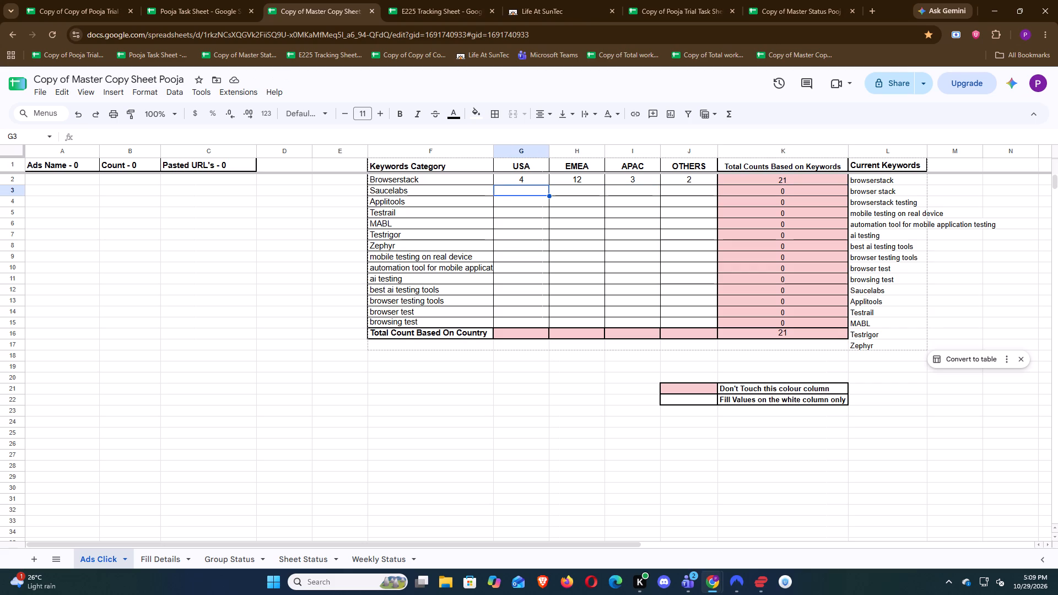
{"action": "key", "text": "Down"}
{"action": "key", "text": "Right"}
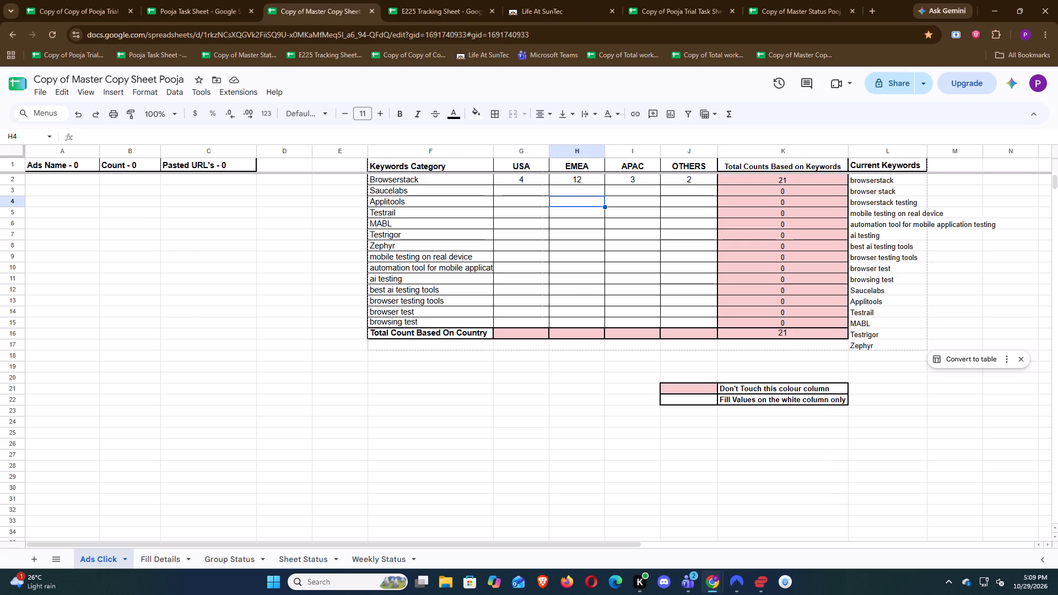
{"action": "key", "text": "1"}
{"action": "key", "text": "Down"}
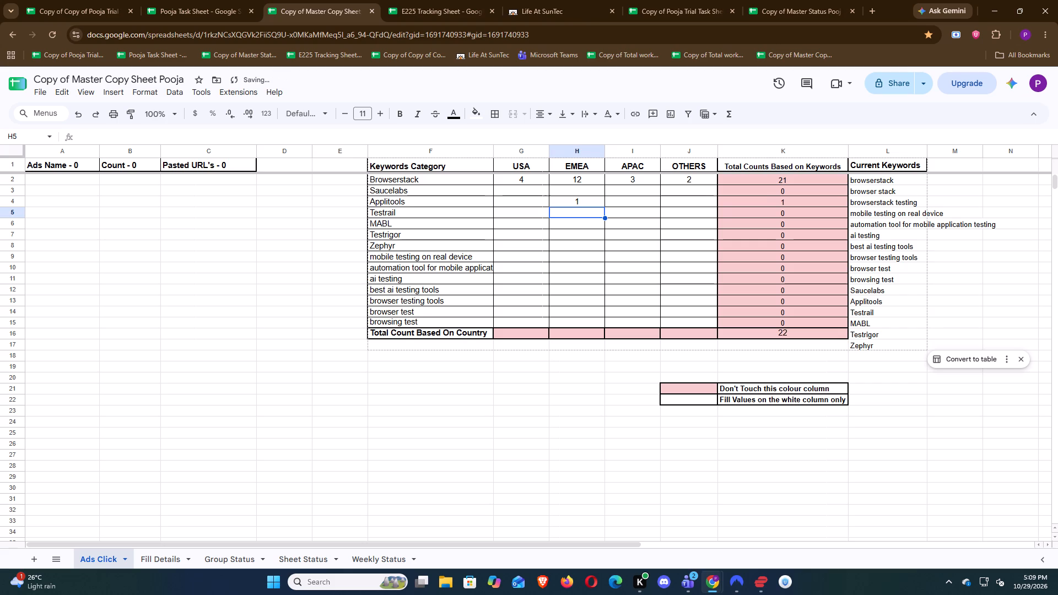
{"action": "key", "text": "Down"}
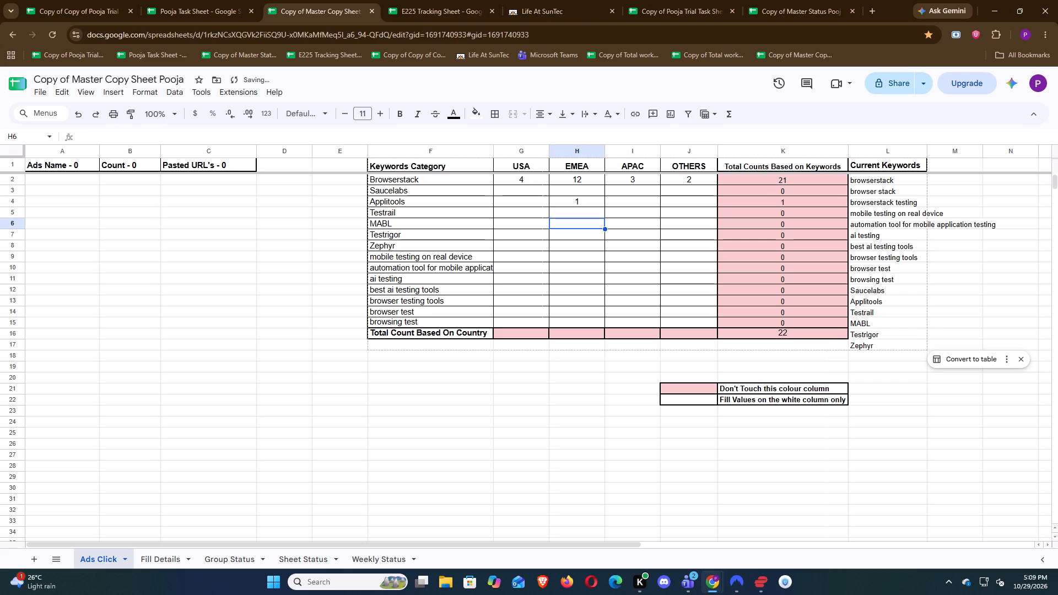
{"action": "key", "text": "Left"}
{"action": "key", "text": "1"}
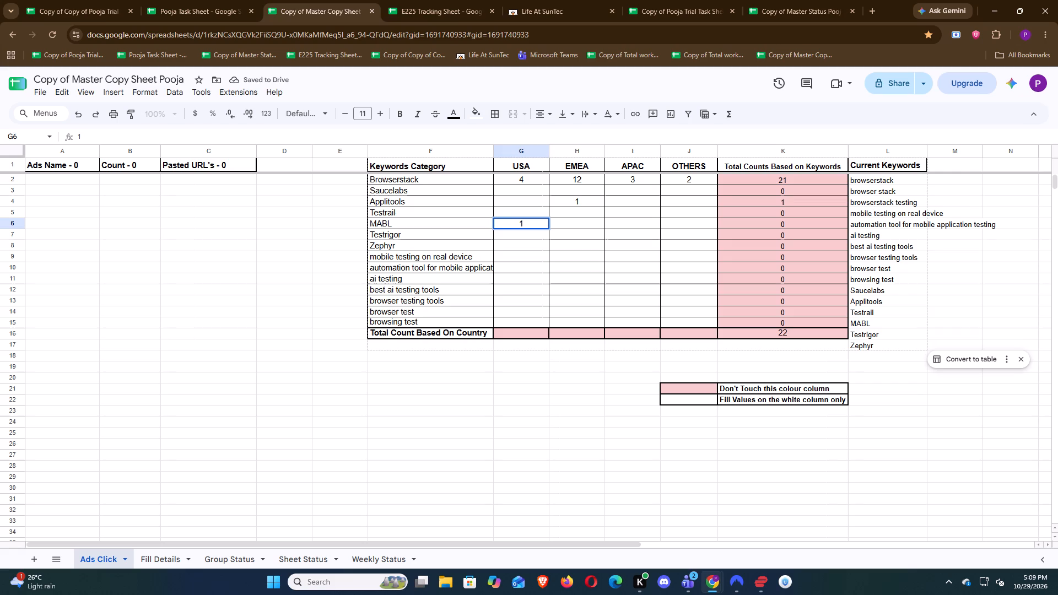
{"action": "key", "text": "Right"}
Enter a count of 2 for Testrigor under EMEA and 1 for Zephyr under USA.
{"action": "key", "text": "Down"}
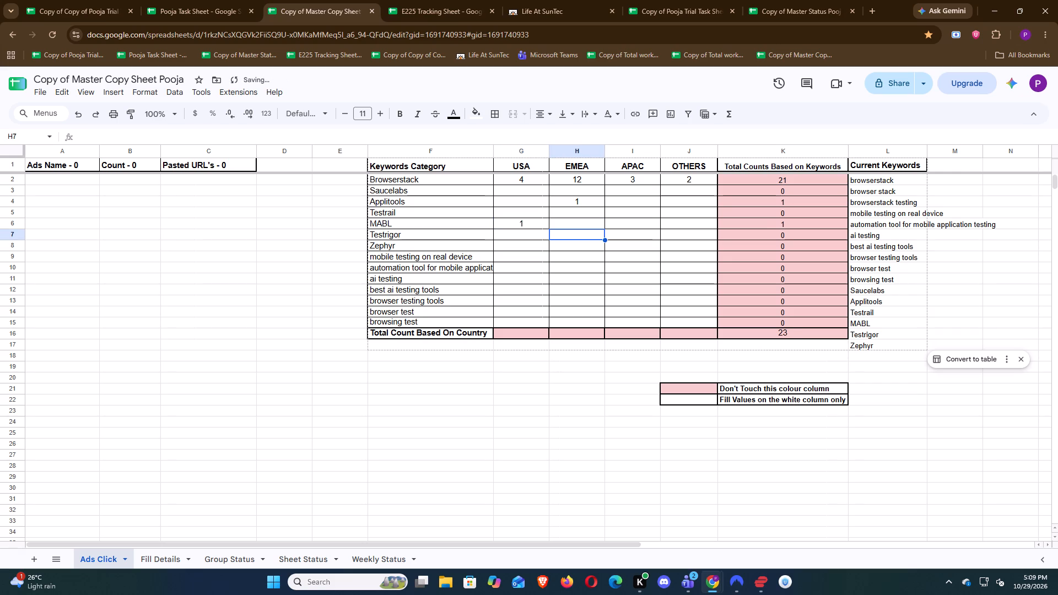
{"action": "key", "text": "2"}
{"action": "key", "text": "Down"}
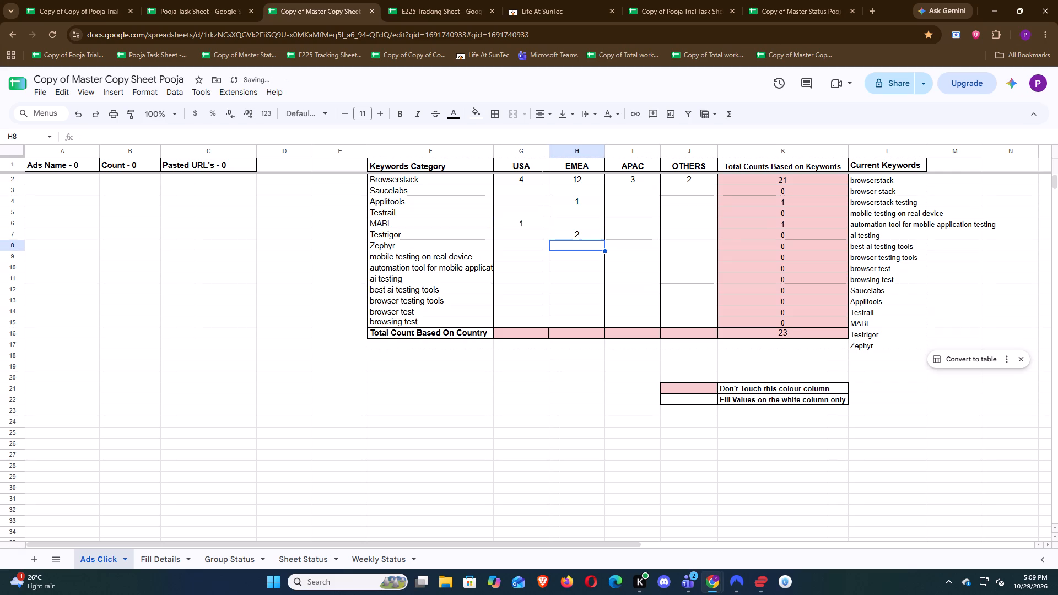
{"action": "key", "text": "Left"}
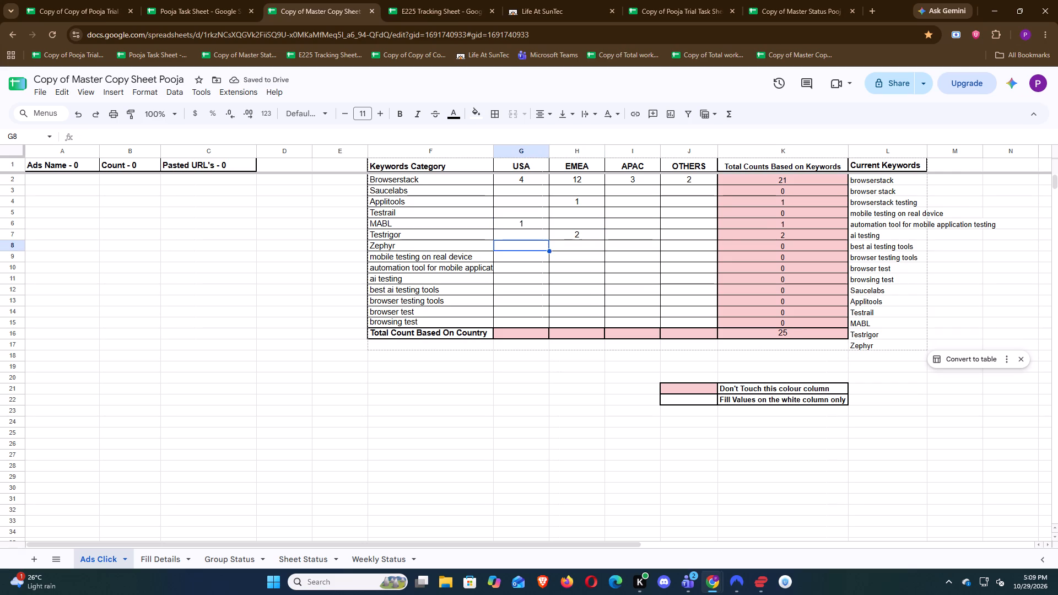
{"action": "key", "text": "1"}
{"action": "key", "text": "Right"}
{"action": "key", "text": "Left"}
Enter an EMEA count of 1 each for mobile testing on real device, automation tool for mobile application testing, and ai testing.
{"action": "key", "text": "Right"}
{"action": "key", "text": "Down"}
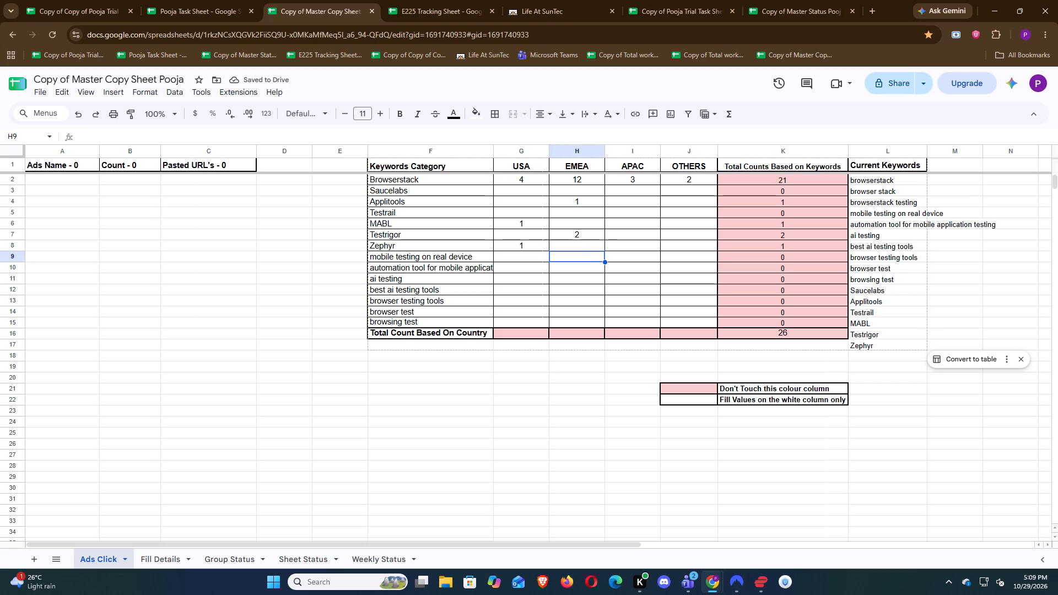
{"action": "key", "text": "1"}
{"action": "key", "text": "Down"}
{"action": "key", "text": "1"}
{"action": "key", "text": "Down"}
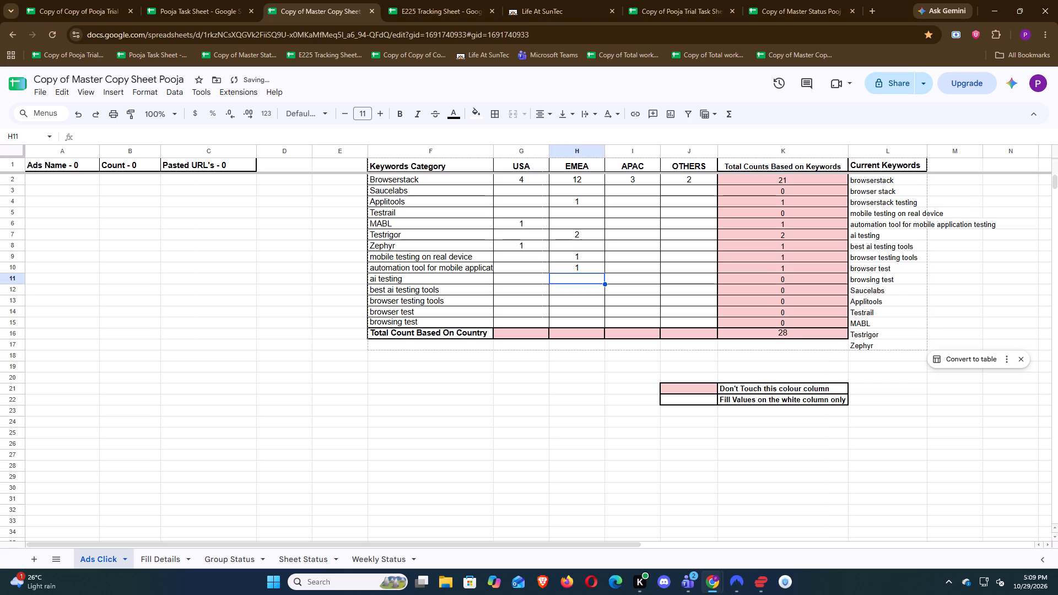
{"action": "key", "text": "1"}
{"action": "key", "text": "Down"}
Enter a count of 2 for browser test under EMEA and 1 for browsing test under USA.
{"action": "key", "text": "Down"}
{"action": "key", "text": "Down"}
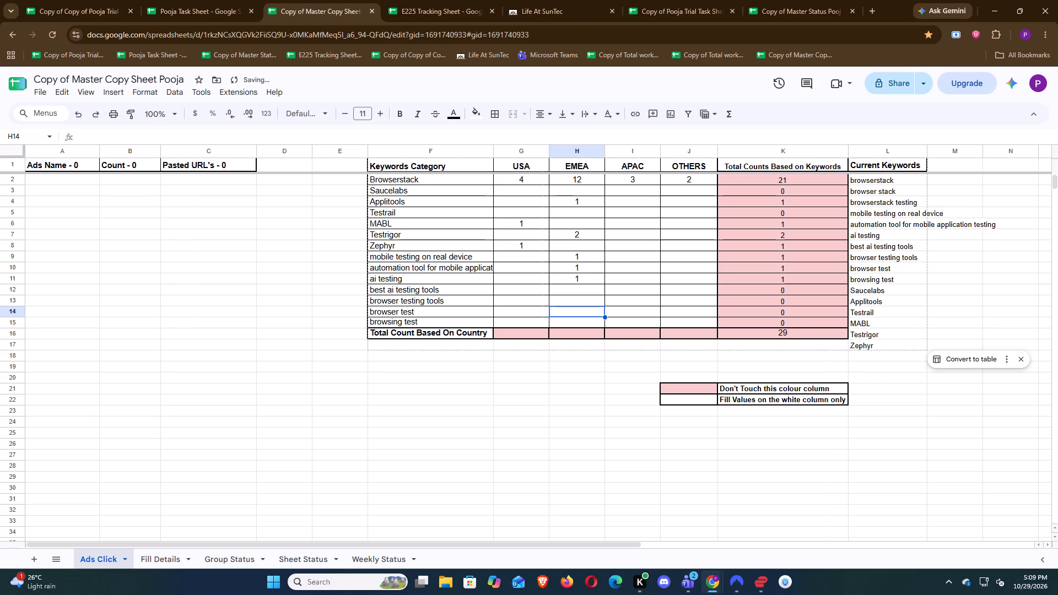
{"action": "key", "text": "2"}
{"action": "key", "text": "Down"}
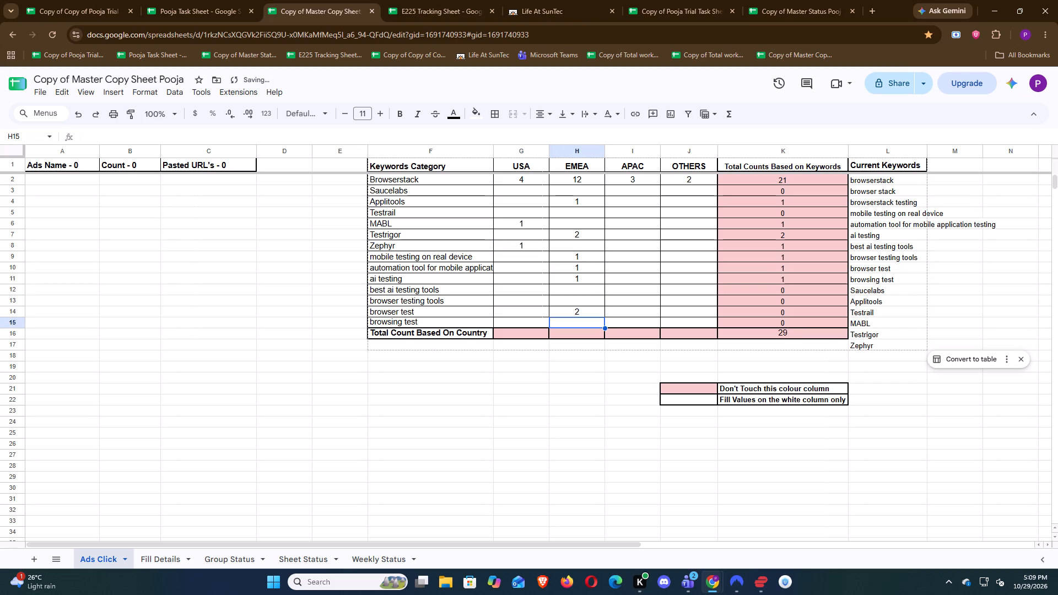
{"action": "key", "text": "Left"}
{"action": "key", "text": "1"}
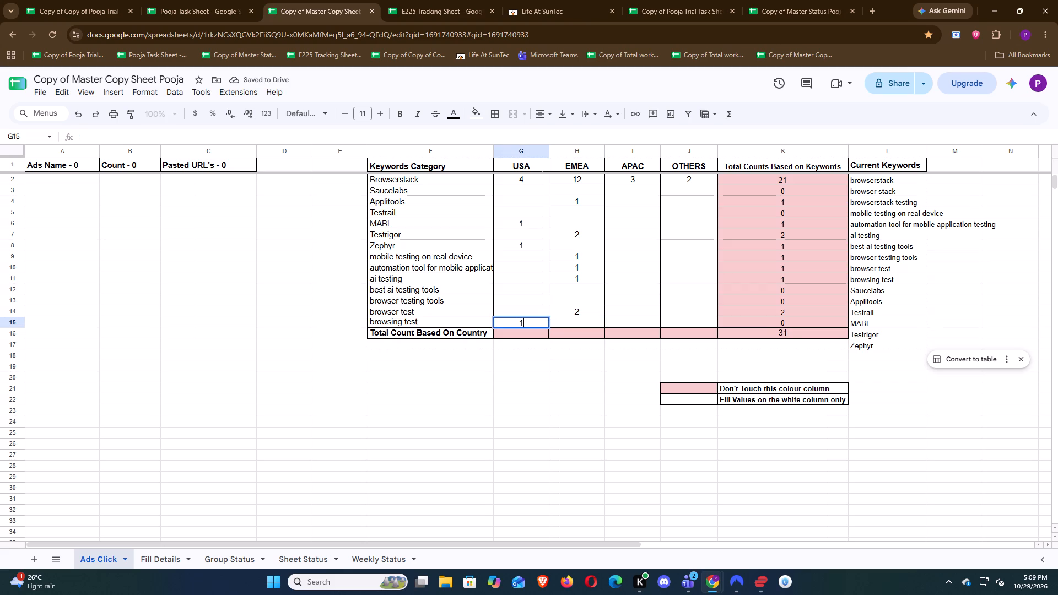
{"action": "key", "text": "Up"}
Enter a count of 1 for ai testing under USA.
{"action": "key", "text": "Up"}
{"action": "key", "text": "Up"}
{"action": "key", "text": "Up"}
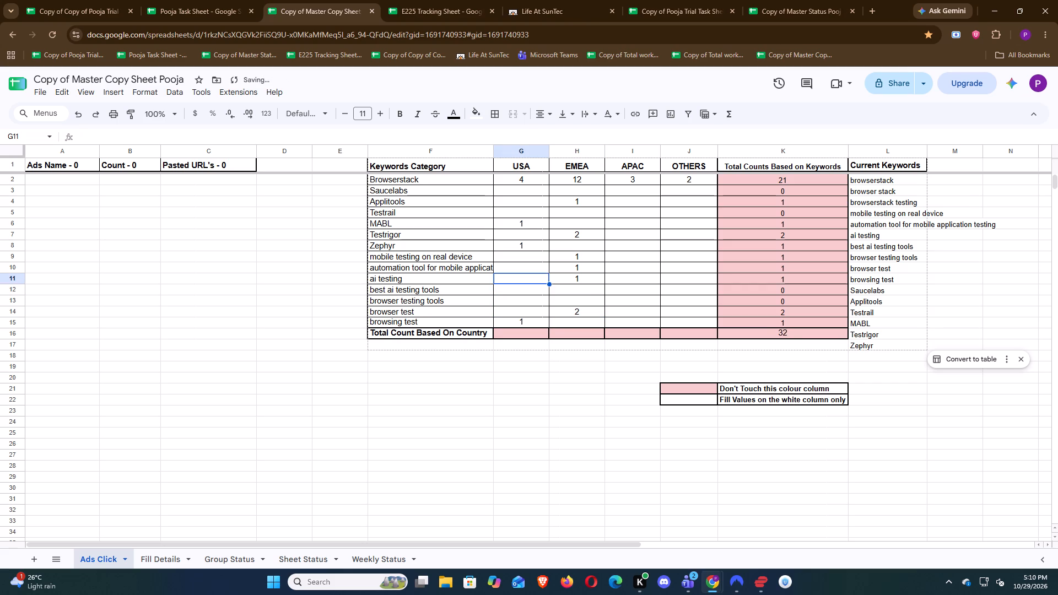
{"action": "key", "text": "1"}
{"action": "left_click", "coordinate": [633, 241]}
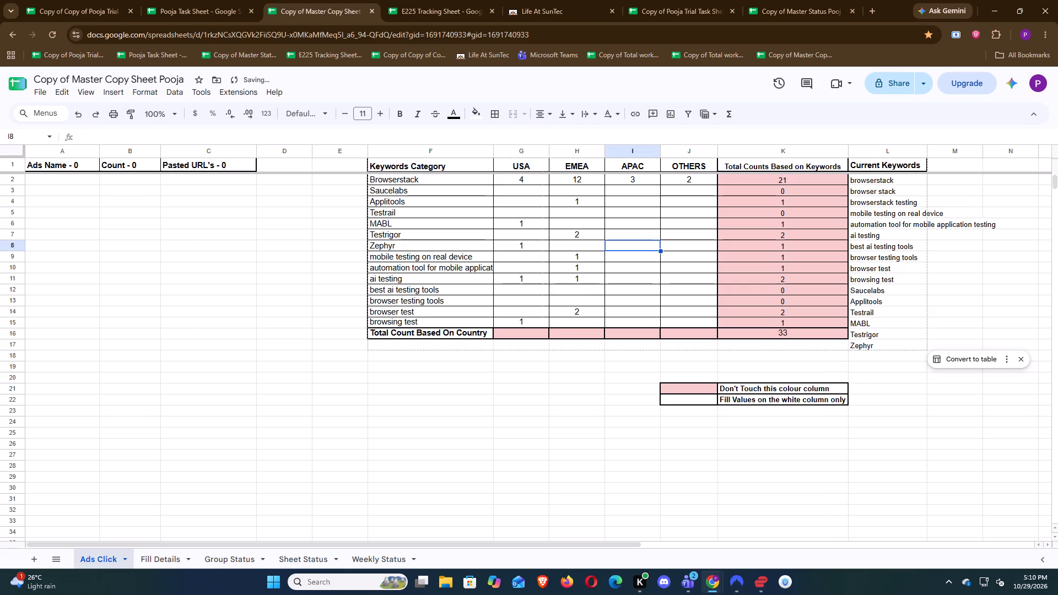
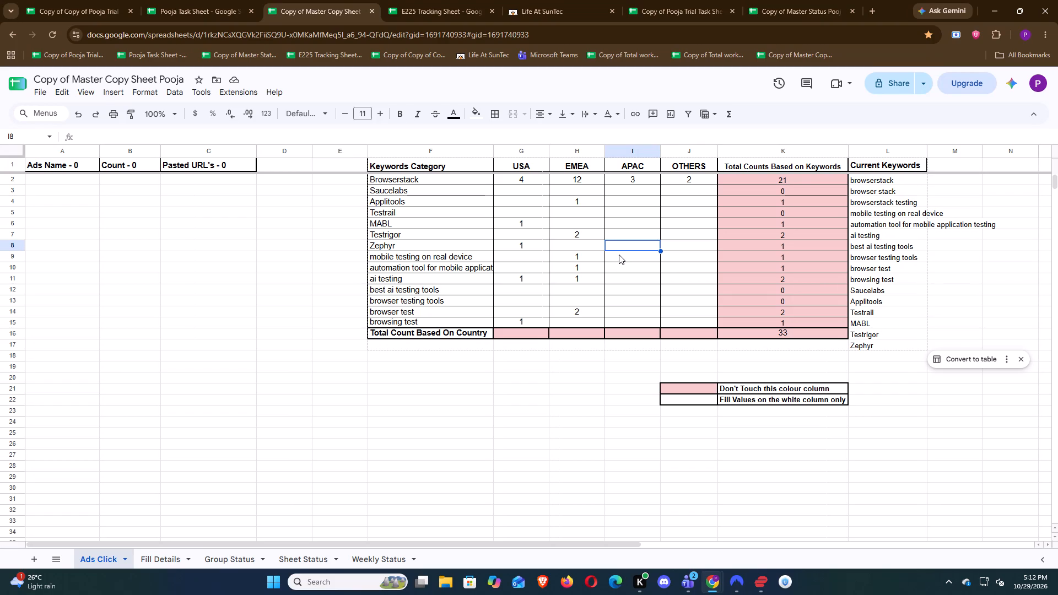
Check the category totals in the Fill Details sheet.
{"action": "left_click", "coordinate": [399, 385]}
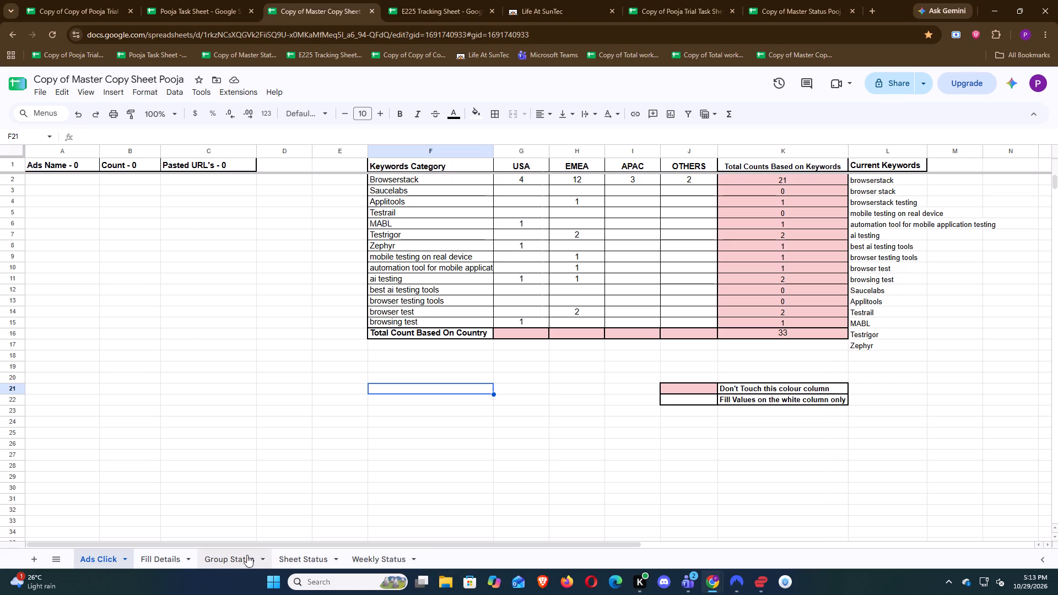
{"action": "left_click", "coordinate": [172, 559]}
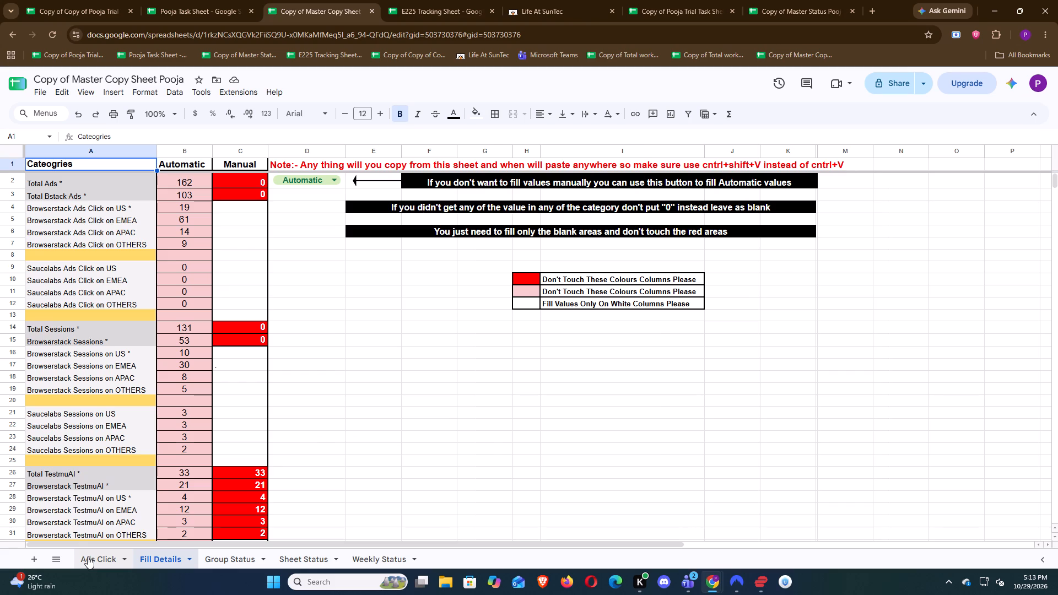
In the Ads Click sheet, set the browser test counts to 1 under EMEA and 1 under USA.
{"action": "left_click", "coordinate": [88, 556]}
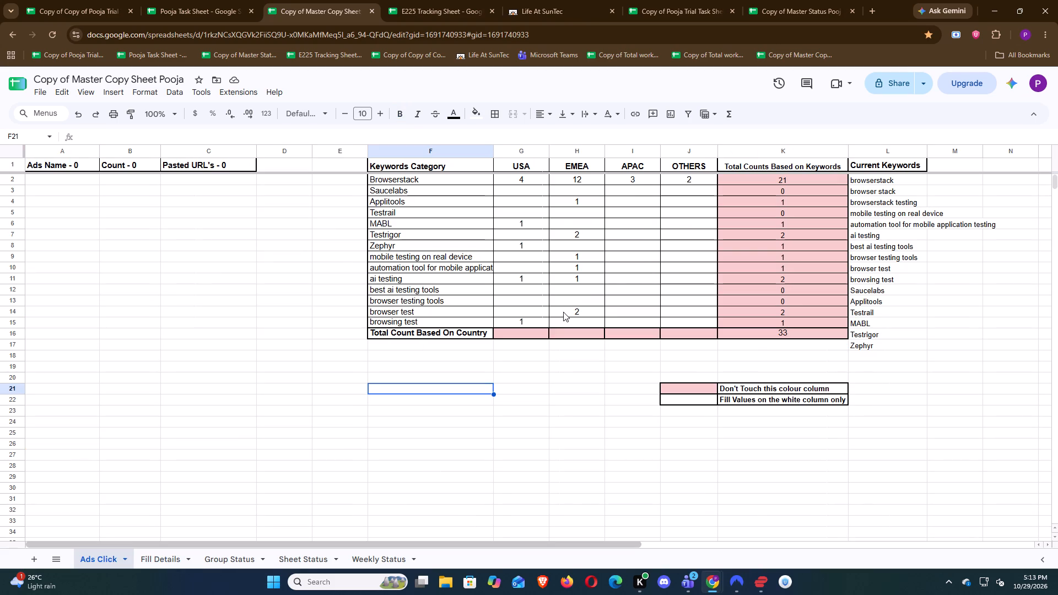
{"action": "left_click", "coordinate": [567, 316]}
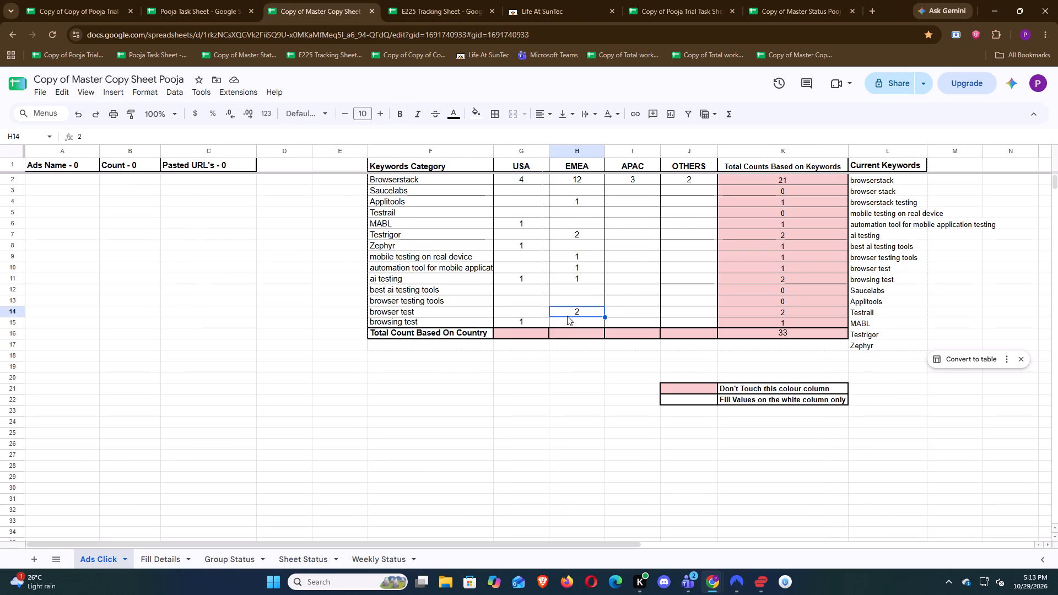
{"action": "key", "text": "1"}
{"action": "key", "text": "Left"}
{"action": "key", "text": "1"}
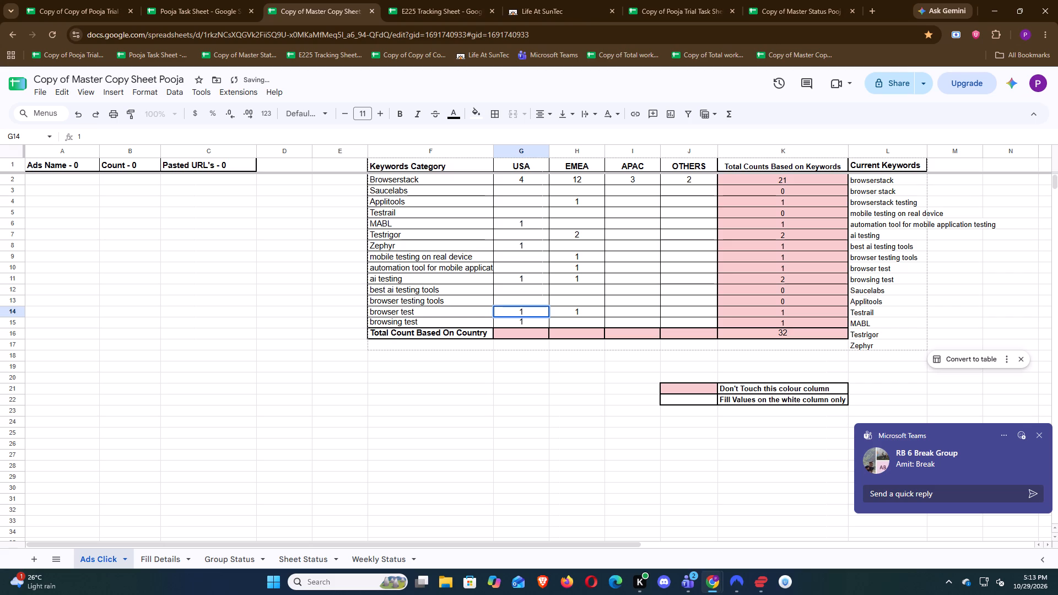
{"action": "left_click", "coordinate": [473, 391]}
Open the Fill Details sheet to review the category counts.
{"action": "left_click", "coordinate": [159, 562]}
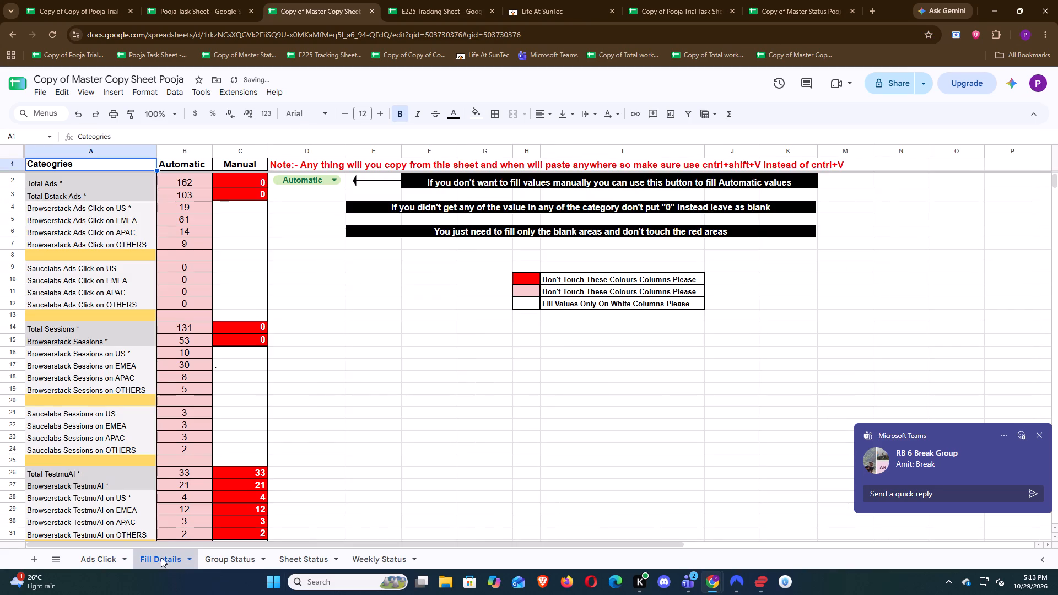
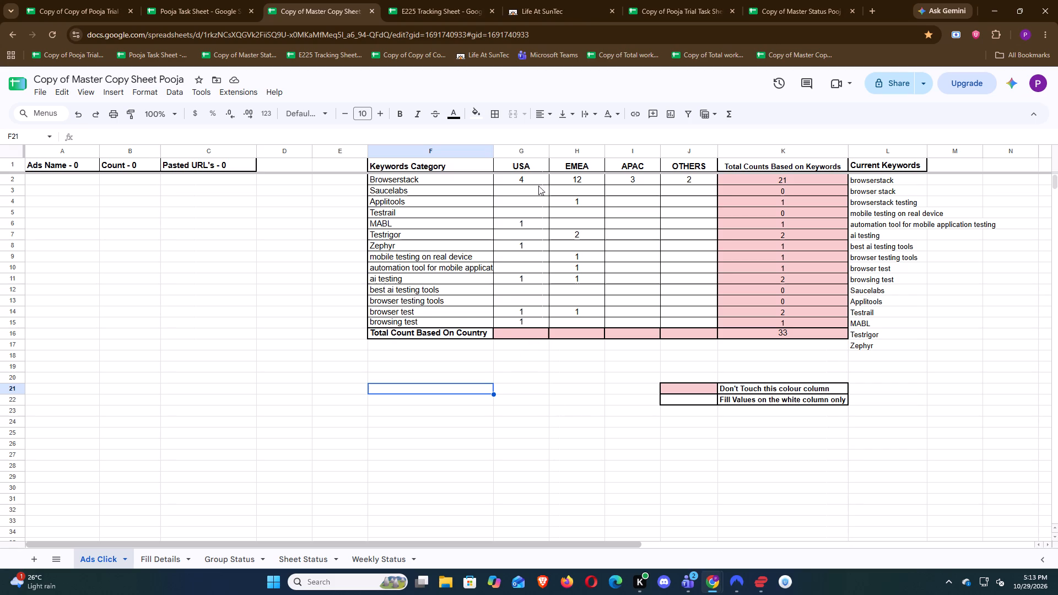
In the Ads Click sheet, set the Browserstack keyword's EMEA count to 11.
{"action": "left_click", "coordinate": [521, 178]}
{"action": "left_click", "coordinate": [588, 178]}
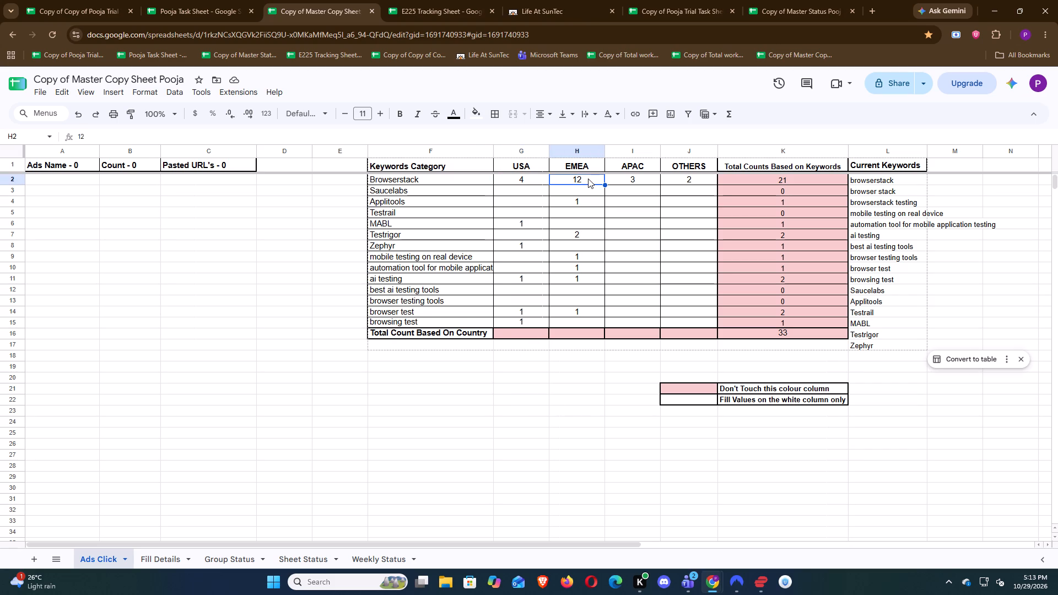
{"action": "type", "text": "11"}
{"action": "left_click", "coordinate": [648, 234]}
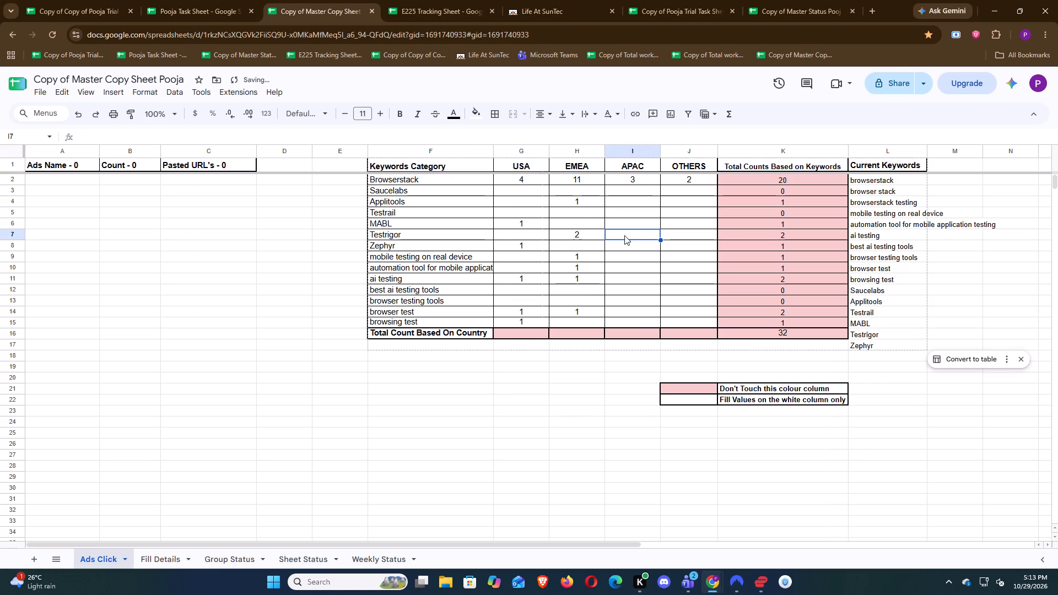
Set the Testrigor keyword counts to 1 under EMEA and 1 under USA.
{"action": "left_click", "coordinate": [572, 234]}
{"action": "key", "text": "1"}
{"action": "key", "text": "Left"}
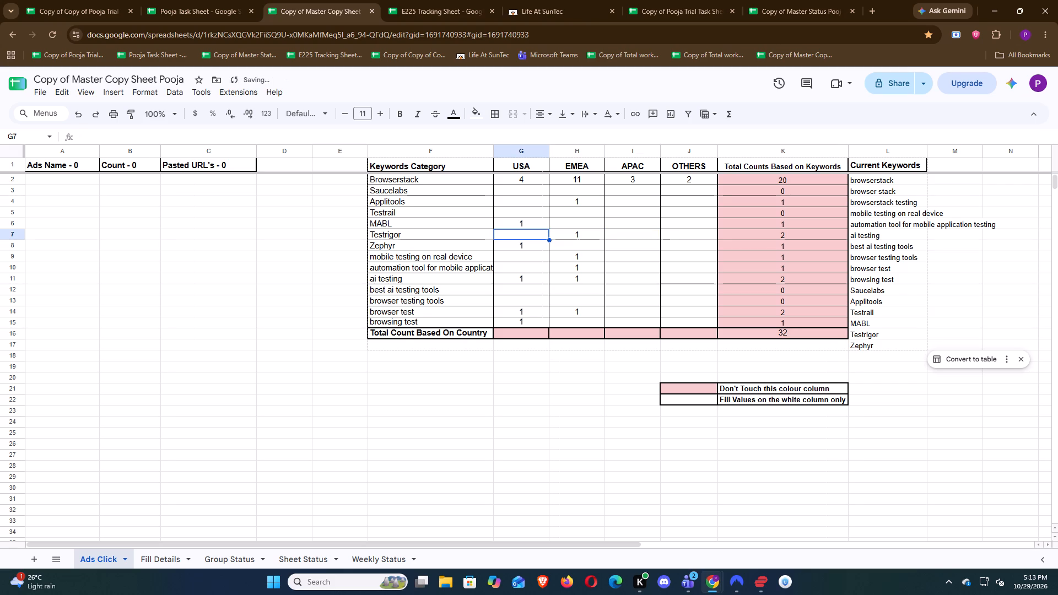
{"action": "key", "text": "1"}
{"action": "left_click", "coordinate": [586, 424]}
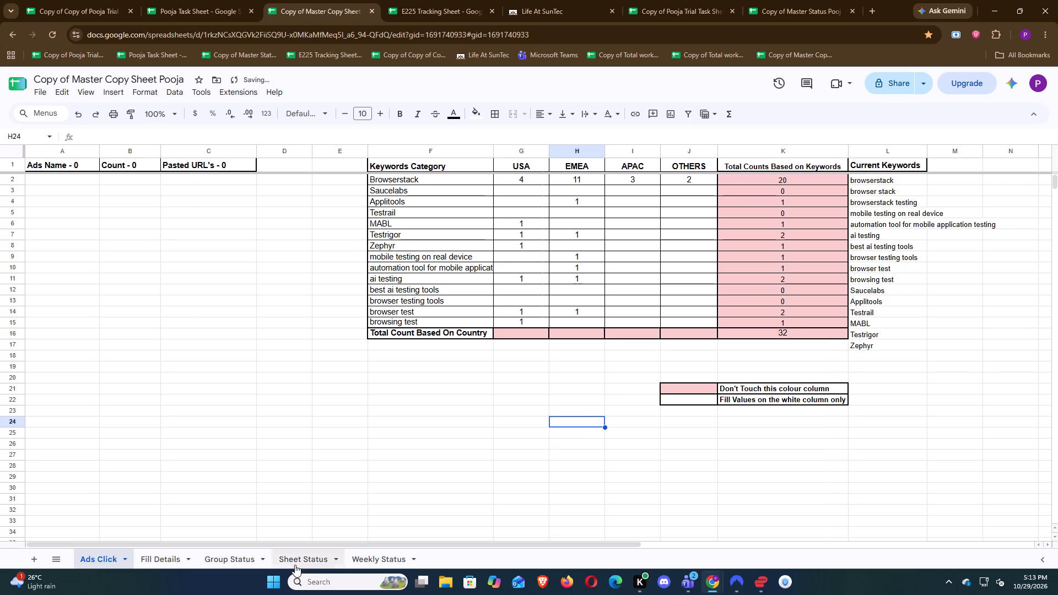
Compare the TestmuAI counts in the Fill Details sheet with the testmuai.com entry for 29-Oct-26 in the Ads Clicked Tracker.
{"action": "left_click", "coordinate": [165, 562]}
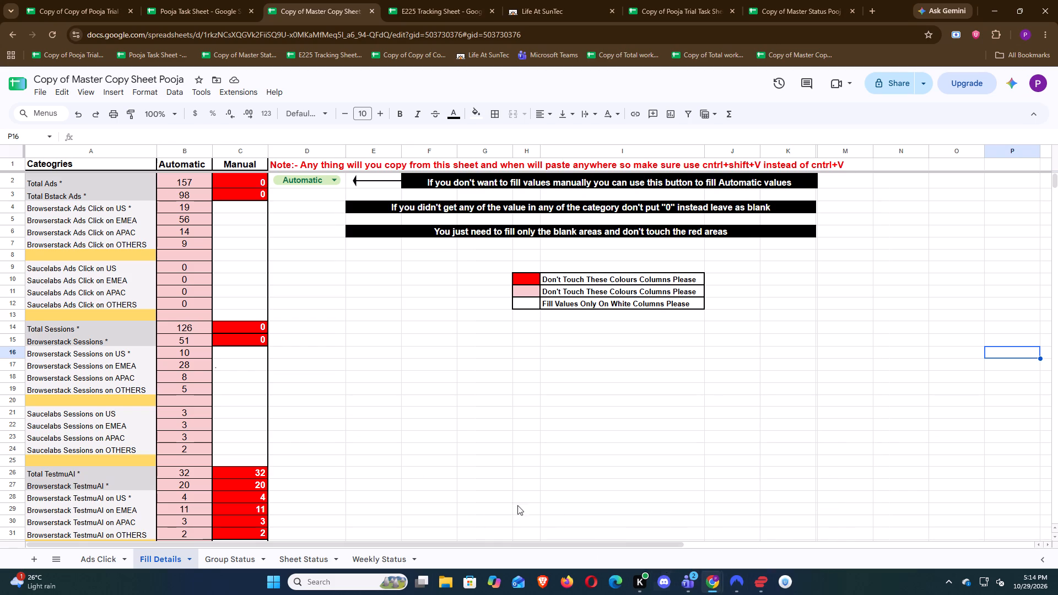
{"action": "left_click", "coordinate": [107, 560]}
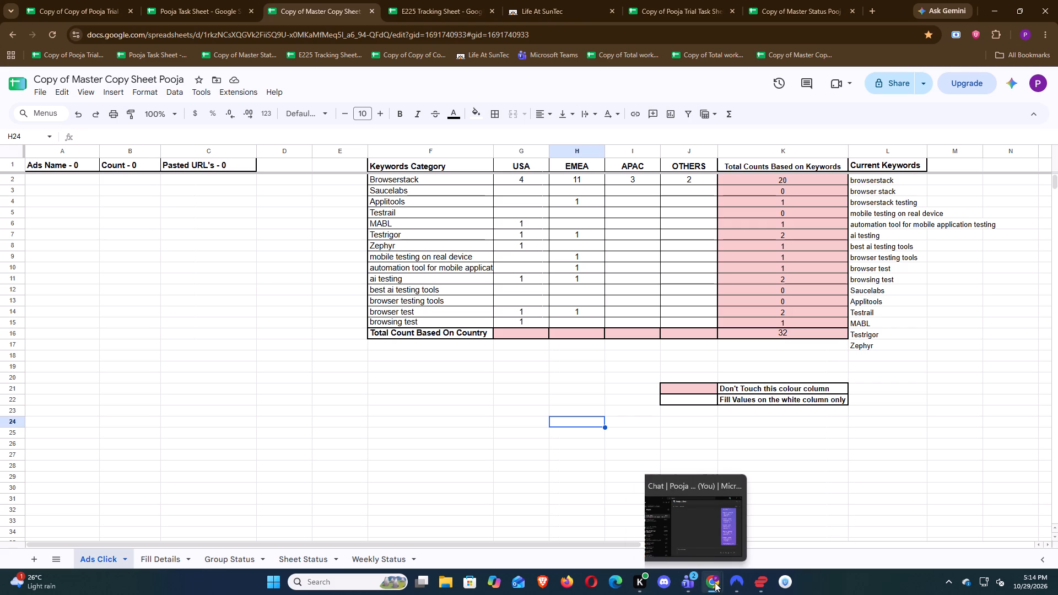
{"action": "left_click", "coordinate": [76, 0]}
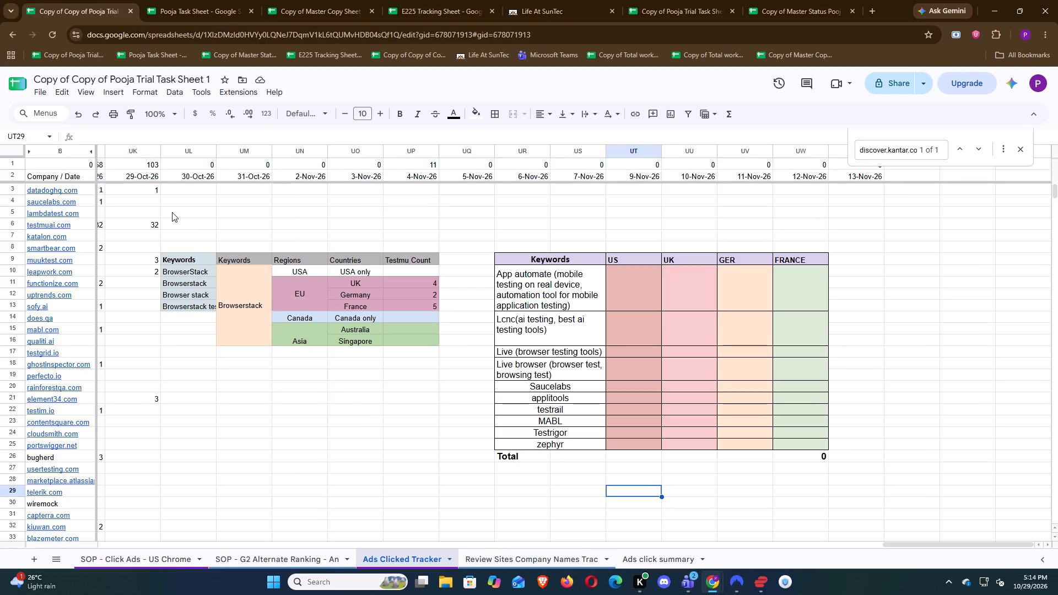
{"action": "left_click", "coordinate": [216, 219]}
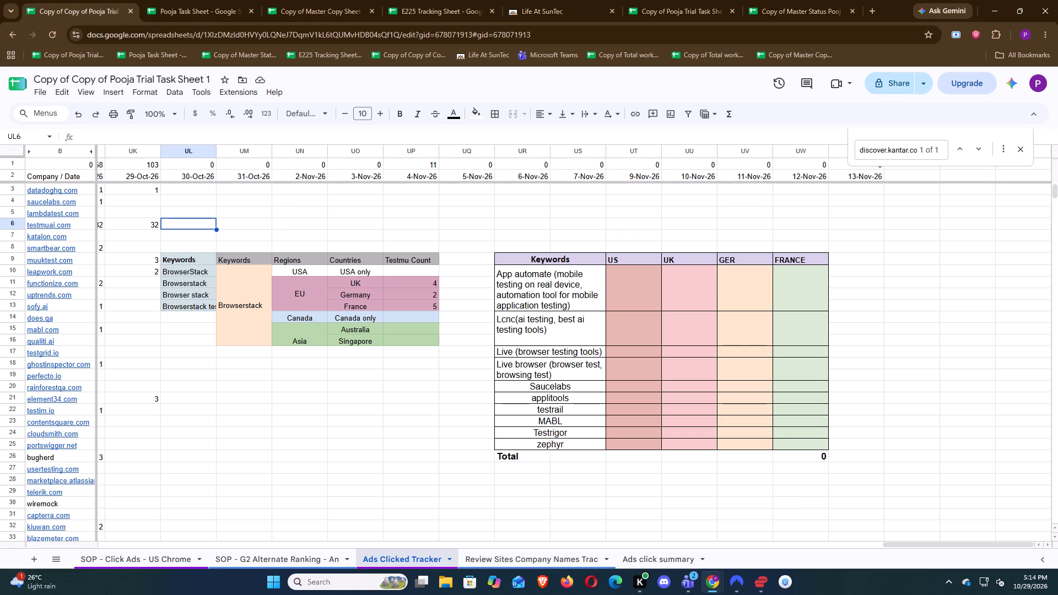
{"action": "left_click", "coordinate": [223, 0]}
{"action": "left_click", "coordinate": [353, 0]}
{"action": "left_click", "coordinate": [171, 560]}
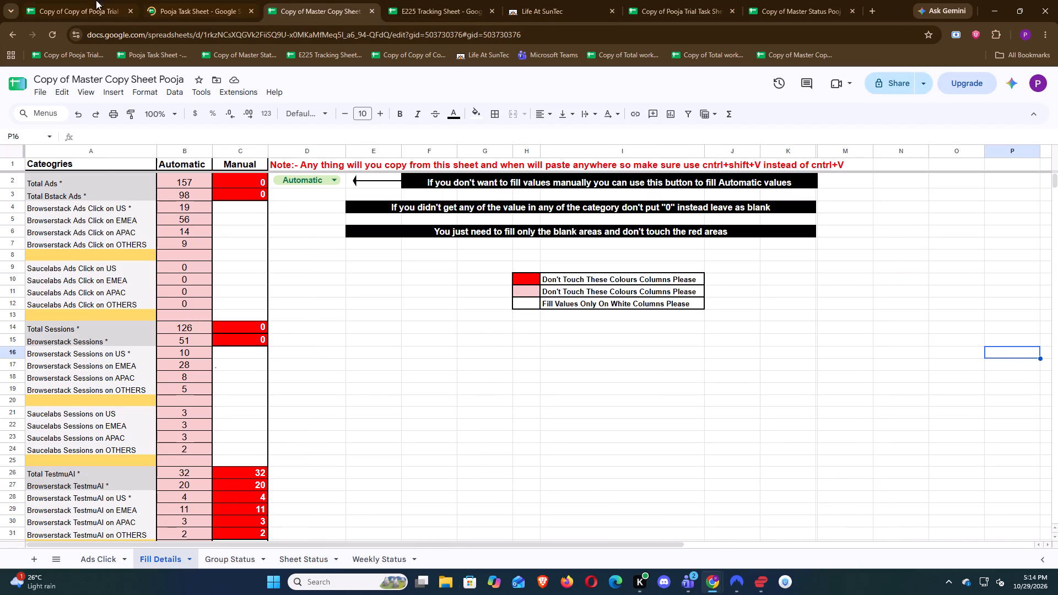
{"action": "left_click", "coordinate": [72, 0]}
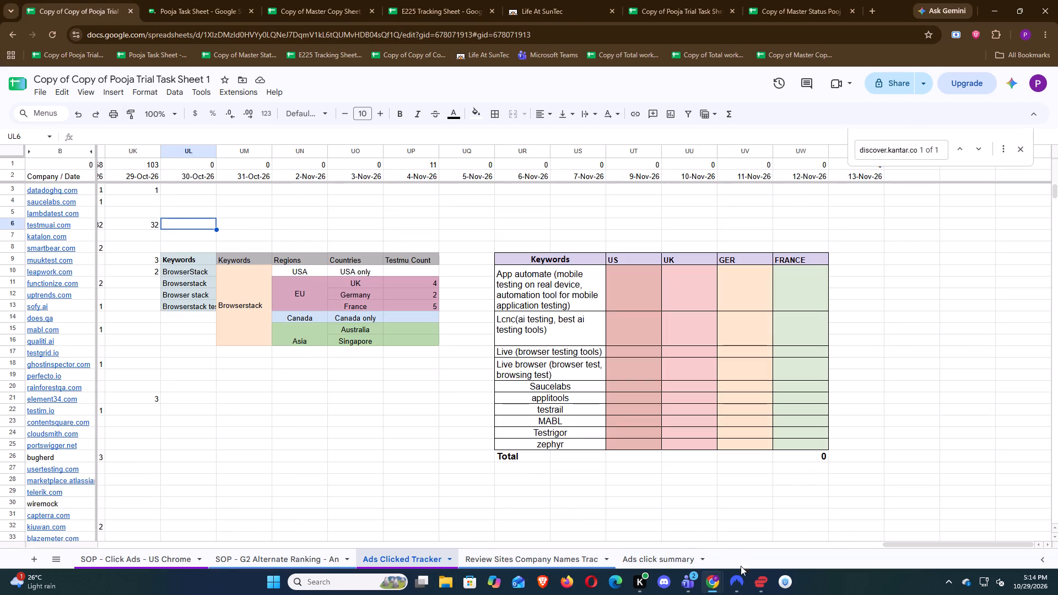
Switch to the incognito window showing the Kantar Marketplace page and close the whole window.
{"action": "left_click", "coordinate": [713, 582]}
{"action": "left_click", "coordinate": [728, 526]}
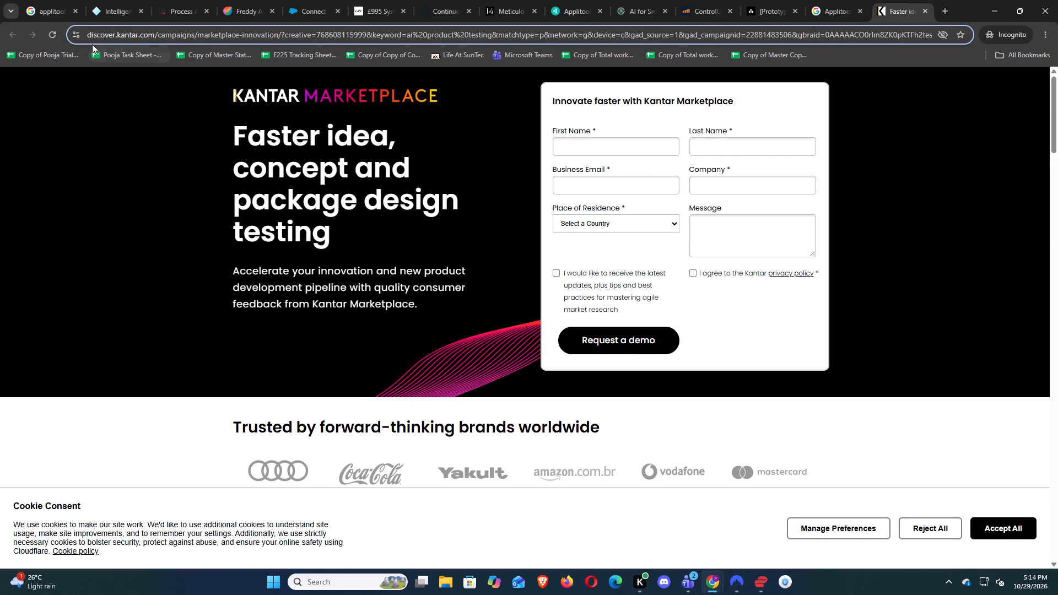
{"action": "left_click", "coordinate": [1057, 0]}
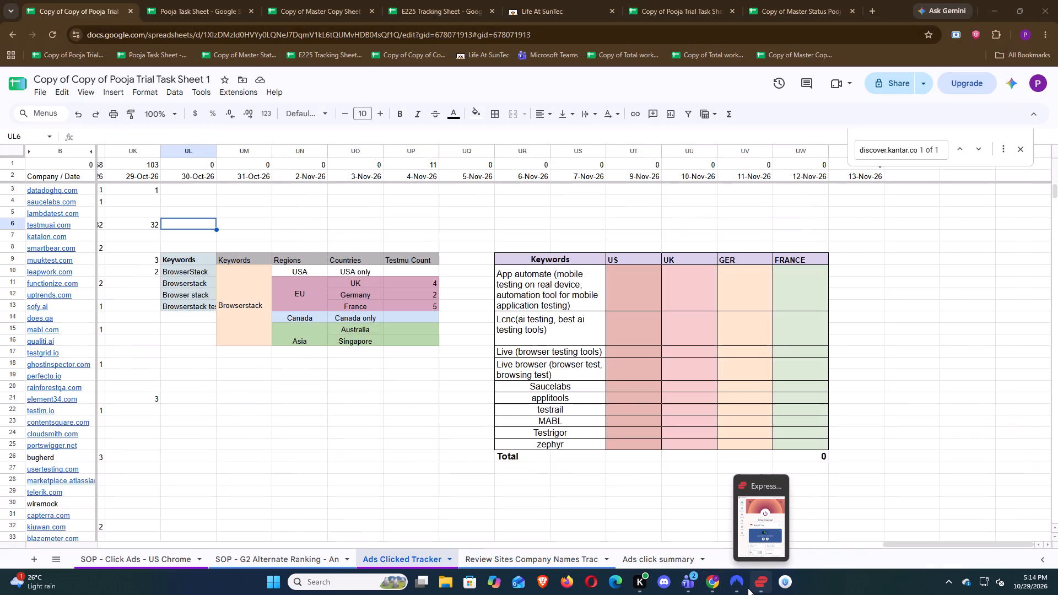
In NordVPN, disconnect from the United Kingdom server and connect to Berlin, Germany.
{"action": "left_click", "coordinate": [739, 583]}
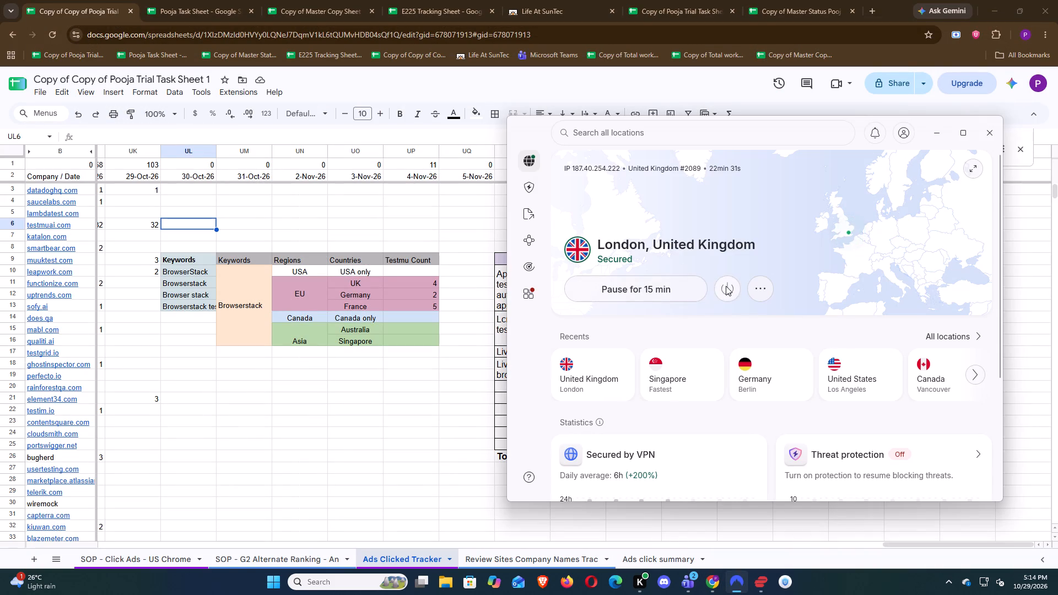
{"action": "left_click", "coordinate": [726, 286]}
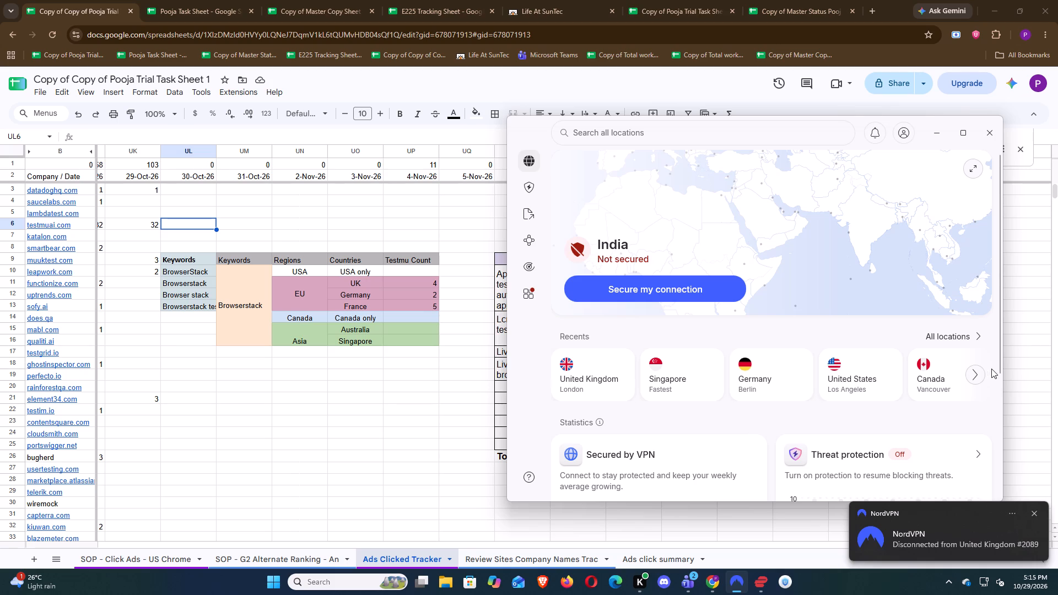
{"action": "left_click", "coordinate": [975, 377]}
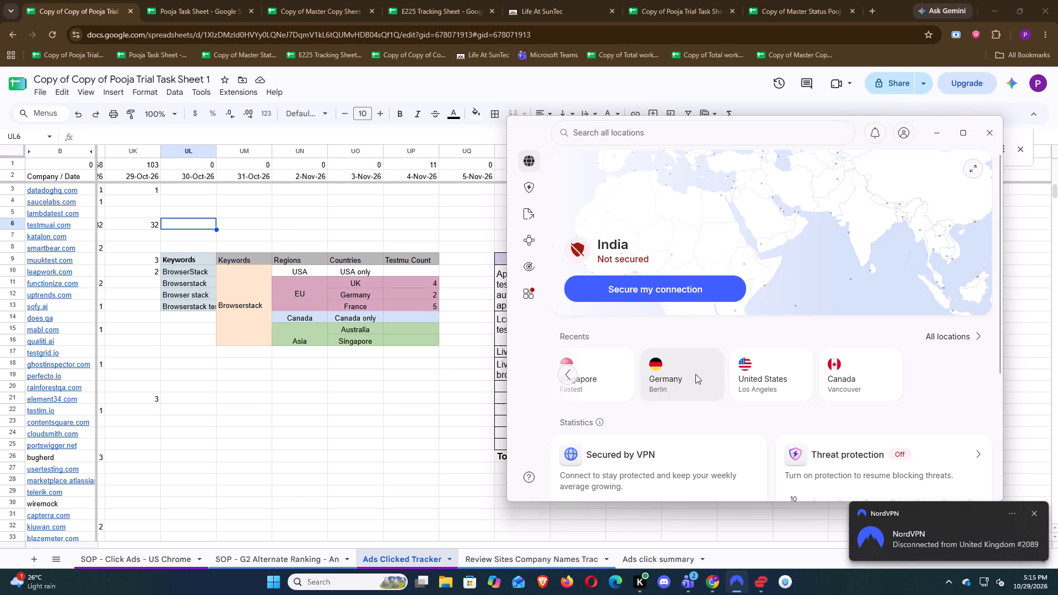
{"action": "left_click", "coordinate": [573, 378]}
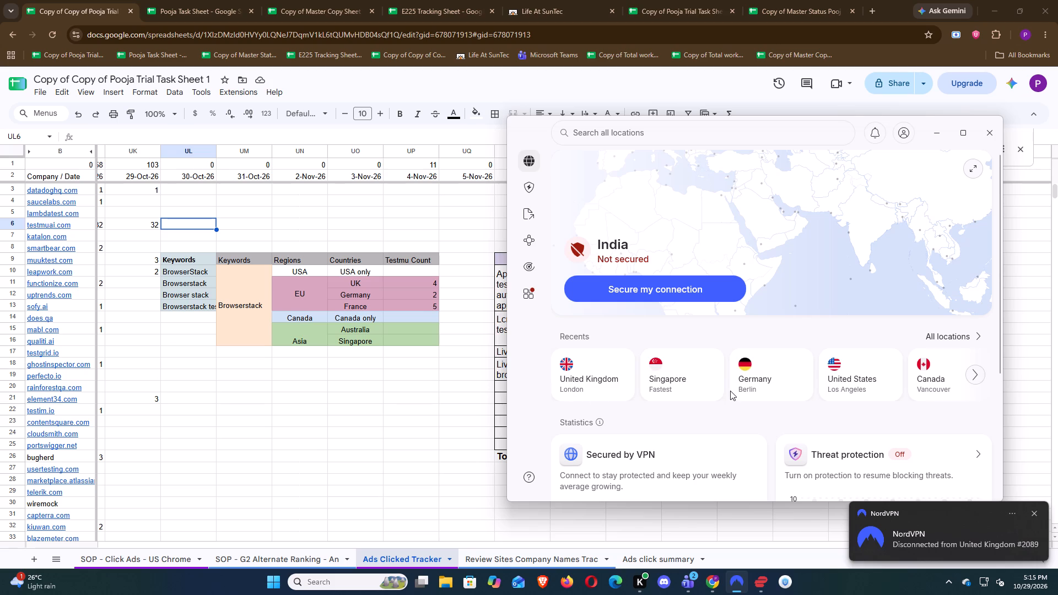
{"action": "left_click", "coordinate": [759, 379]}
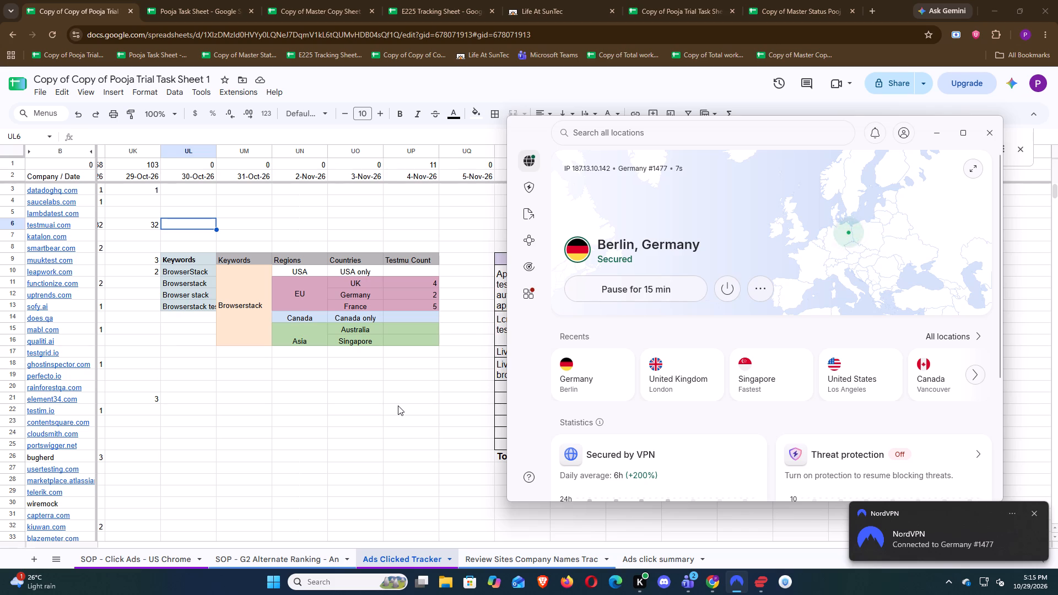
Switch to Chrome, open a new incognito window and search Google for "Browser Tests".
{"action": "left_click", "coordinate": [398, 405]}
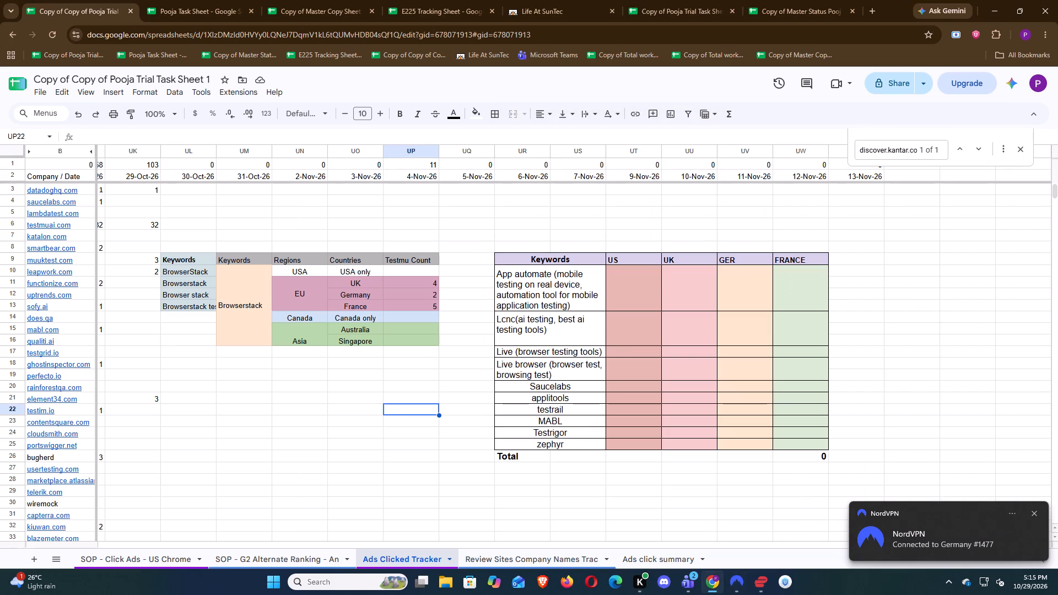
{"action": "key", "text": "ctrl+shift+n"}
{"action": "type", "text": "Bri"}
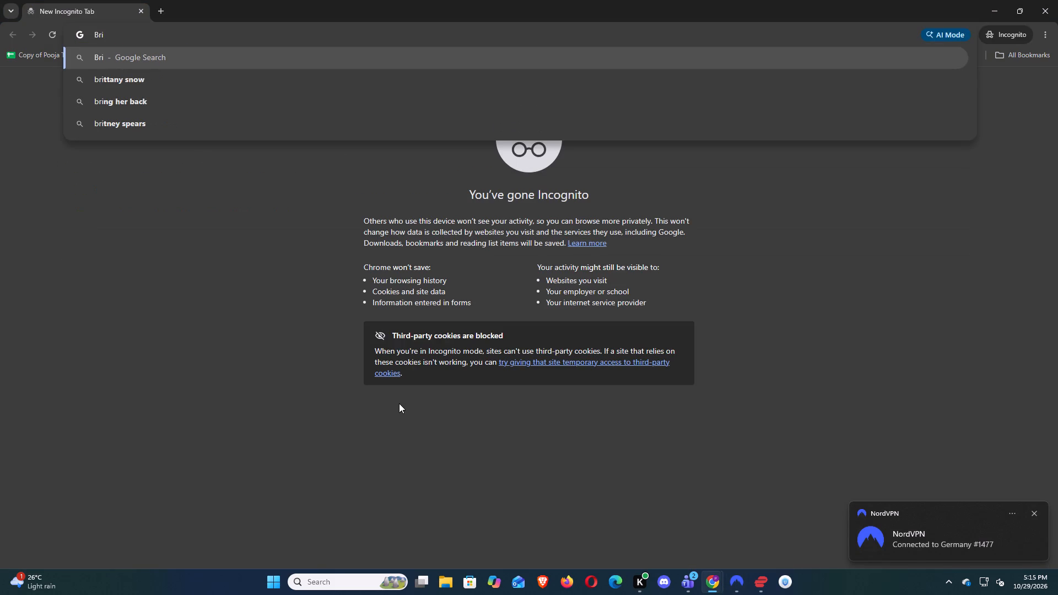
{"action": "key", "text": "BackSpace"}
{"action": "type", "text": "owser"}
{"action": "key", "text": "space"}
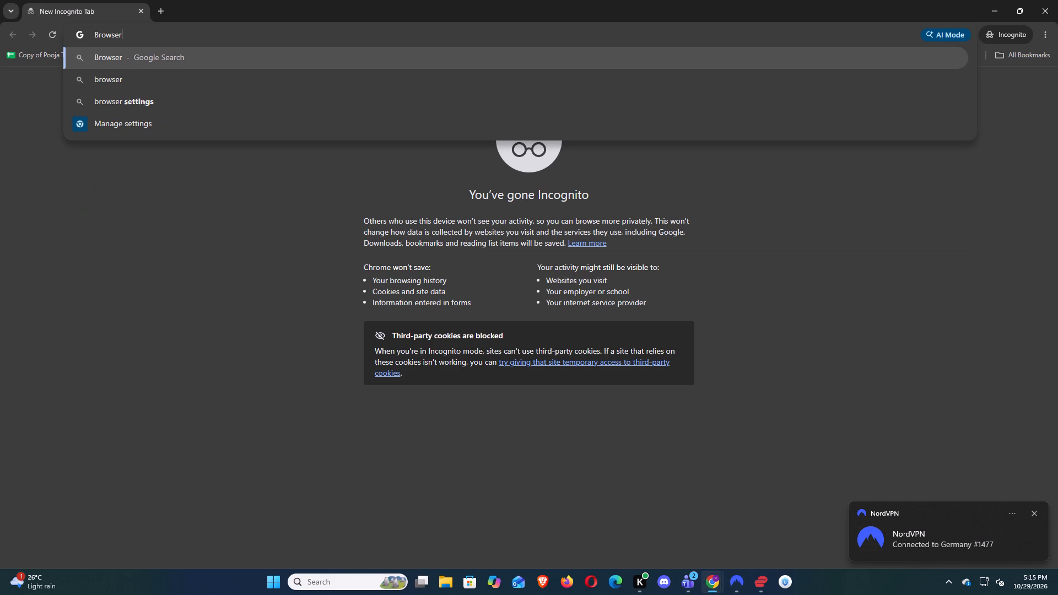
{"action": "type", "text": "Tests"}
{"action": "key", "text": "Return"}
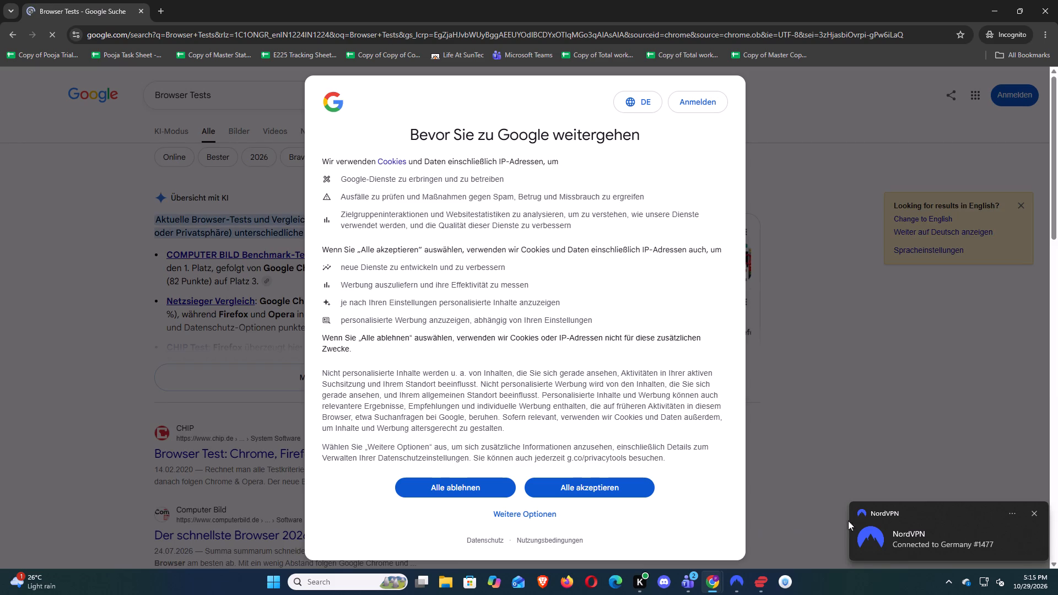
Reject all of Google's optional cookies, change the results to English, and check them for sponsored ads.
{"action": "left_click", "coordinate": [479, 483]}
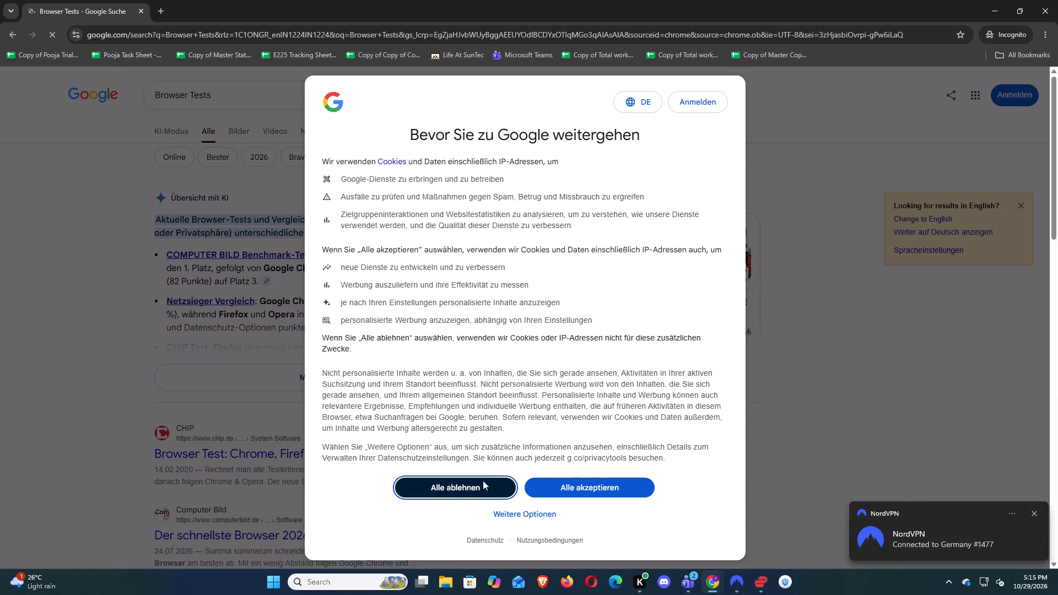
{"action": "left_click", "coordinate": [939, 217]}
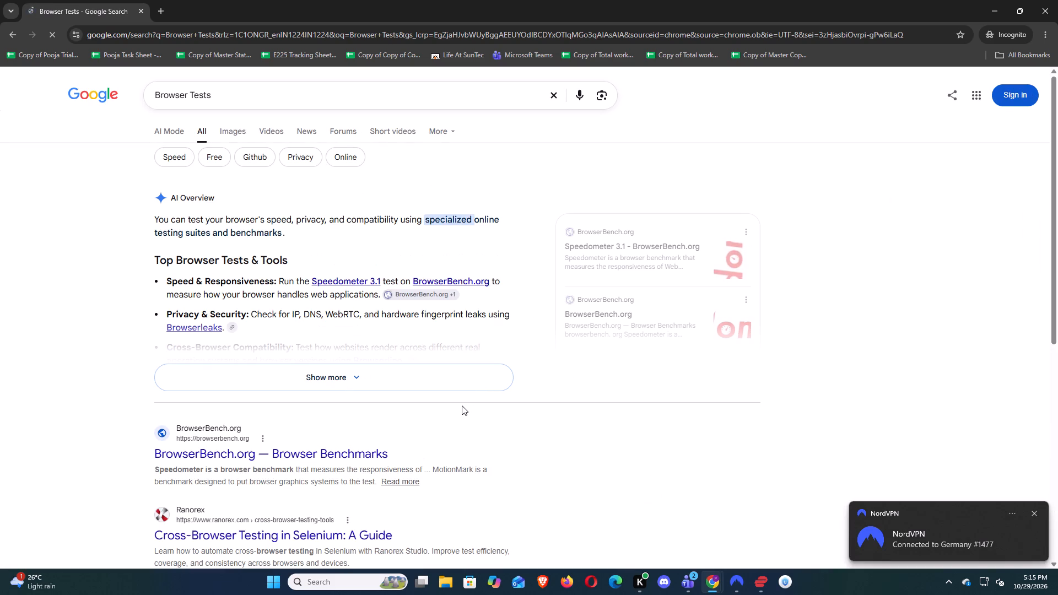
{"action": "scroll", "coordinate": [607, 437], "scroll_direction": "down", "scroll_amount": 12}
{"action": "scroll", "coordinate": [614, 439], "scroll_direction": "down", "scroll_amount": 11}
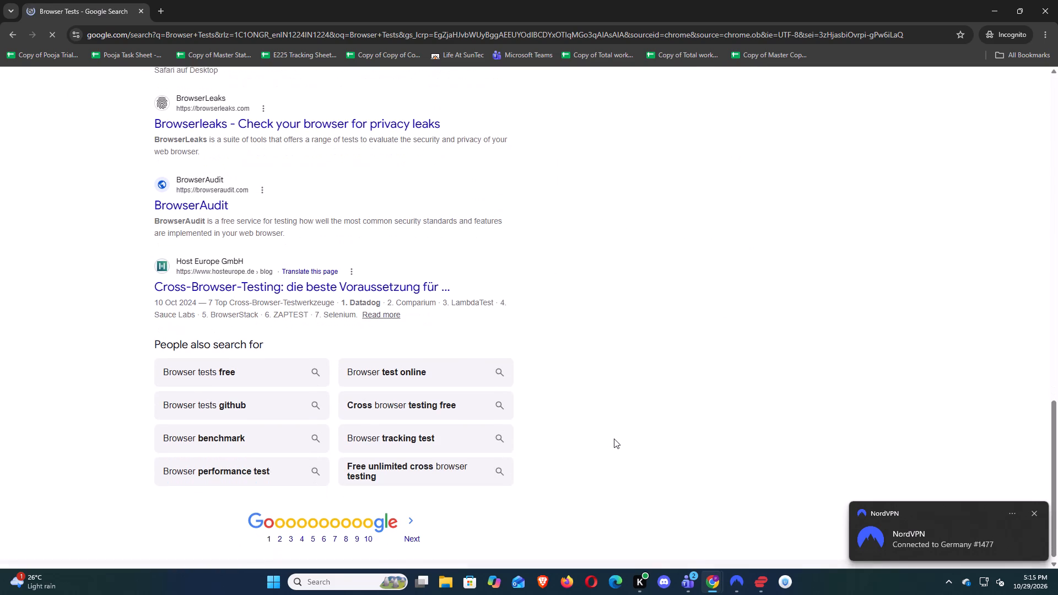
{"action": "scroll", "coordinate": [614, 439], "scroll_direction": "down", "scroll_amount": 11}
{"action": "scroll", "coordinate": [387, 371], "scroll_direction": "up", "scroll_amount": 20}
{"action": "scroll", "coordinate": [387, 371], "scroll_direction": "up", "scroll_amount": 3}
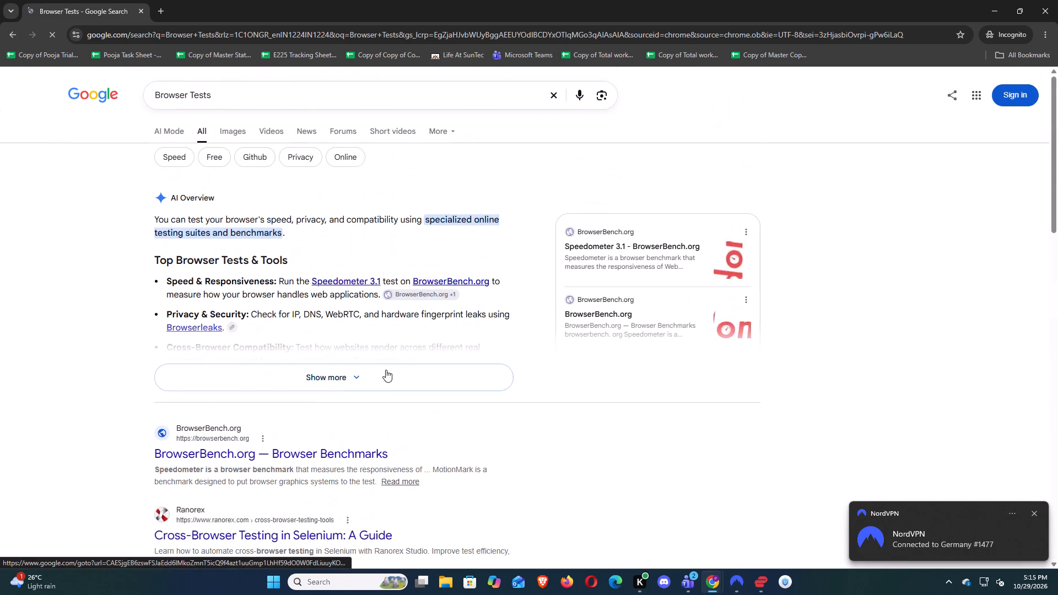
{"action": "scroll", "coordinate": [386, 370], "scroll_direction": "up", "scroll_amount": 2}
Search Google for "Automation Tests" and scan the results for sponsored ads.
{"action": "left_click_drag", "start_coordinate": [188, 99], "coordinate": [103, 115]}
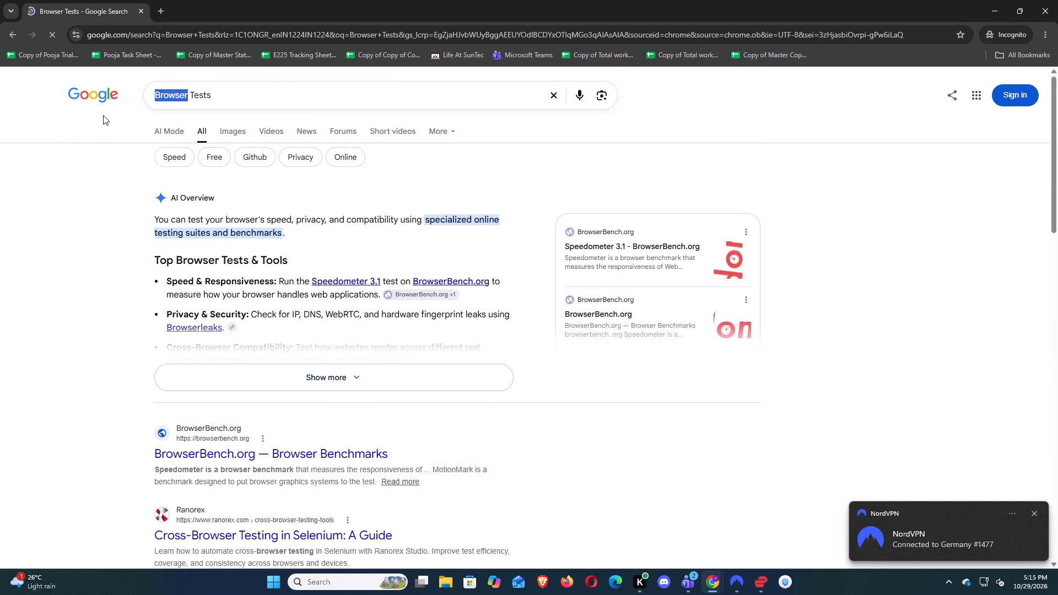
{"action": "type", "text": "Automatin"}
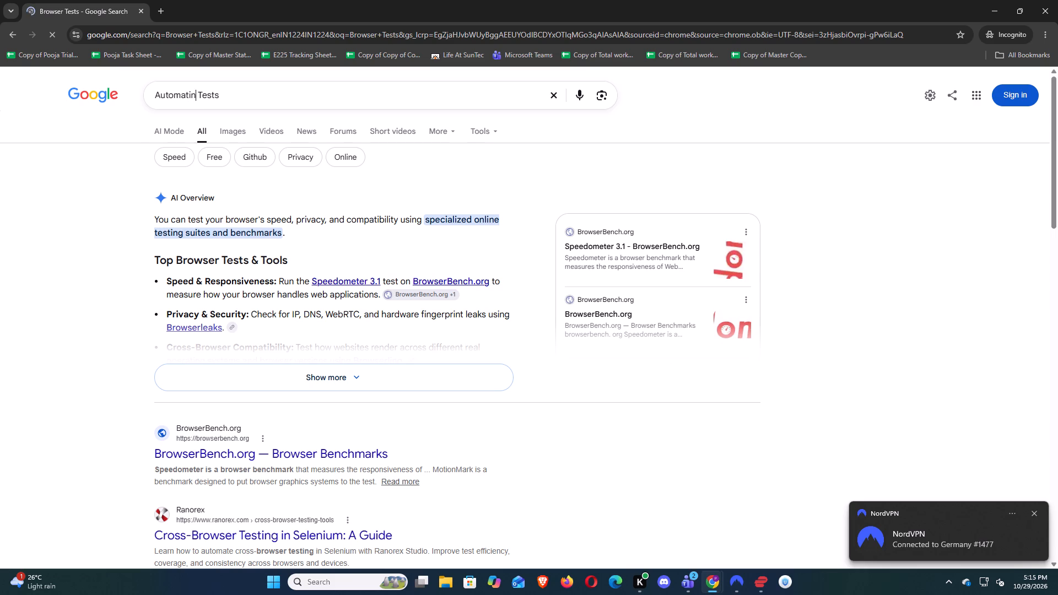
{"action": "key", "text": "BackSpace"}
{"action": "type", "text": "on"}
{"action": "key", "text": "Return"}
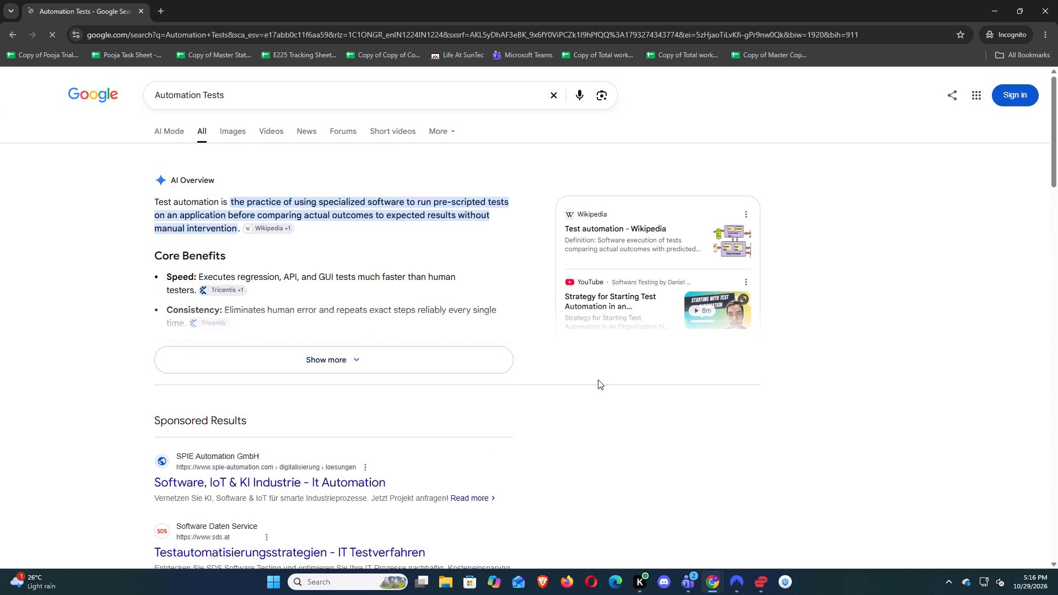
{"action": "scroll", "coordinate": [498, 448], "scroll_direction": "down", "scroll_amount": 20}
{"action": "scroll", "coordinate": [498, 448], "scroll_direction": "down", "scroll_amount": 1}
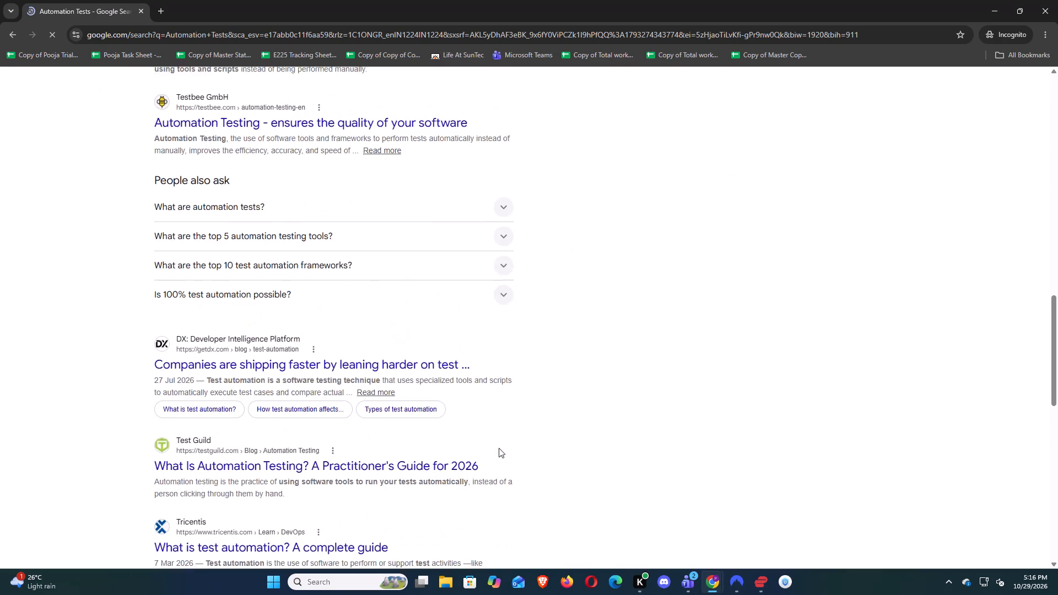
{"action": "scroll", "coordinate": [499, 448], "scroll_direction": "down", "scroll_amount": 20}
{"action": "scroll", "coordinate": [499, 448], "scroll_direction": "down", "scroll_amount": 3}
{"action": "scroll", "coordinate": [483, 427], "scroll_direction": "up", "scroll_amount": 15}
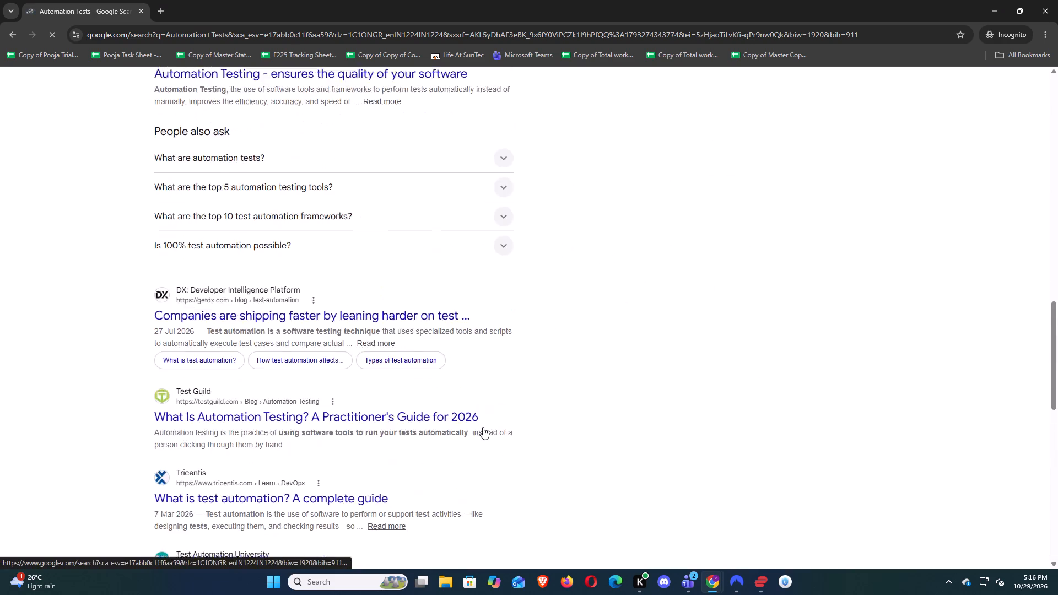
{"action": "scroll", "coordinate": [483, 427], "scroll_direction": "up", "scroll_amount": 20}
{"action": "scroll", "coordinate": [483, 427], "scroll_direction": "up", "scroll_amount": 6}
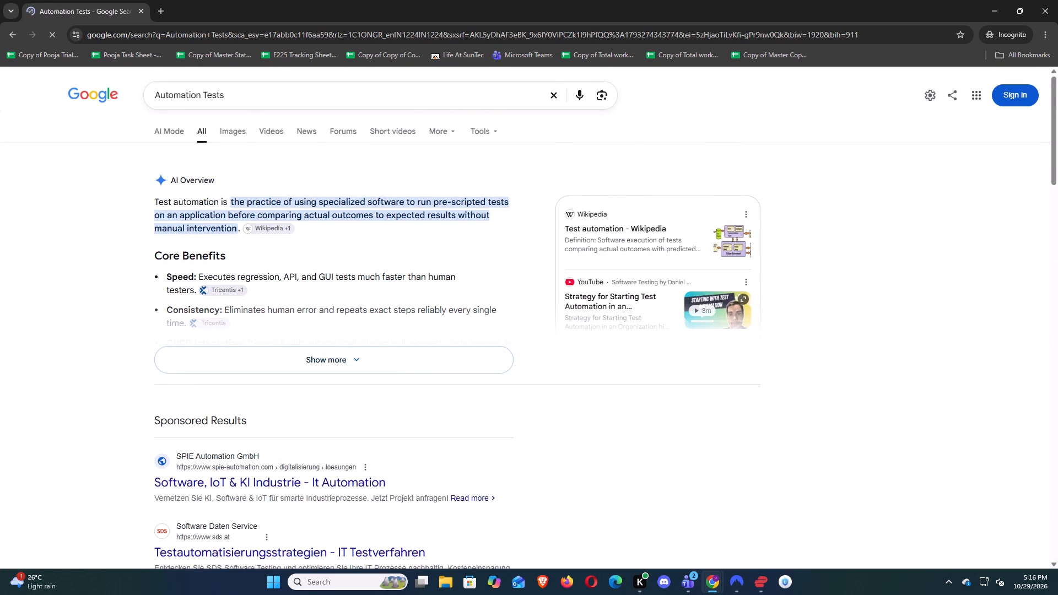
Search Google for "Browser stack" and scan the first results page for sponsored ads.
{"action": "left_click_drag", "start_coordinate": [249, 98], "coordinate": [56, 89]}
{"action": "type", "text": "Browser stack"}
{"action": "key", "text": "Return"}
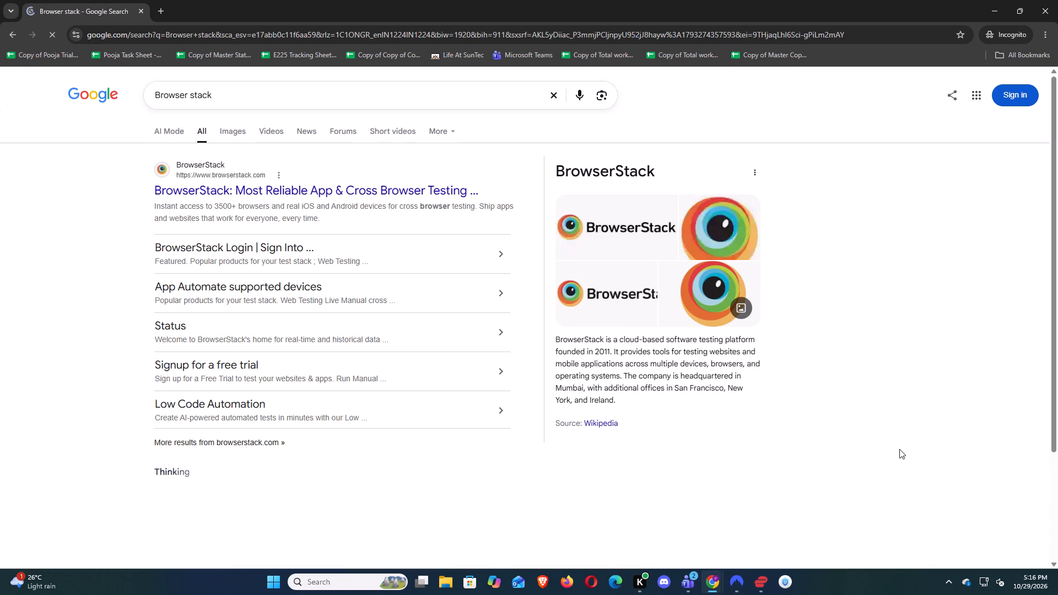
{"action": "scroll", "coordinate": [894, 452], "scroll_direction": "down", "scroll_amount": 6}
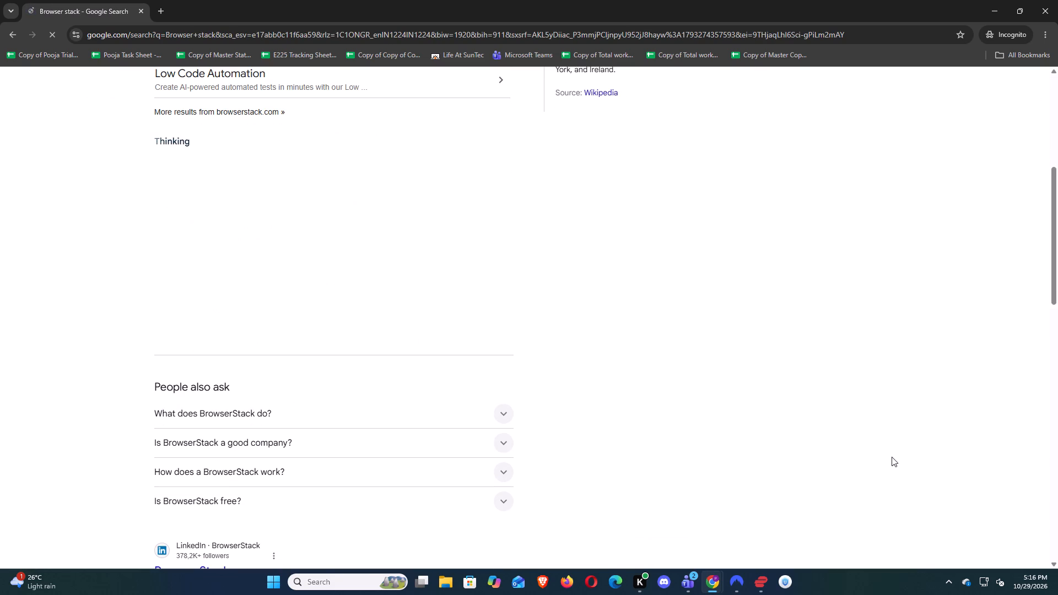
{"action": "scroll", "coordinate": [881, 460], "scroll_direction": "down", "scroll_amount": 12}
{"action": "scroll", "coordinate": [848, 467], "scroll_direction": "up", "scroll_amount": 3}
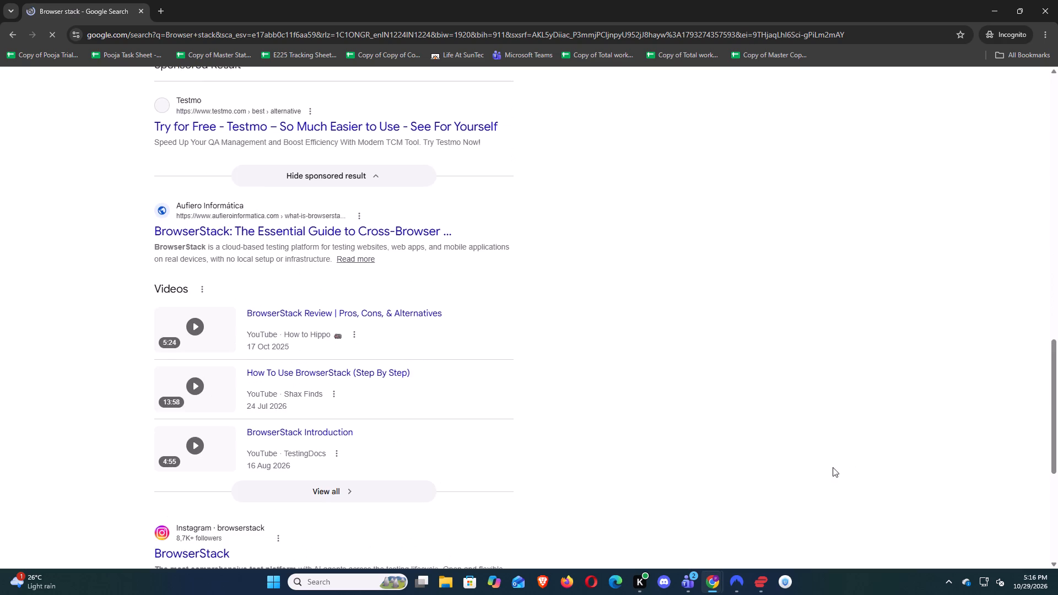
{"action": "scroll", "coordinate": [471, 557], "scroll_direction": "down", "scroll_amount": 20}
{"action": "scroll", "coordinate": [471, 557], "scroll_direction": "down", "scroll_amount": 1}
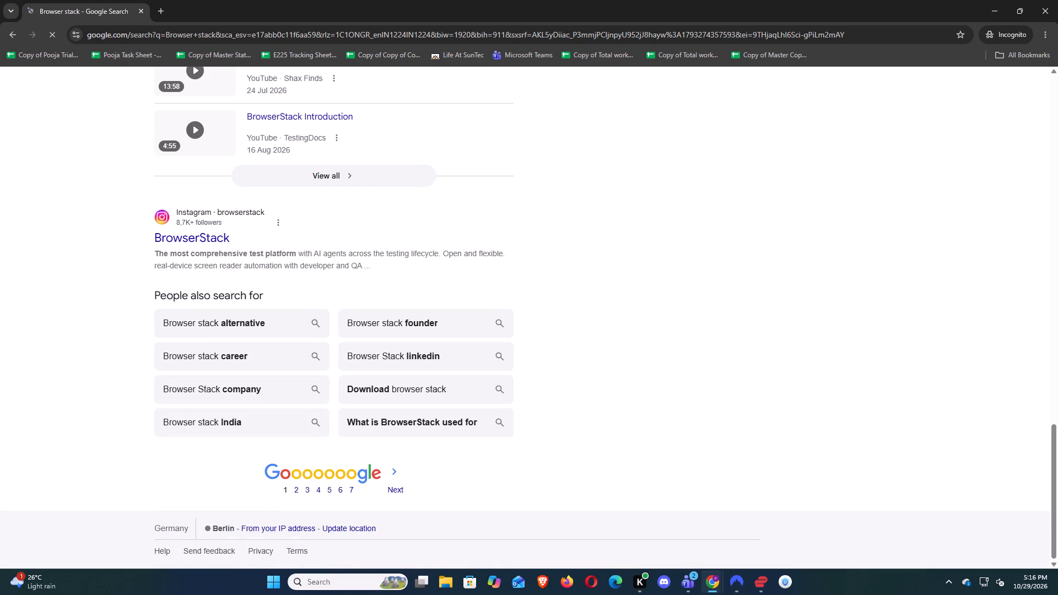
Check the second page of the Browser stack results for sponsored ads, then close the incognito window.
{"action": "left_click", "coordinate": [297, 488]}
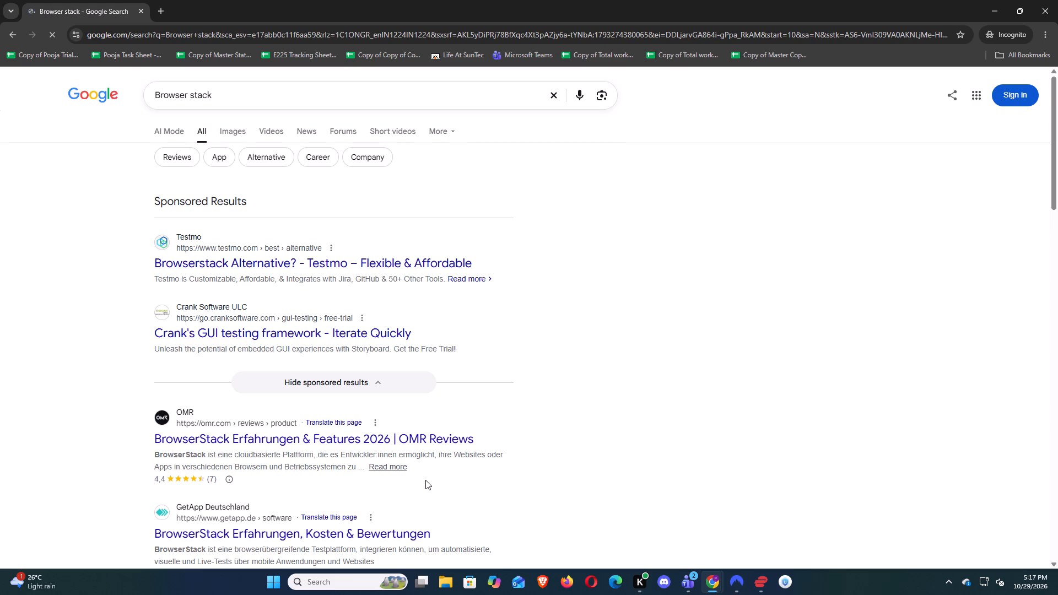
{"action": "scroll", "coordinate": [334, 486], "scroll_direction": "down", "scroll_amount": 1}
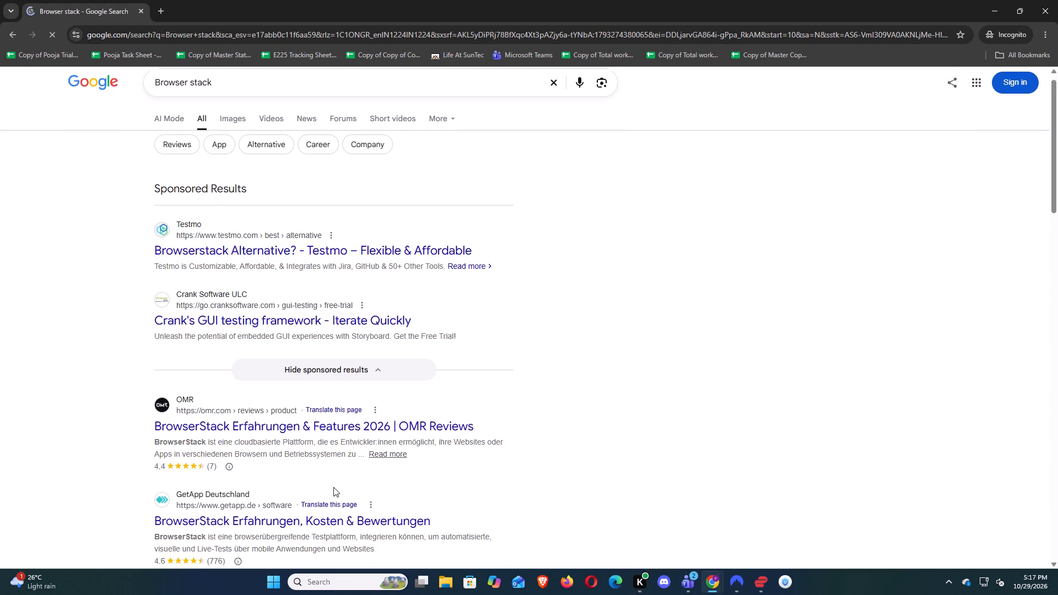
{"action": "scroll", "coordinate": [333, 487], "scroll_direction": "down", "scroll_amount": 20}
{"action": "scroll", "coordinate": [333, 487], "scroll_direction": "down", "scroll_amount": 1}
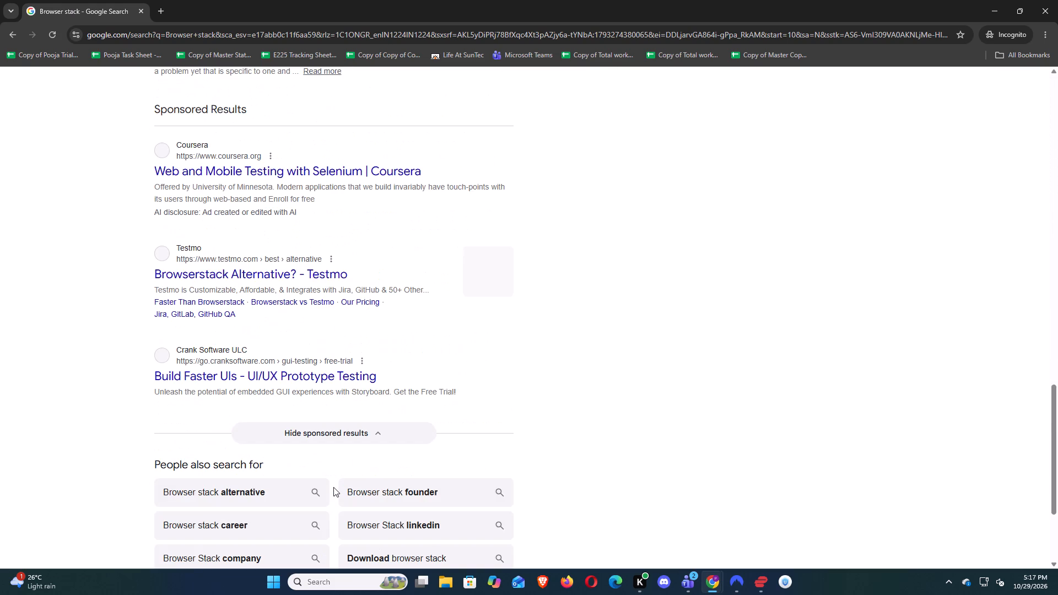
{"action": "scroll", "coordinate": [333, 487], "scroll_direction": "down", "scroll_amount": 6}
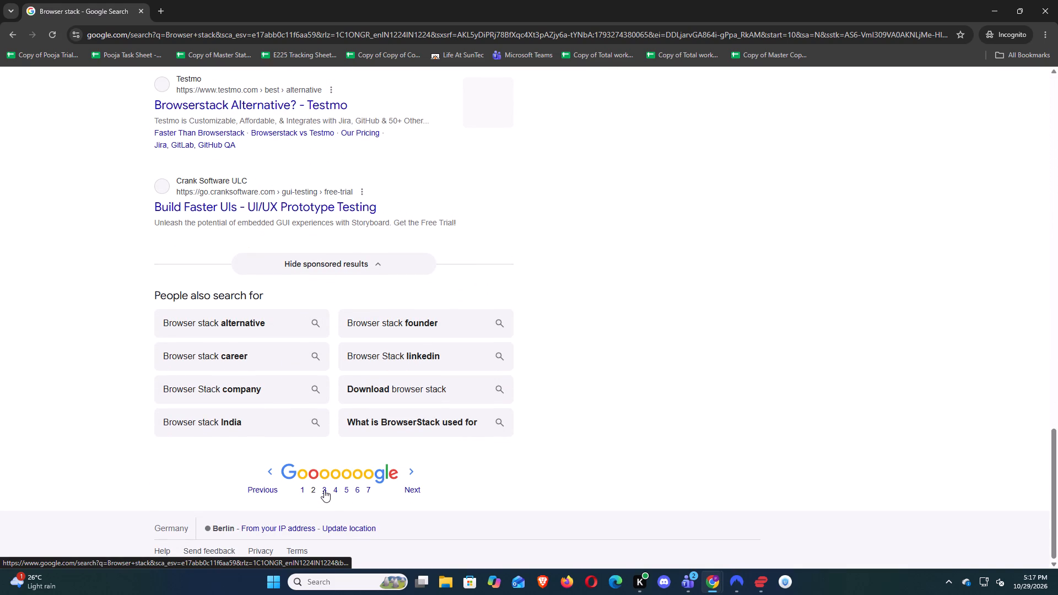
{"action": "left_click", "coordinate": [1057, 0]}
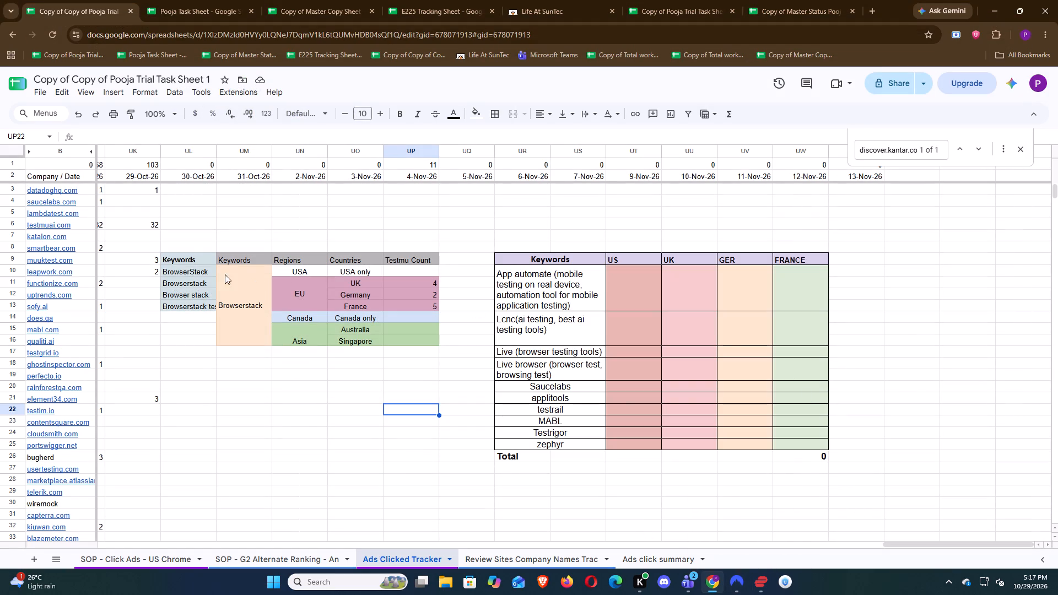
In the Ads Clicked Tracker's 29-Oct-26 column, set datadoghq.com to 2, saucelabs.com to 1 and smartbear.com to 1.
{"action": "left_click", "coordinate": [149, 193]}
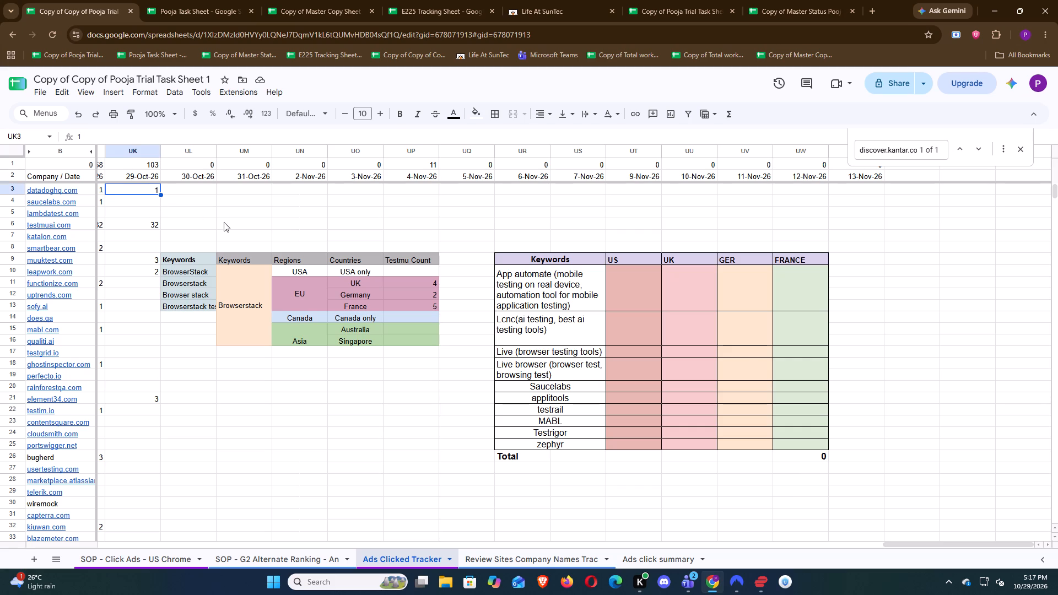
{"action": "key", "text": "2"}
{"action": "left_click", "coordinate": [125, 198]}
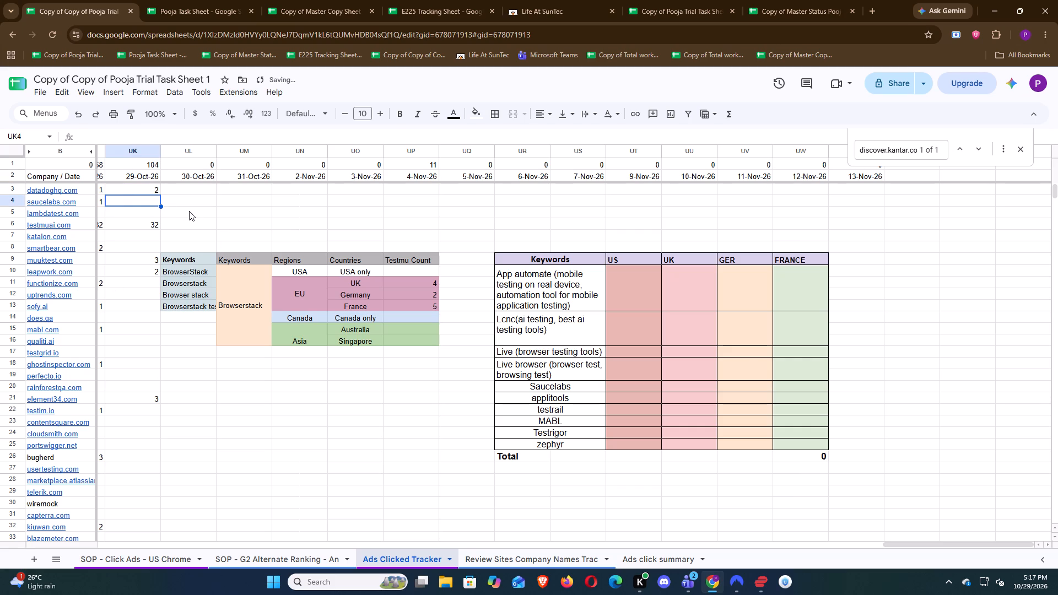
{"action": "key", "text": "1"}
{"action": "left_click", "coordinate": [190, 210]}
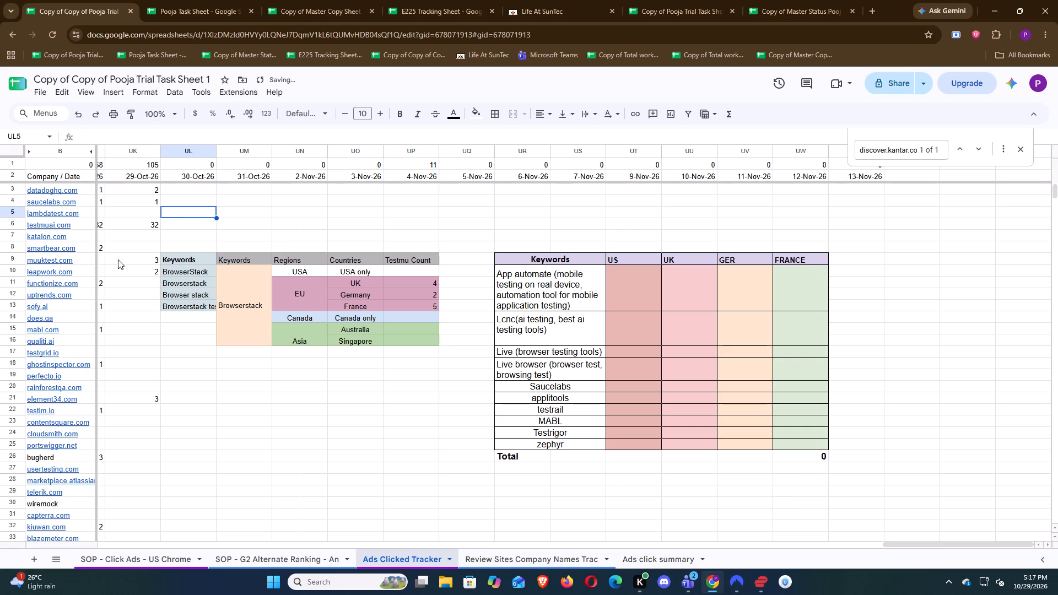
{"action": "left_click", "coordinate": [135, 245]}
{"action": "key", "text": "1"}
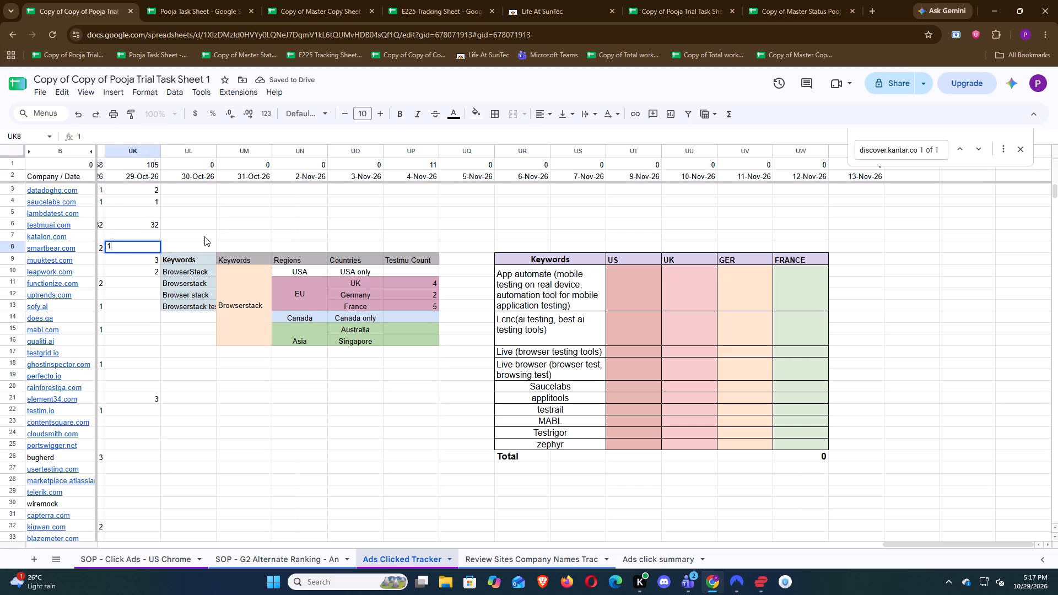
{"action": "left_click", "coordinate": [204, 236]}
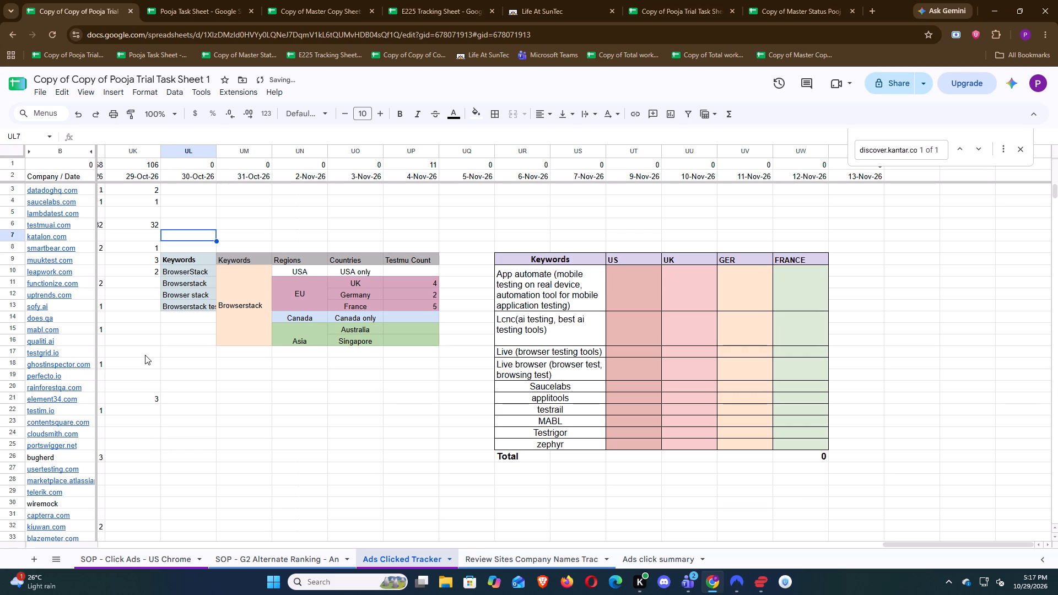
Enter 1 in the 29-Oct-26 column for testgrid.io, usertesting.com, heroku.com and circleci.com.
{"action": "left_click", "coordinate": [145, 355]}
{"action": "key", "text": "1"}
{"action": "left_click", "coordinate": [209, 375]}
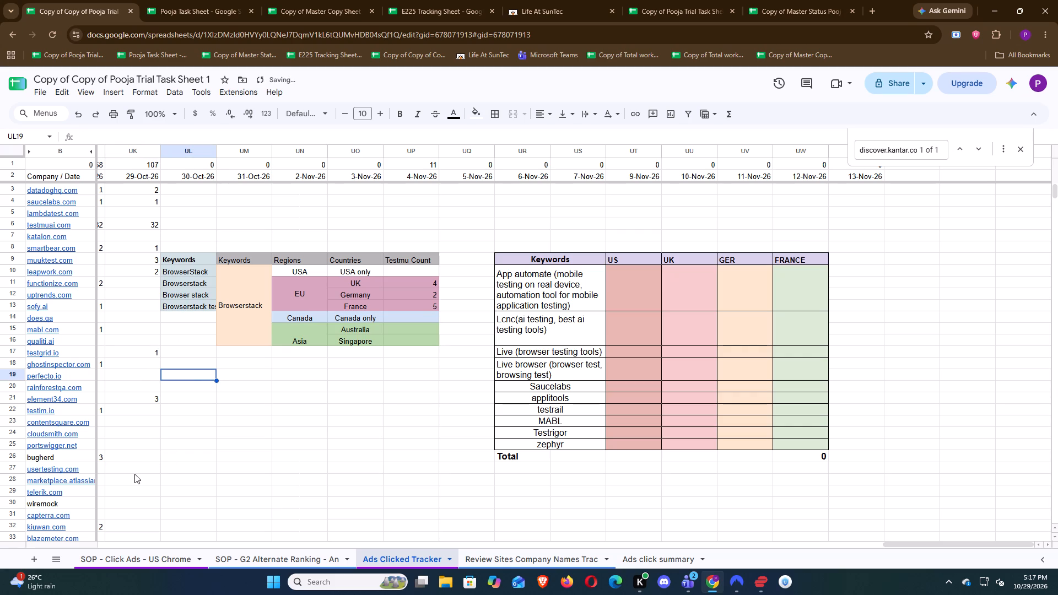
{"action": "left_click", "coordinate": [138, 470]}
{"action": "key", "text": "1"}
{"action": "left_click", "coordinate": [189, 470]}
{"action": "scroll", "coordinate": [192, 470], "scroll_direction": "down", "scroll_amount": 4}
{"action": "left_click", "coordinate": [140, 422]}
{"action": "key", "text": "1"}
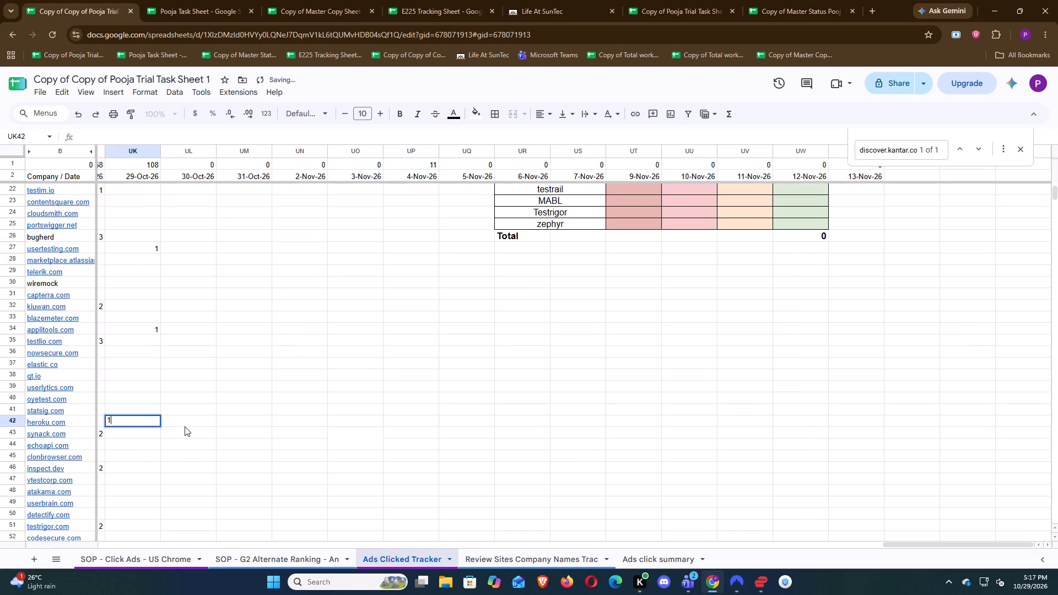
{"action": "left_click", "coordinate": [185, 426]}
{"action": "scroll", "coordinate": [186, 428], "scroll_direction": "down", "scroll_amount": 5}
{"action": "left_click", "coordinate": [139, 431]}
{"action": "key", "text": "1"}
{"action": "left_click", "coordinate": [212, 448]}
Enter 2 in the 29-Oct-26 column for getapp.com, userinterviews.com and serverengine.co.
{"action": "scroll", "coordinate": [212, 448], "scroll_direction": "down", "scroll_amount": 5}
{"action": "scroll", "coordinate": [212, 448], "scroll_direction": "up", "scroll_amount": 1}
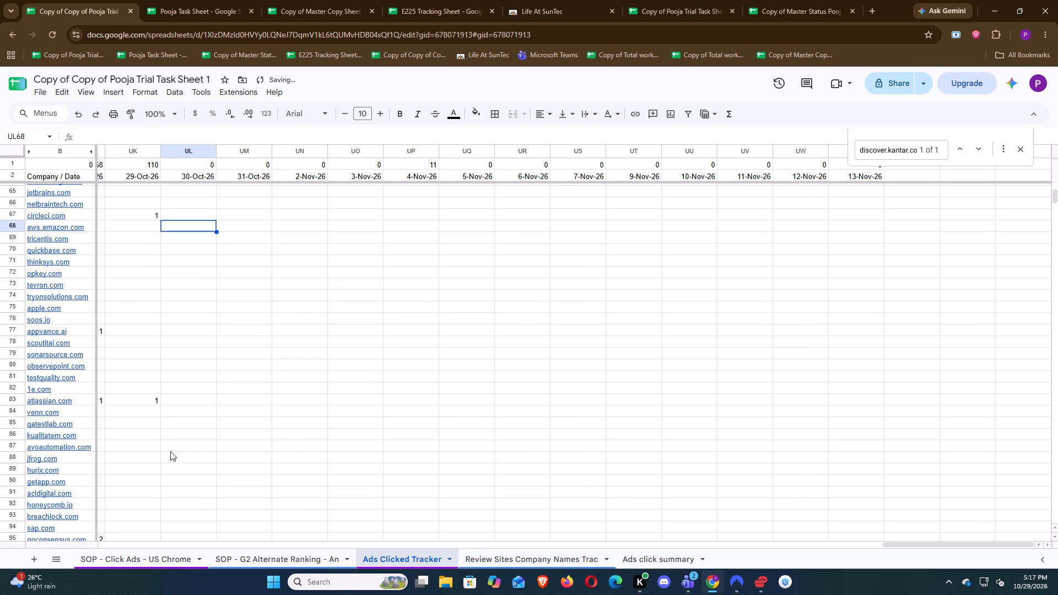
{"action": "left_click", "coordinate": [142, 485]}
{"action": "key", "text": "2"}
{"action": "left_click", "coordinate": [279, 483]}
{"action": "scroll", "coordinate": [279, 483], "scroll_direction": "down", "scroll_amount": 5}
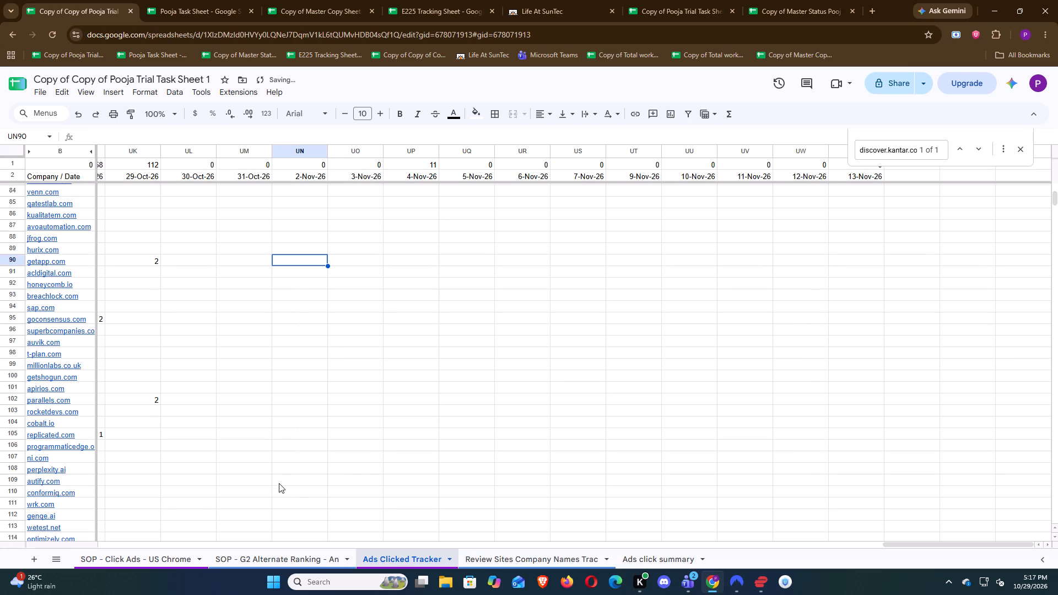
{"action": "left_click", "coordinate": [137, 516]}
{"action": "key", "text": "2"}
{"action": "left_click", "coordinate": [251, 484]}
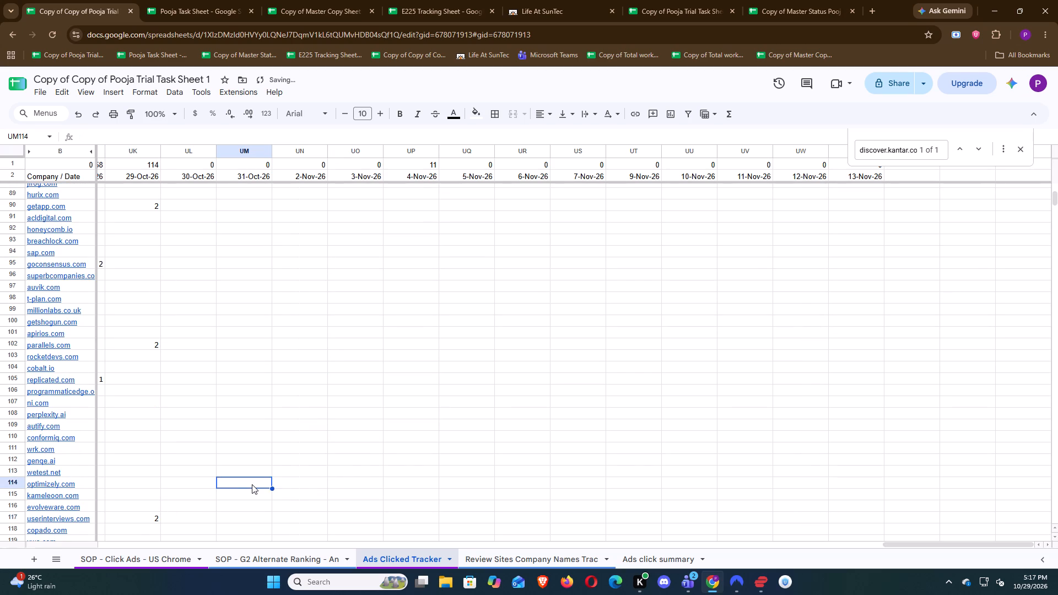
{"action": "scroll", "coordinate": [252, 484], "scroll_direction": "down", "scroll_amount": 11}
{"action": "left_click", "coordinate": [149, 472]}
{"action": "key", "text": "2"}
{"action": "left_click", "coordinate": [218, 463]}
Enter 2 in the 29-Oct-26 column for webflow.com, altinity.com and usetusk.ai.
{"action": "scroll", "coordinate": [218, 463], "scroll_direction": "down", "scroll_amount": 4}
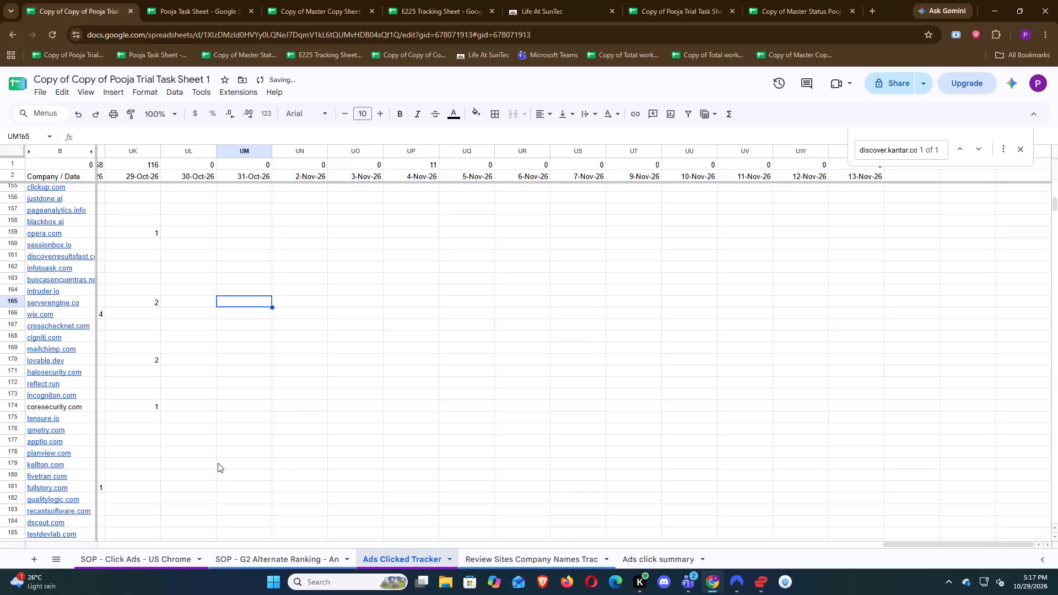
{"action": "left_click", "coordinate": [153, 535]}
{"action": "key", "text": "2"}
{"action": "left_click", "coordinate": [233, 511]}
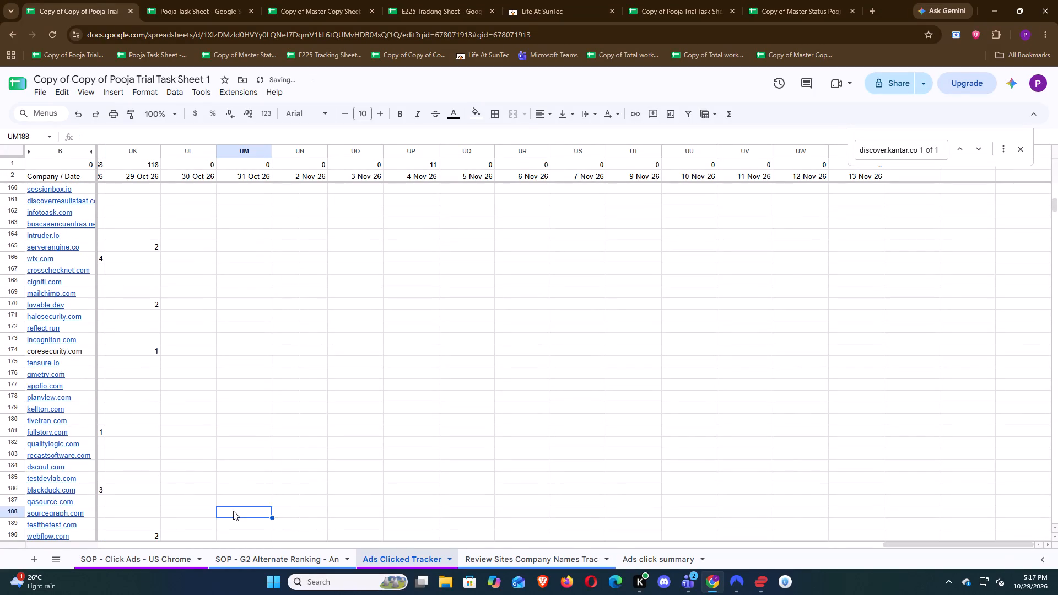
{"action": "scroll", "coordinate": [235, 510], "scroll_direction": "down", "scroll_amount": 9}
{"action": "left_click", "coordinate": [145, 490]}
{"action": "key", "text": "2"}
{"action": "left_click", "coordinate": [202, 485]}
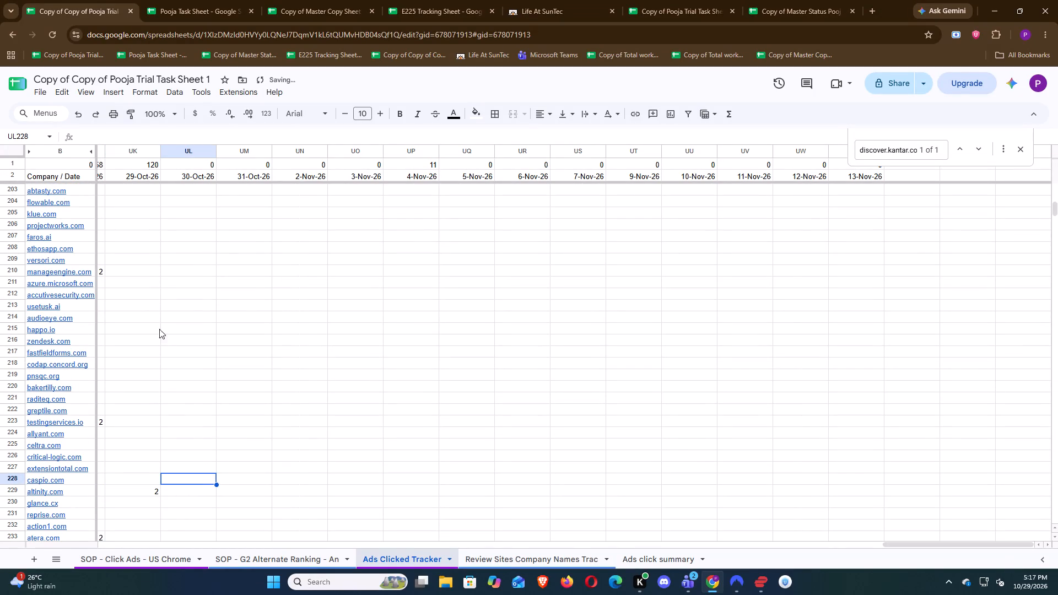
{"action": "left_click", "coordinate": [150, 309]}
{"action": "key", "text": "2"}
{"action": "left_click", "coordinate": [203, 353]}
Enter 2 in the 29-Oct-26 column for rohde-schwarz.com, surf.security and apica.io.
{"action": "scroll", "coordinate": [201, 355], "scroll_direction": "down", "scroll_amount": 10}
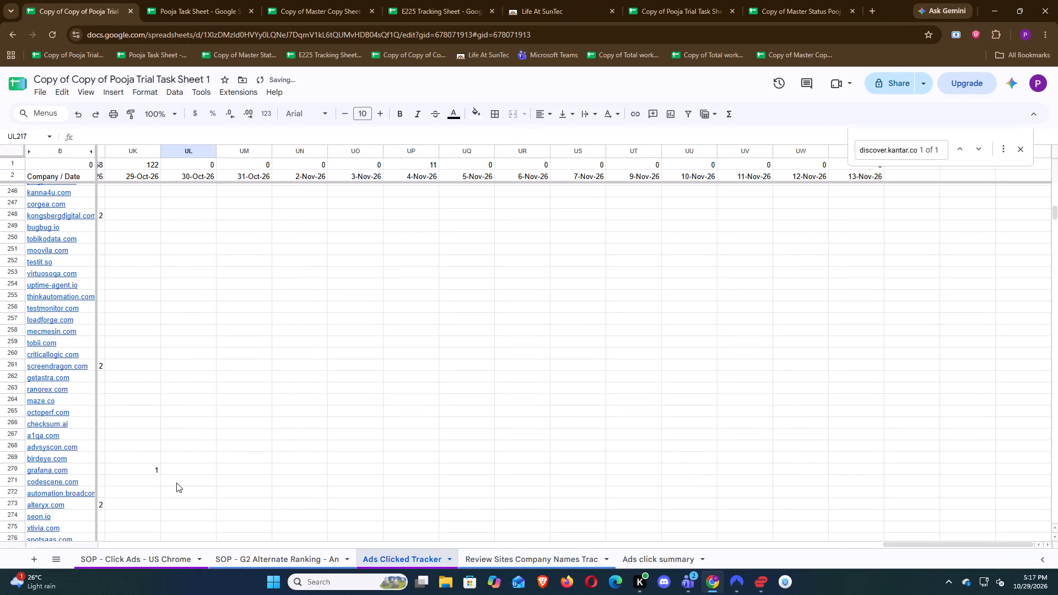
{"action": "scroll", "coordinate": [184, 478], "scroll_direction": "down", "scroll_amount": 5}
{"action": "left_click", "coordinate": [159, 497]}
{"action": "key", "text": "2"}
{"action": "left_click", "coordinate": [180, 476]}
{"action": "left_click", "coordinate": [144, 327]}
{"action": "key", "text": "2"}
{"action": "left_click", "coordinate": [214, 387]}
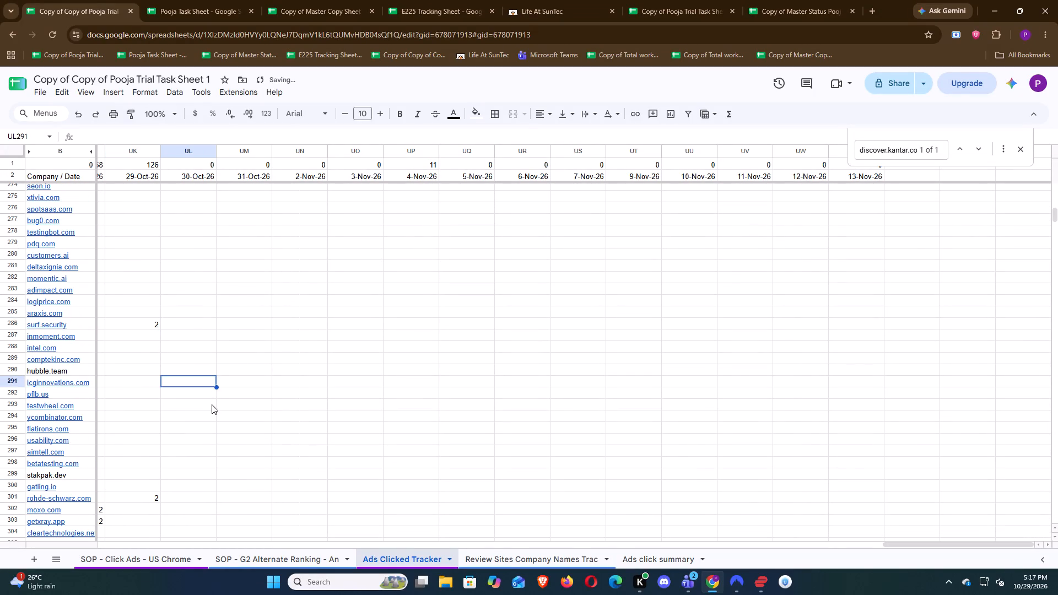
{"action": "scroll", "coordinate": [212, 404], "scroll_direction": "down", "scroll_amount": 6}
{"action": "left_click", "coordinate": [136, 507]}
{"action": "key", "text": "2"}
{"action": "left_click", "coordinate": [269, 506]}
Enter 2 in the 29-Oct-26 column for port.io, nvidia.com, the magnet.manufacana… site in row 434, and basistechnologies in row 414.
{"action": "scroll", "coordinate": [268, 506], "scroll_direction": "down", "scroll_amount": 6}
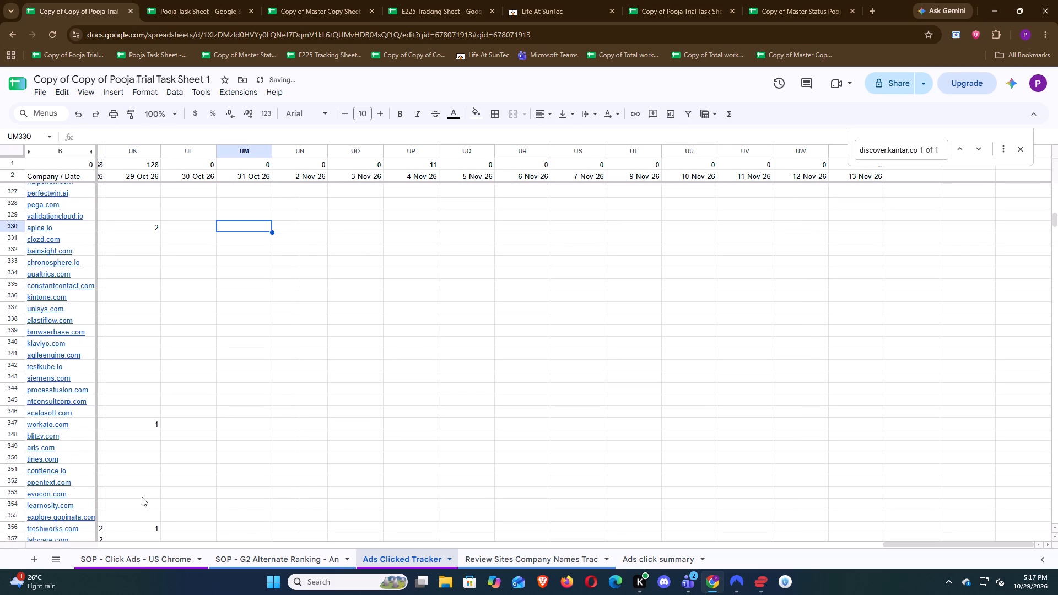
{"action": "scroll", "coordinate": [152, 517], "scroll_direction": "down", "scroll_amount": 6}
{"action": "left_click", "coordinate": [147, 492]}
{"action": "key", "text": "2"}
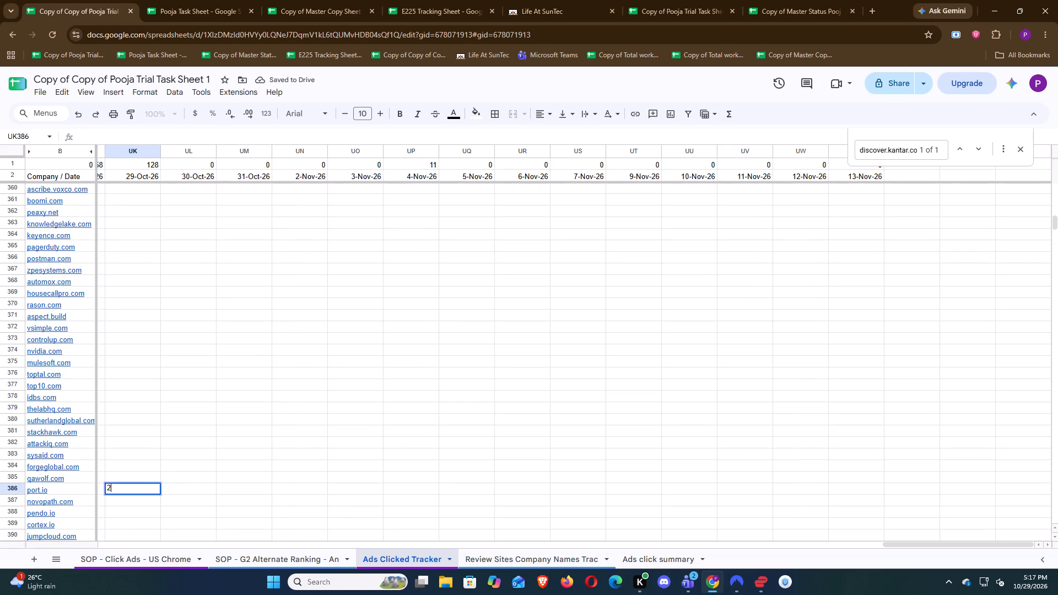
{"action": "left_click", "coordinate": [205, 491]}
{"action": "left_click", "coordinate": [133, 345]}
{"action": "key", "text": "2"}
{"action": "left_click", "coordinate": [187, 391]}
{"action": "scroll", "coordinate": [191, 415], "scroll_direction": "down", "scroll_amount": 10}
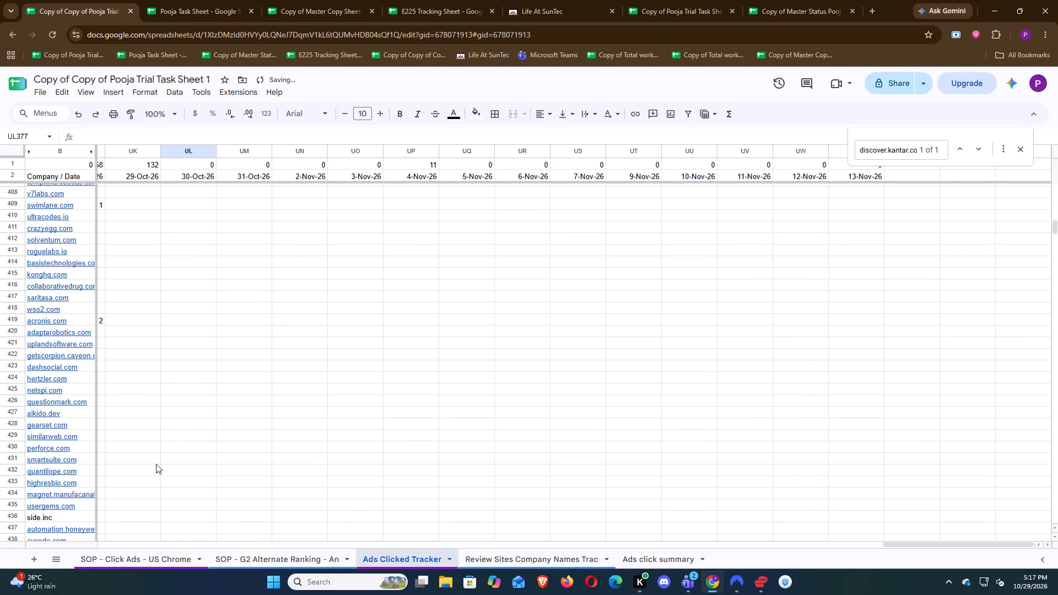
{"action": "left_click", "coordinate": [134, 493]}
{"action": "key", "text": "2"}
{"action": "left_click", "coordinate": [136, 259]}
{"action": "key", "text": "2"}
{"action": "left_click", "coordinate": [271, 463]}
Enter 2 in the 29-Oct-26 column for aliadosolutions.com, antithesis.com, miarec.com and steadybit.com.
{"action": "scroll", "coordinate": [271, 463], "scroll_direction": "down", "scroll_amount": 7}
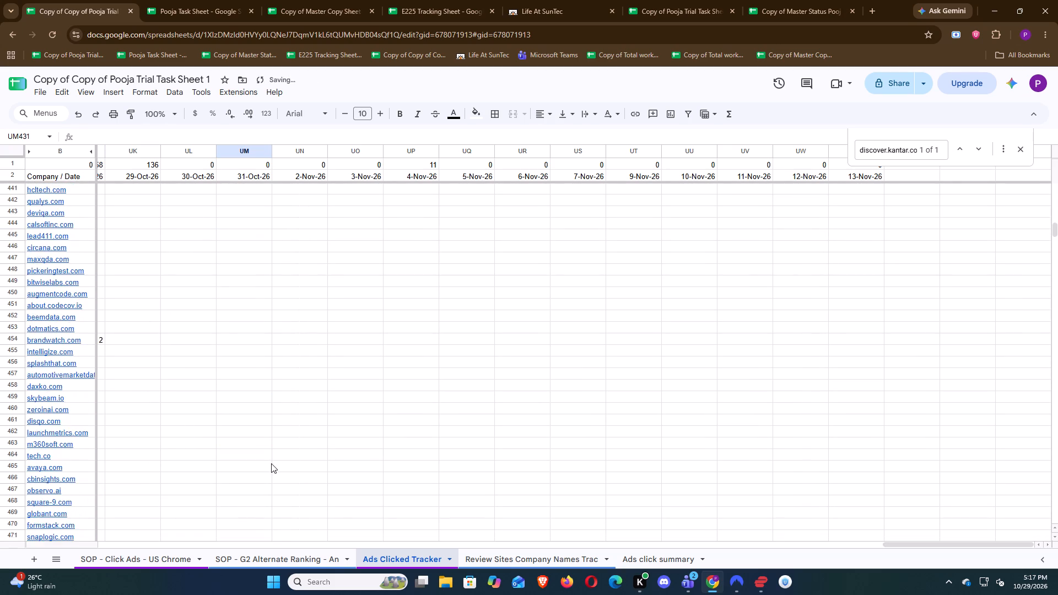
{"action": "scroll", "coordinate": [271, 463], "scroll_direction": "down", "scroll_amount": 7}
{"action": "left_click", "coordinate": [142, 522]}
{"action": "key", "text": "2"}
{"action": "left_click", "coordinate": [142, 242]}
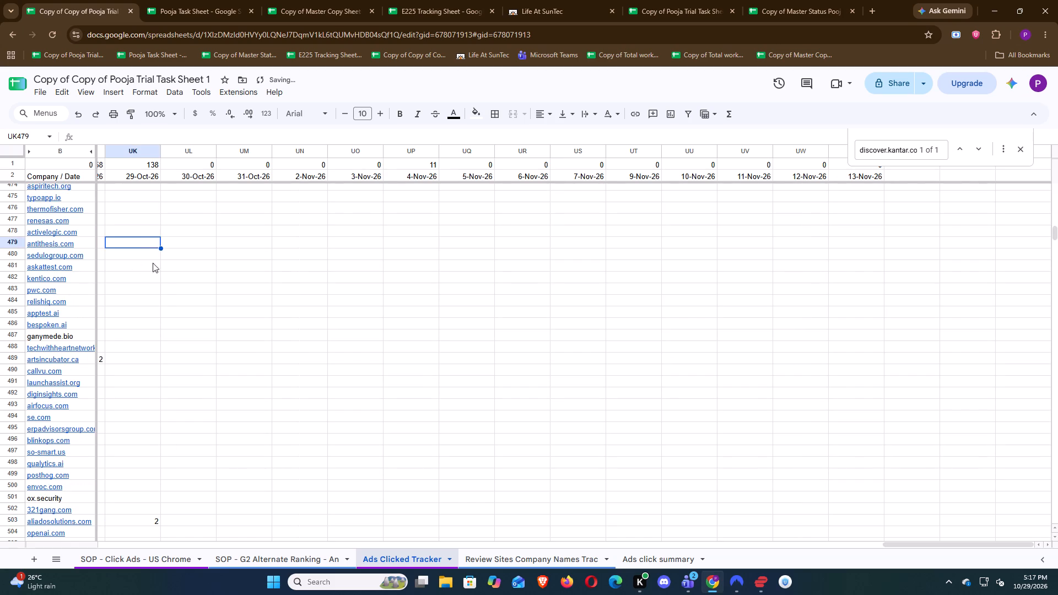
{"action": "key", "text": "2"}
{"action": "left_click", "coordinate": [256, 421]}
{"action": "scroll", "coordinate": [257, 429], "scroll_direction": "down", "scroll_amount": 9}
{"action": "left_click", "coordinate": [153, 493]}
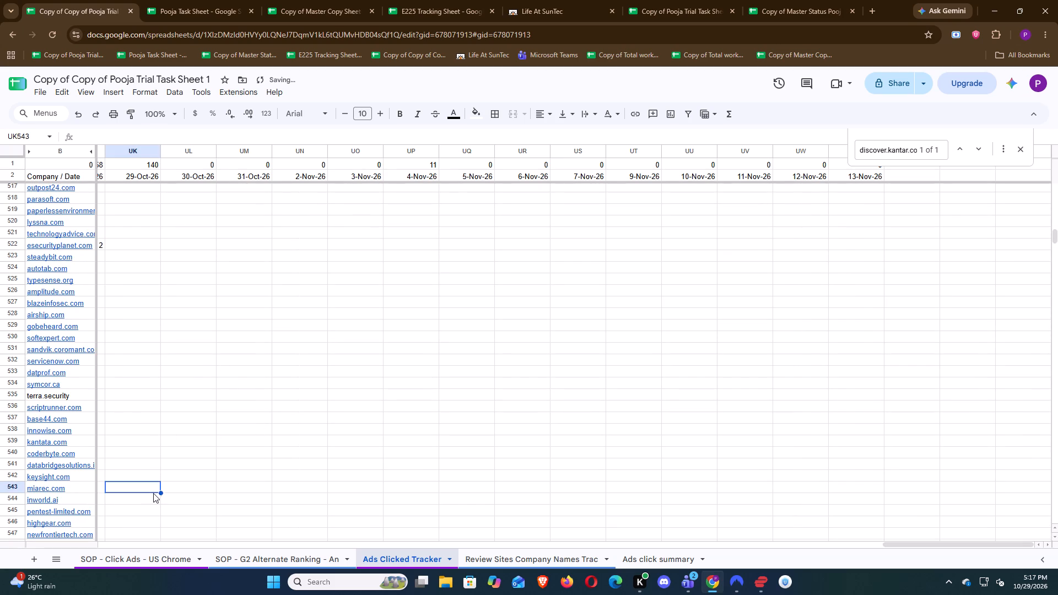
{"action": "key", "text": "2"}
{"action": "left_click", "coordinate": [147, 260]}
{"action": "key", "text": "2"}
{"action": "left_click", "coordinate": [259, 465]}
Set the 29-Oct-26 counts for akamai.com and bizzmine.com to 2.
{"action": "scroll", "coordinate": [259, 465], "scroll_direction": "down", "scroll_amount": 6}
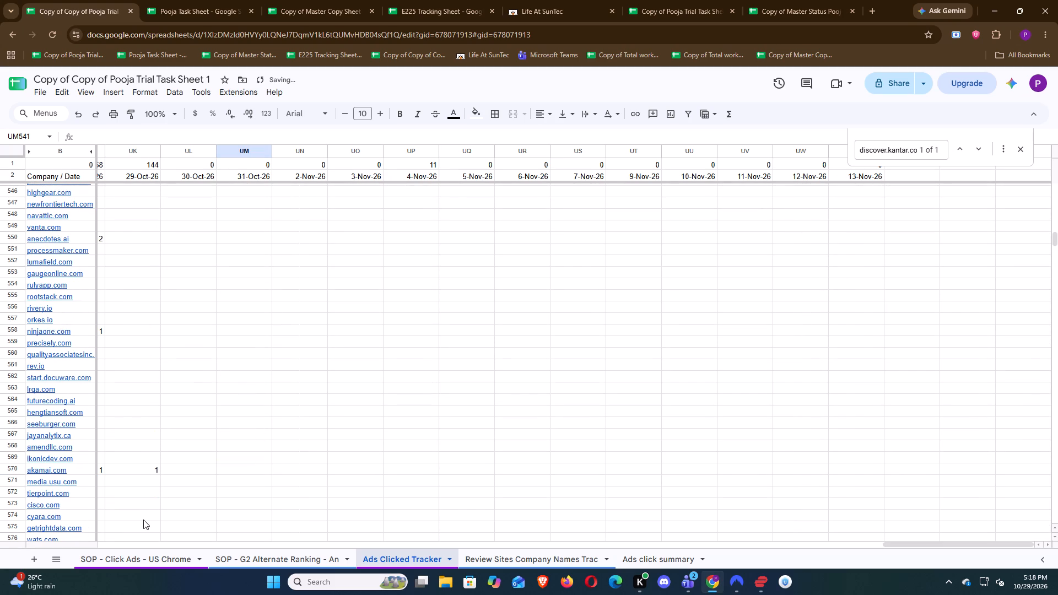
{"action": "left_click", "coordinate": [145, 476]}
{"action": "left_click", "coordinate": [147, 466]}
{"action": "key", "text": "2"}
{"action": "scroll", "coordinate": [199, 478], "scroll_direction": "down", "scroll_amount": 2}
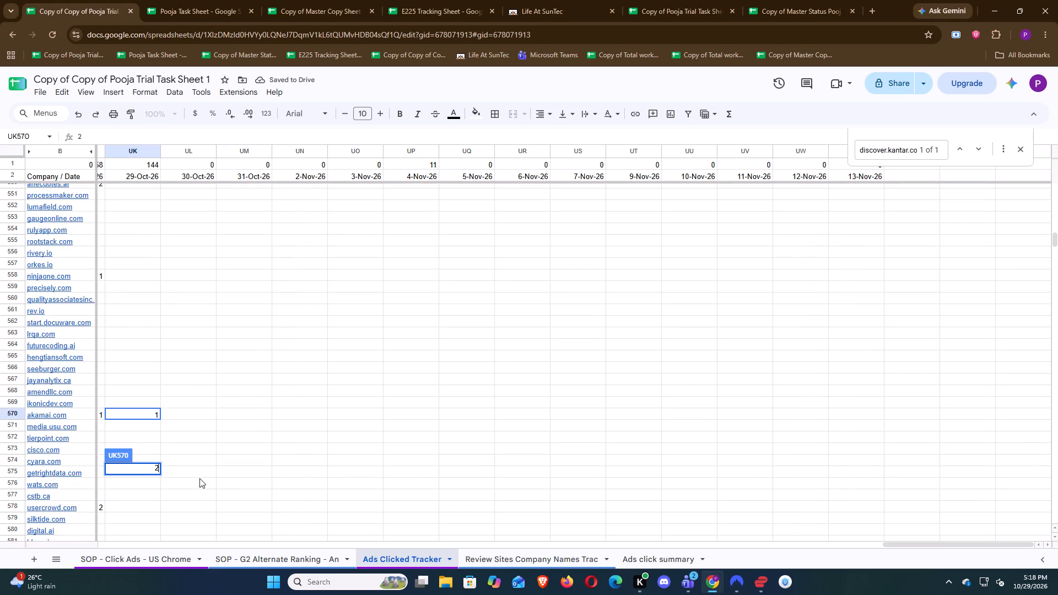
{"action": "scroll", "coordinate": [199, 478], "scroll_direction": "up", "scroll_amount": 1}
{"action": "left_click", "coordinate": [199, 478]}
{"action": "scroll", "coordinate": [199, 478], "scroll_direction": "down", "scroll_amount": 6}
{"action": "left_click", "coordinate": [142, 492]}
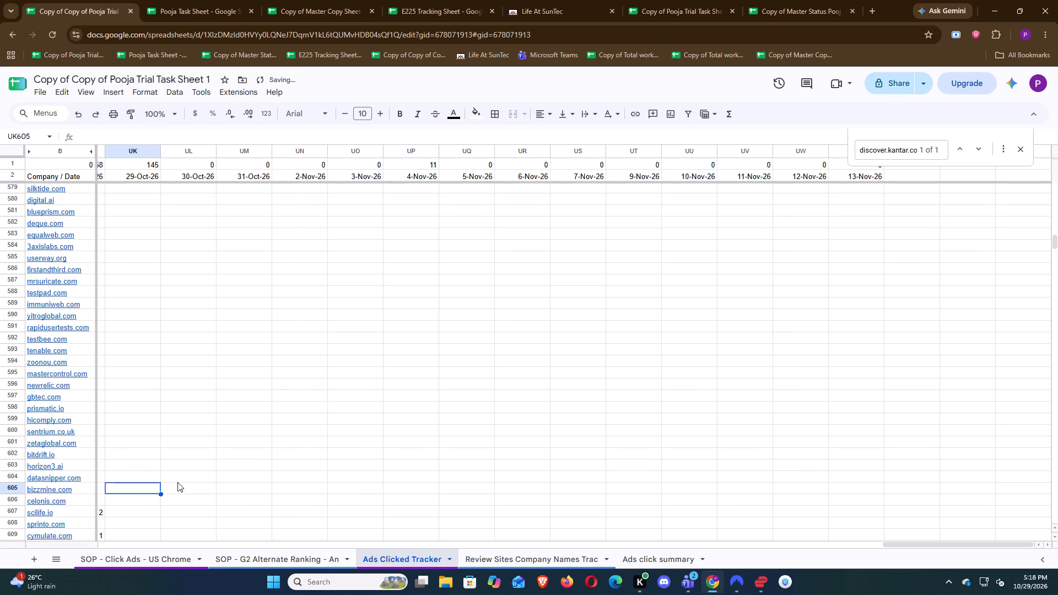
{"action": "key", "text": "2"}
{"action": "left_click", "coordinate": [236, 463]}
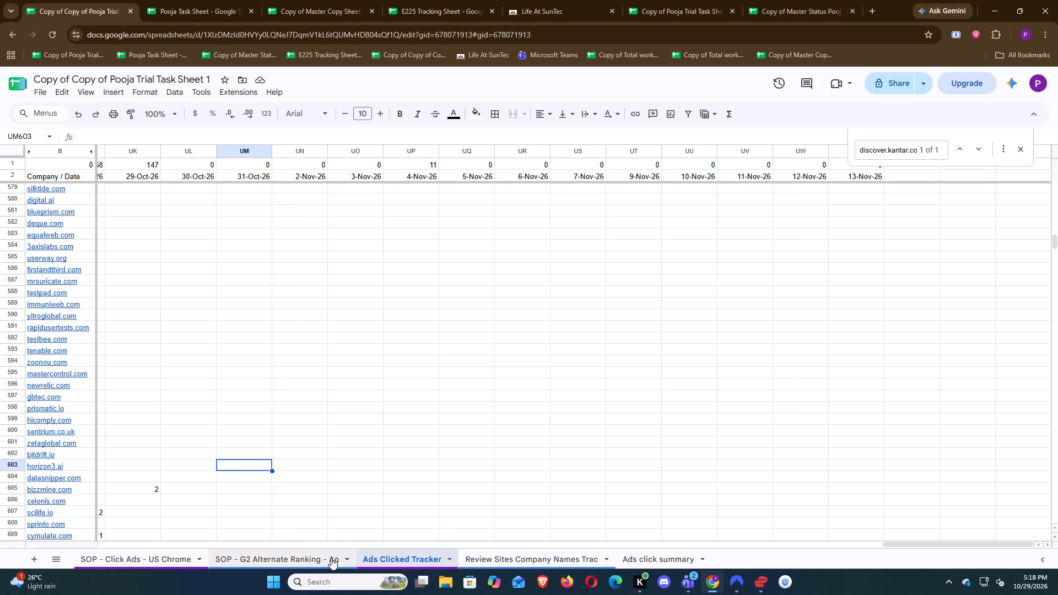
Enter 2 in the 29-Oct-26 column for yitroglobal.com, ptwdosimetry.com and proton.me.
{"action": "left_click", "coordinate": [143, 315]}
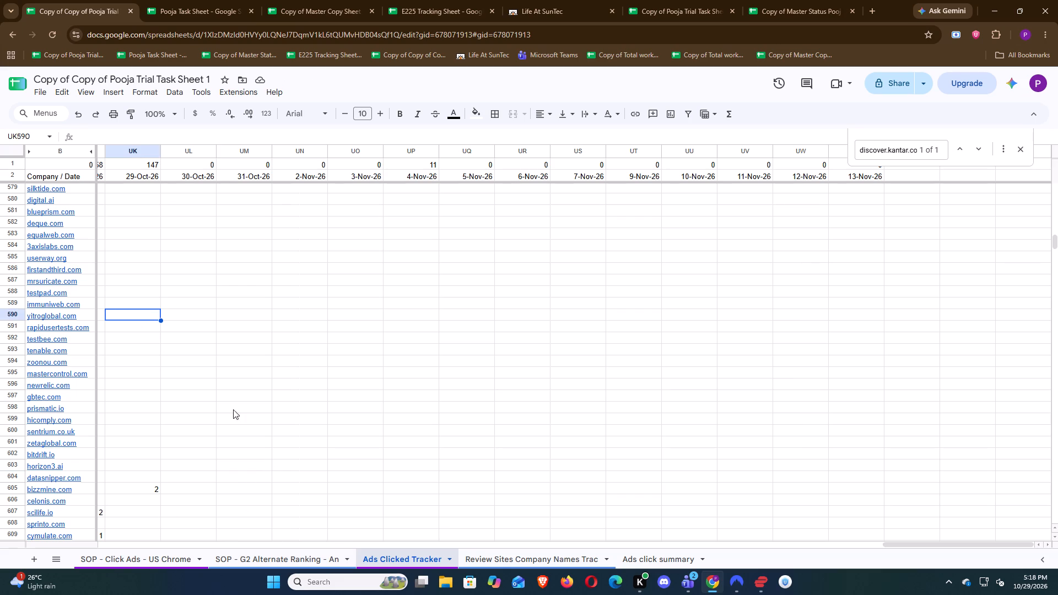
{"action": "key", "text": "2"}
{"action": "left_click", "coordinate": [261, 421]}
{"action": "scroll", "coordinate": [262, 421], "scroll_direction": "down", "scroll_amount": 6}
{"action": "left_click", "coordinate": [134, 500]}
{"action": "key", "text": "2"}
{"action": "left_click", "coordinate": [237, 474]}
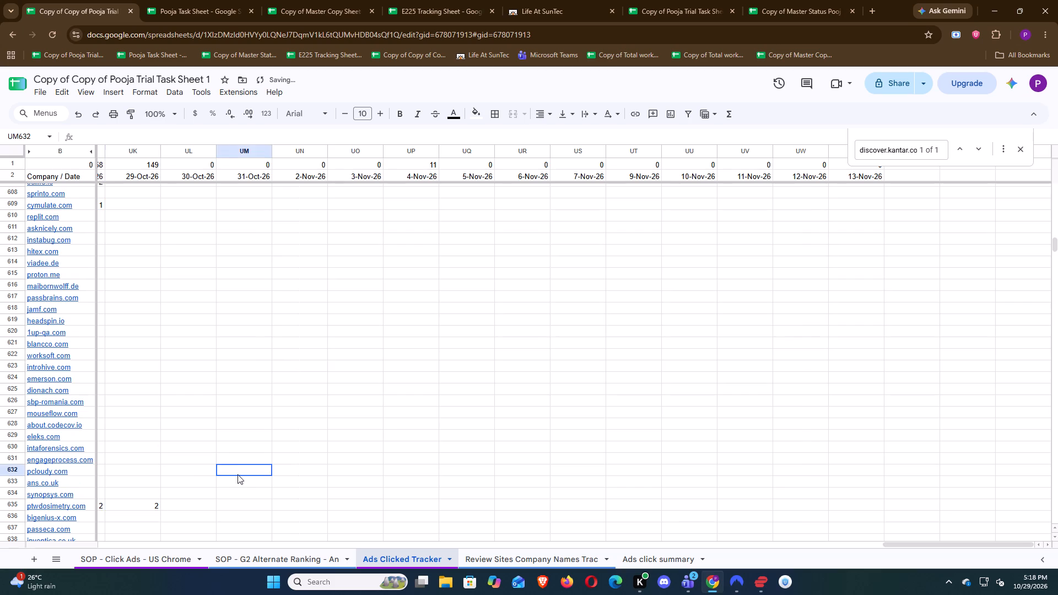
{"action": "left_click", "coordinate": [82, 185]}
{"action": "left_click", "coordinate": [153, 275]}
{"action": "key", "text": "2"}
{"action": "left_click", "coordinate": [167, 389]}
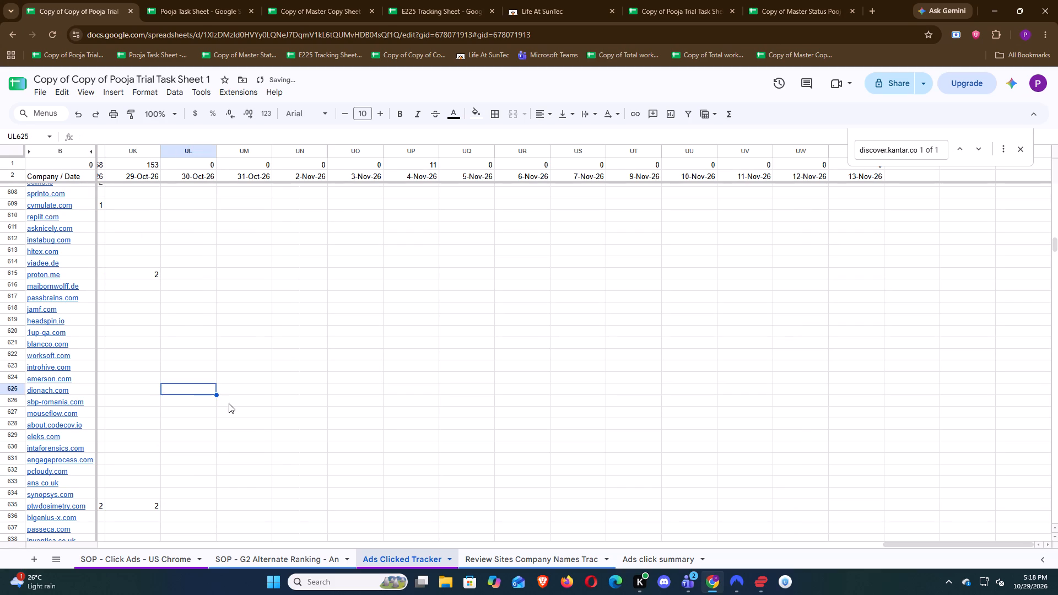
Enter 2 in the 29-Oct-26 column for monstock.net and fingerprint.com.
{"action": "scroll", "coordinate": [229, 403], "scroll_direction": "down", "scroll_amount": 7}
{"action": "left_click", "coordinate": [138, 524]}
{"action": "key", "text": "2"}
{"action": "left_click", "coordinate": [231, 494]}
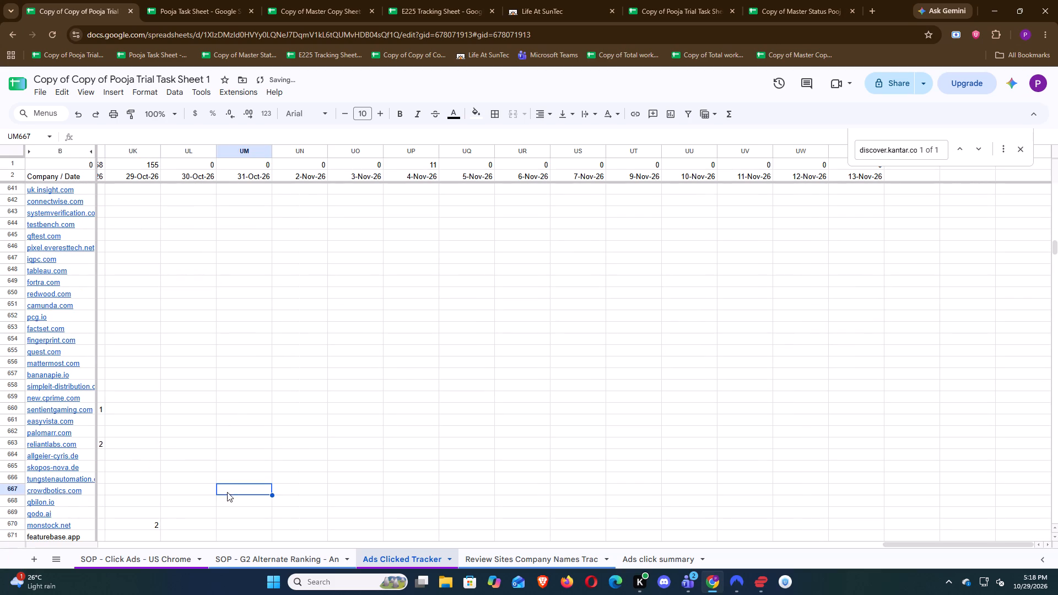
{"action": "left_click", "coordinate": [139, 336]}
{"action": "key", "text": "2"}
{"action": "left_click", "coordinate": [246, 393]}
{"action": "scroll", "coordinate": [246, 399], "scroll_direction": "down", "scroll_amount": 6}
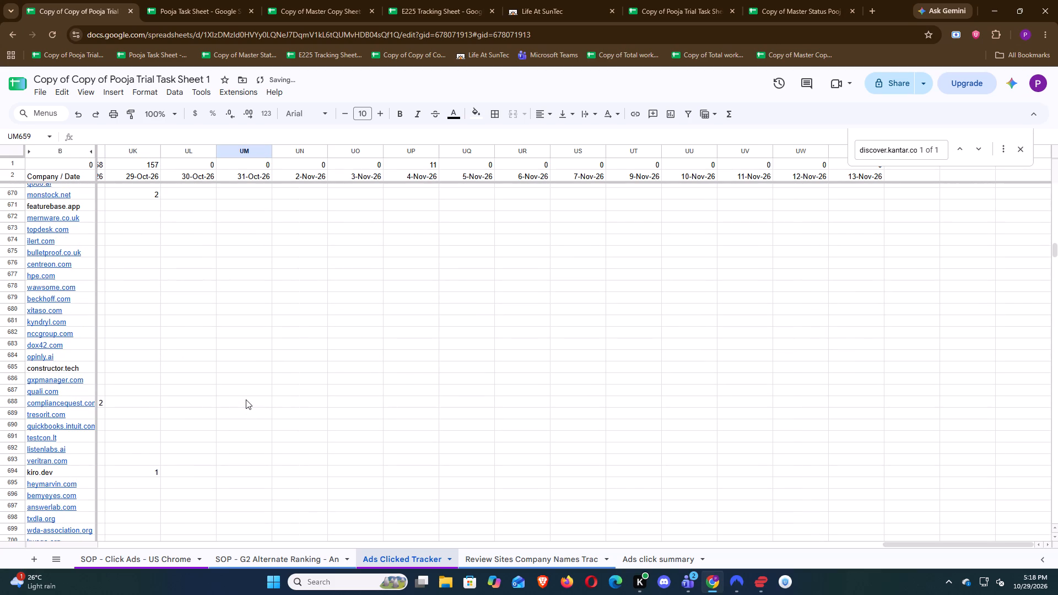
{"action": "scroll", "coordinate": [246, 399], "scroll_direction": "down", "scroll_amount": 5}
{"action": "scroll", "coordinate": [201, 366], "scroll_direction": "up", "scroll_amount": 6}
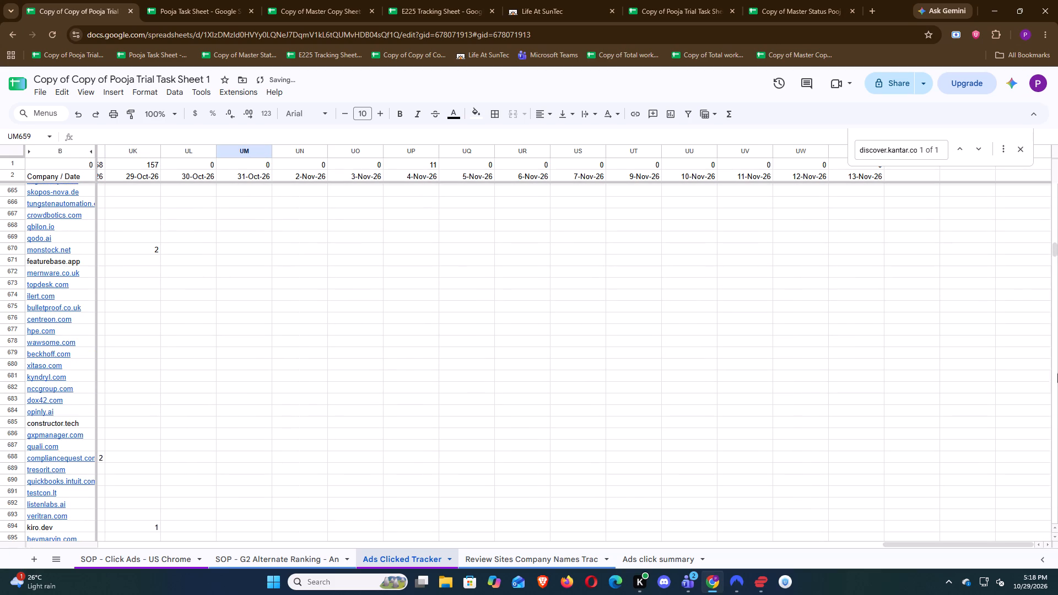
Close the find box and go back to the first company rows of the tracker.
{"action": "left_click", "coordinate": [1019, 148]}
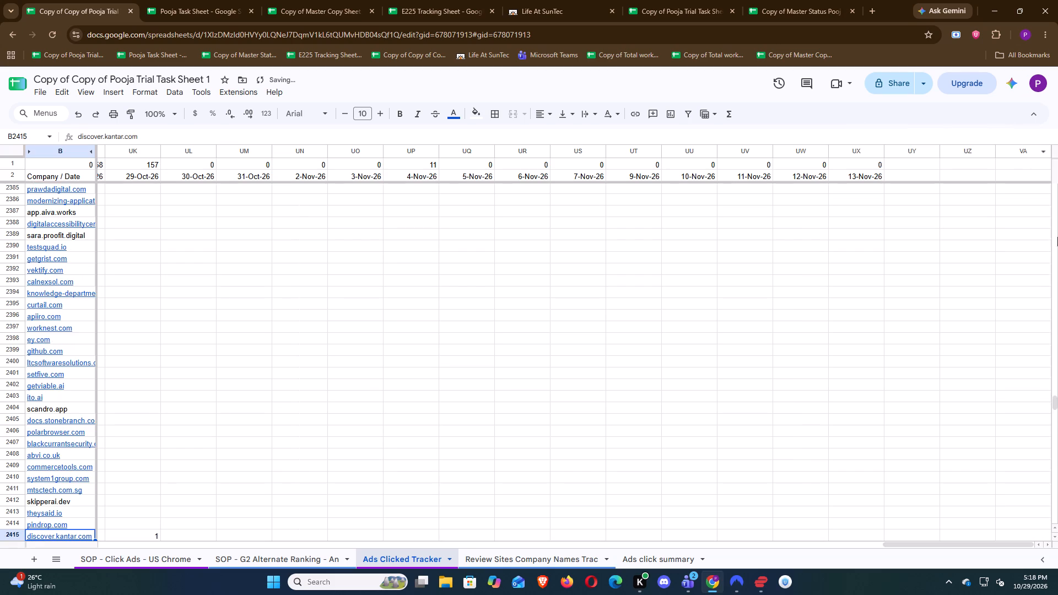
{"action": "left_click_drag", "start_coordinate": [1057, 401], "coordinate": [1056, 34]}
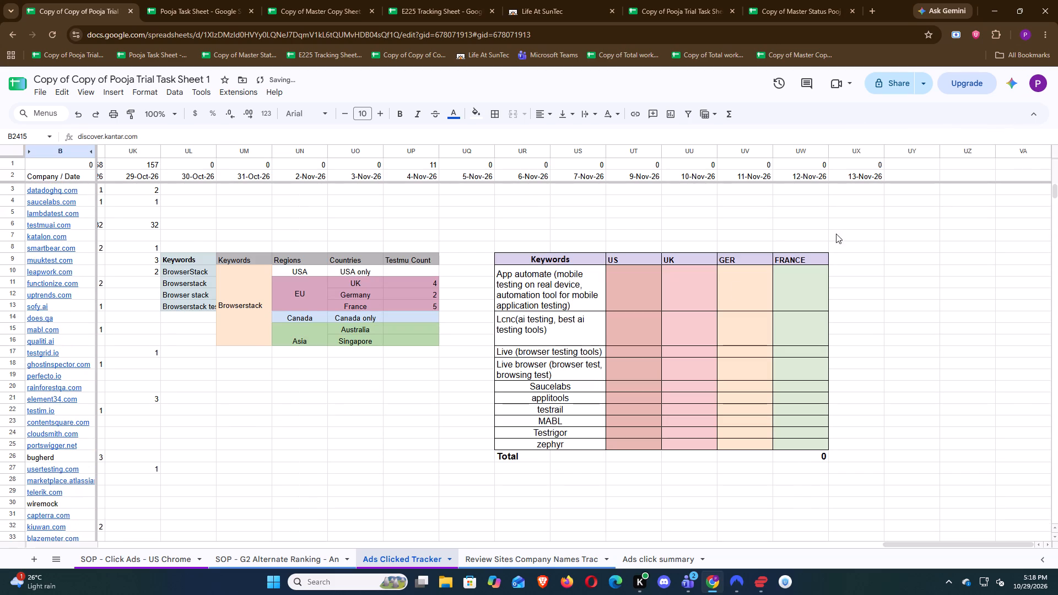
{"action": "left_click", "coordinate": [451, 404]}
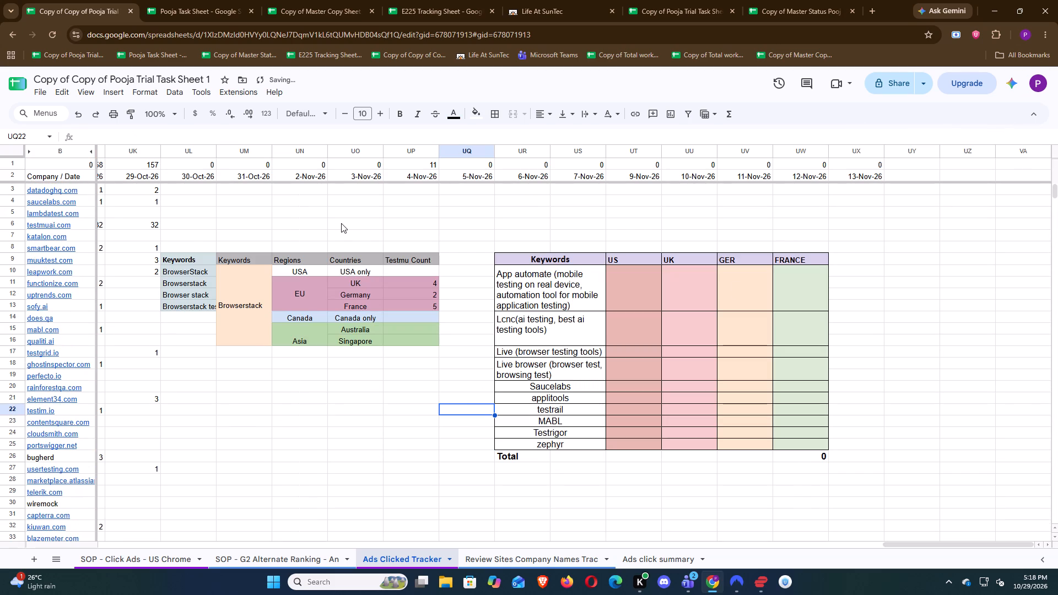
Switch to the Pooja Task Sheet and open its Ads Clicked Tracker sheet.
{"action": "left_click", "coordinate": [167, 0]}
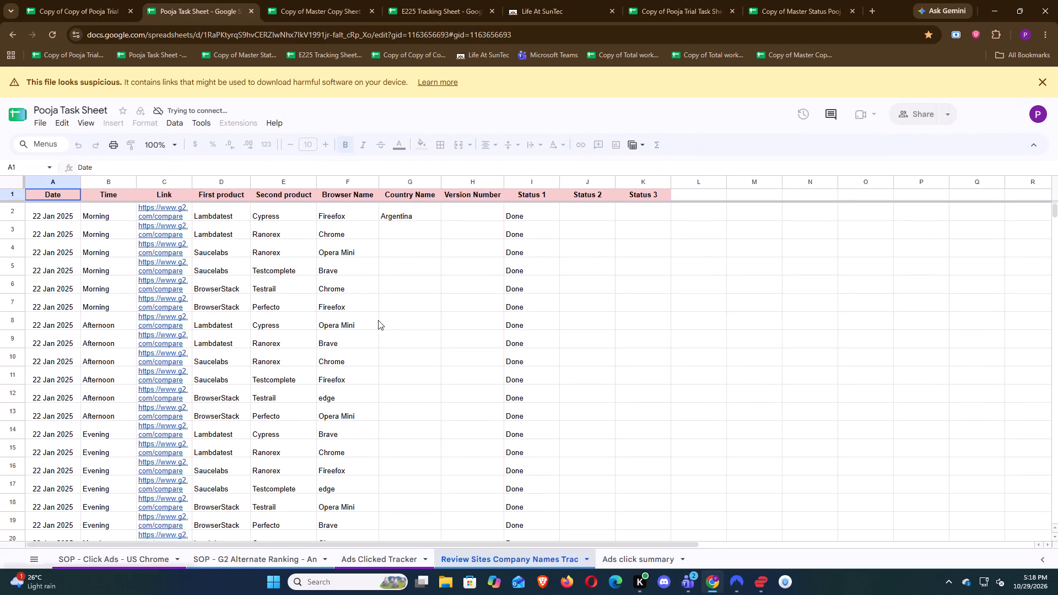
{"action": "left_click", "coordinate": [389, 558]}
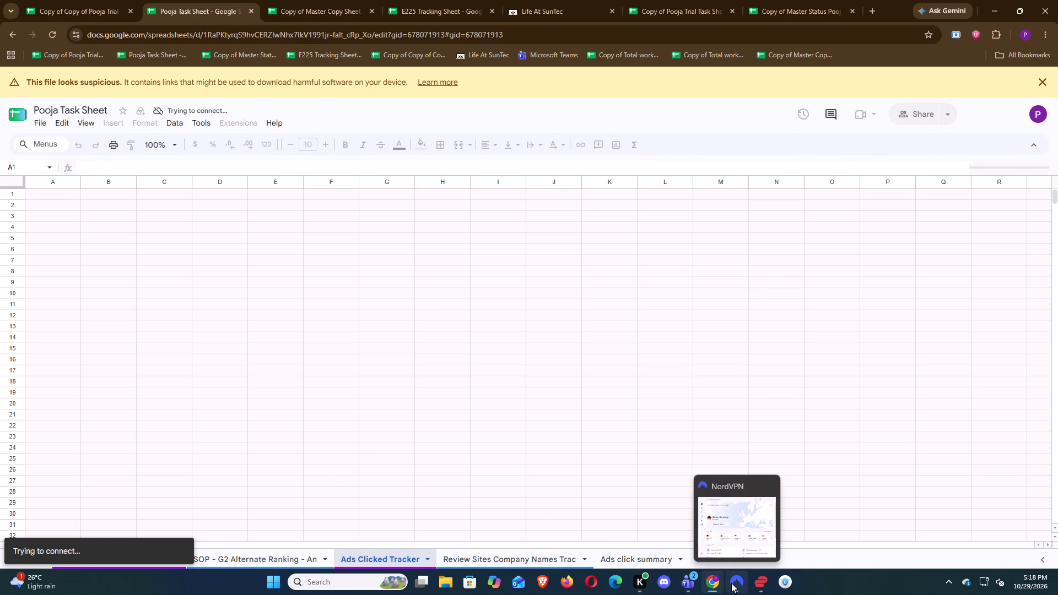
Disconnect NordVPN from the Germany server, return to the Pooja Task Sheet and dismiss the VPN notification.
{"action": "left_click", "coordinate": [736, 540]}
{"action": "left_click", "coordinate": [719, 281]}
{"action": "left_click", "coordinate": [447, 480]}
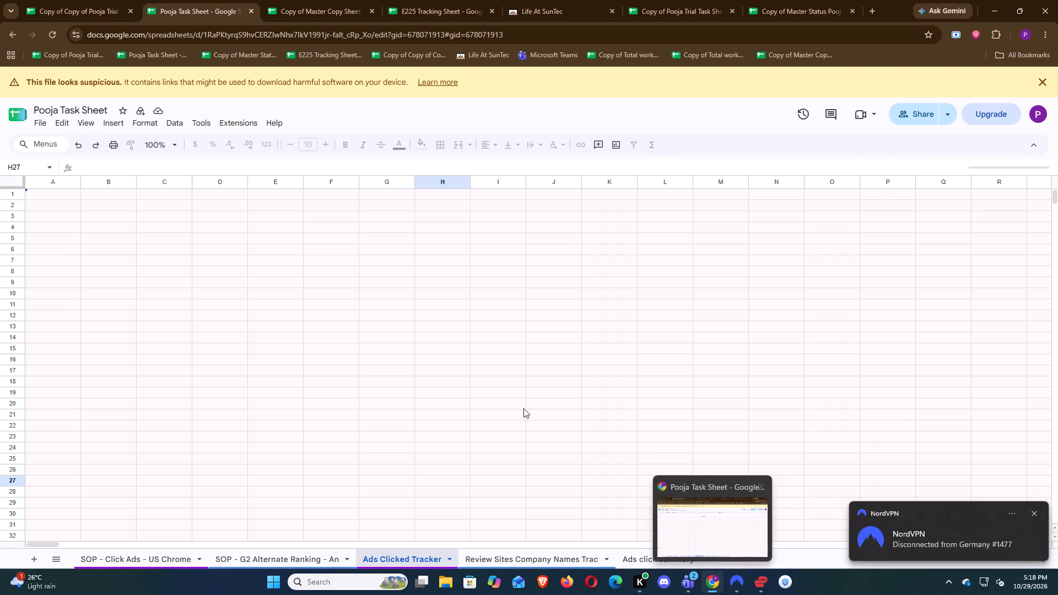
{"action": "left_click", "coordinate": [1035, 512]}
Add room past the 29-Oct-26 column by inserting cells shifted right twice at UK3 and once at UM3.
{"action": "left_click_drag", "start_coordinate": [1057, 194], "coordinate": [1057, 172]}
{"action": "left_click", "coordinate": [680, 442]}
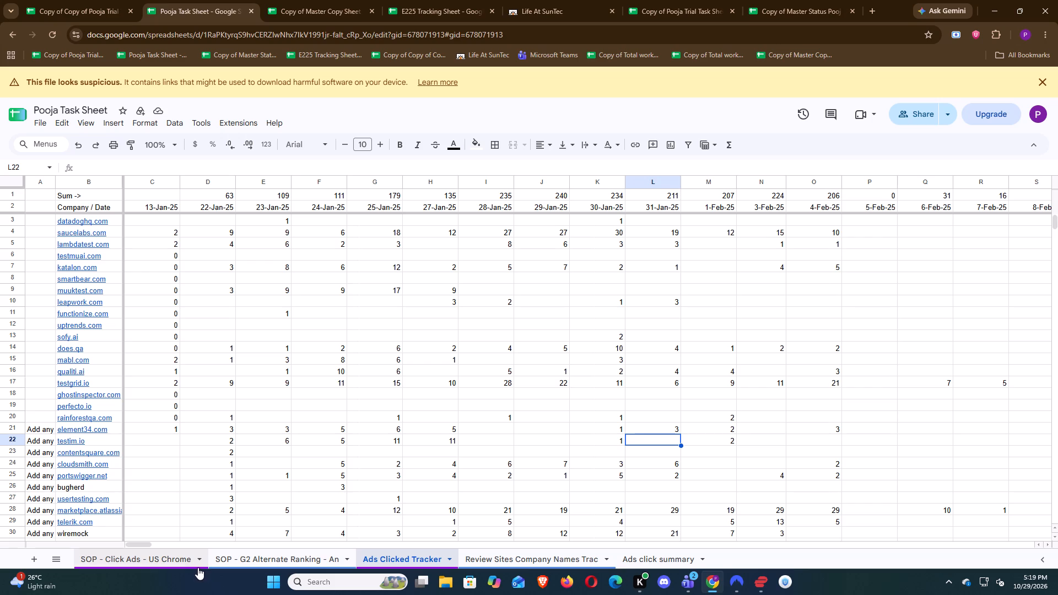
{"action": "left_click_drag", "start_coordinate": [142, 545], "coordinate": [464, 564]}
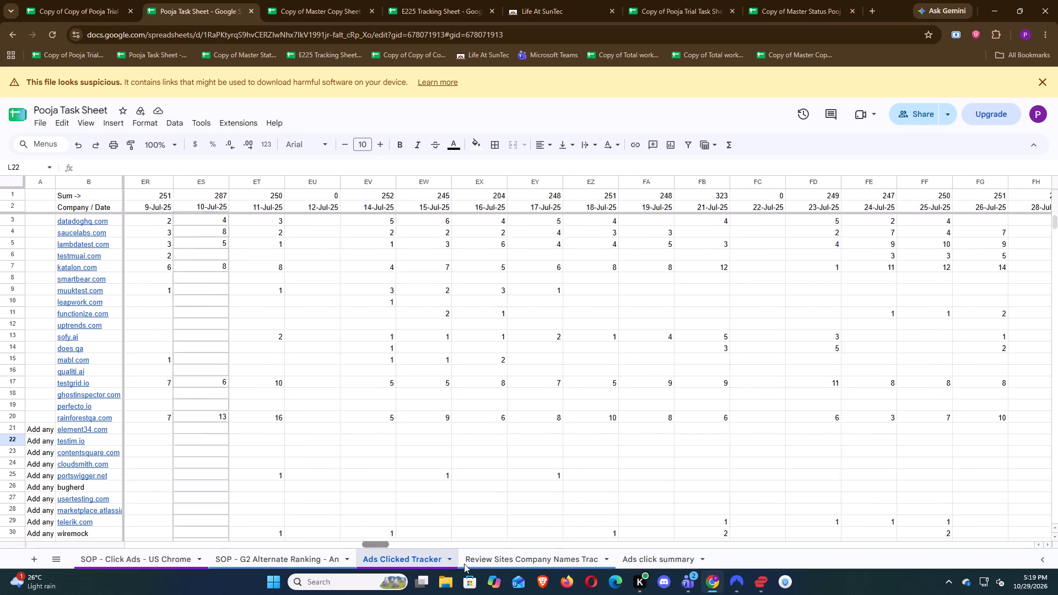
{"action": "left_click_drag", "start_coordinate": [464, 564], "coordinate": [1044, 523]}
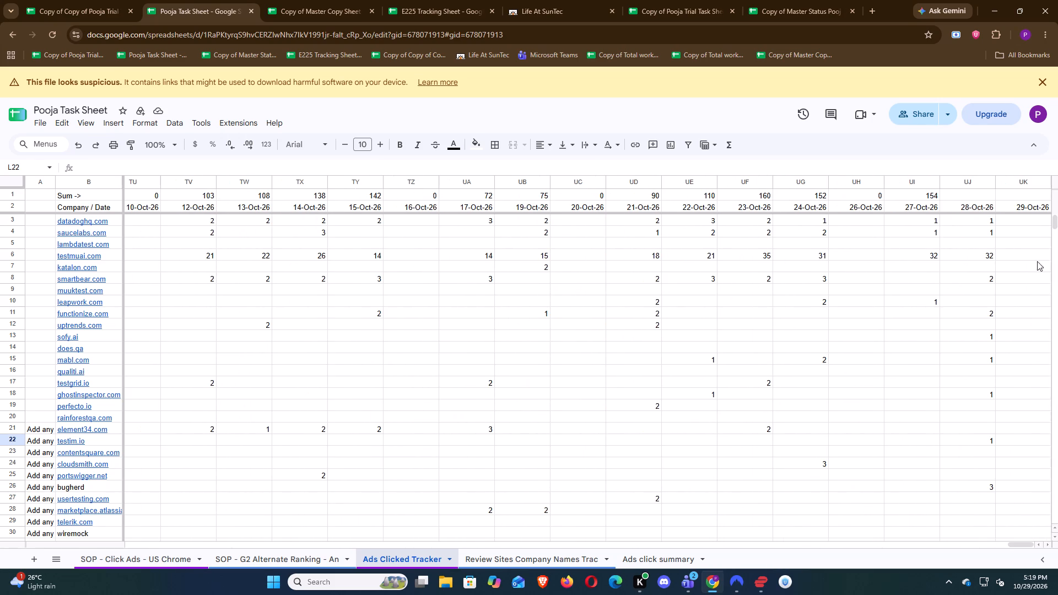
{"action": "right_click", "coordinate": [1016, 222]}
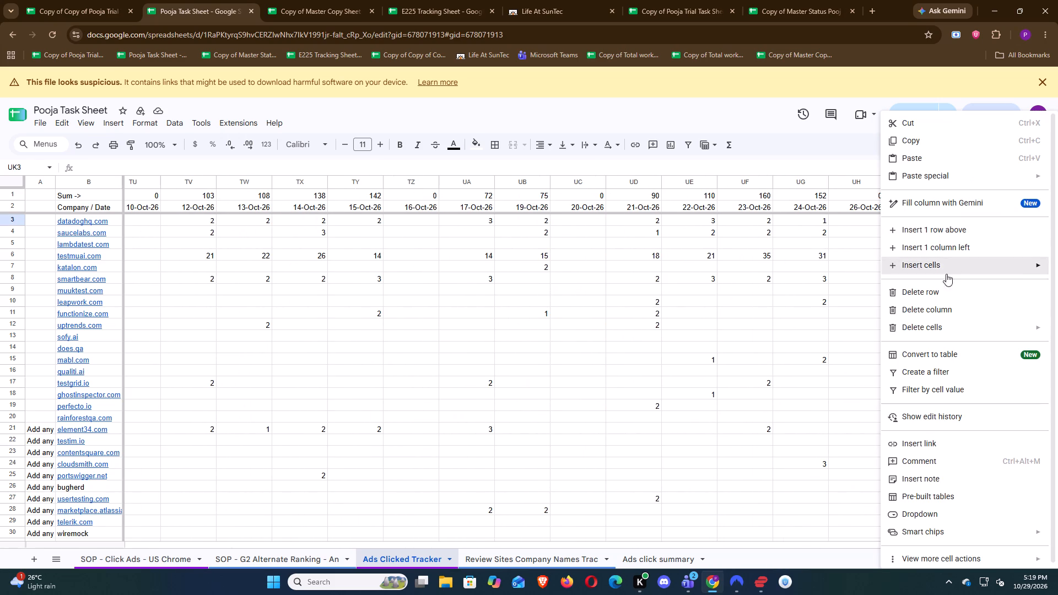
{"action": "left_click", "coordinate": [843, 272]}
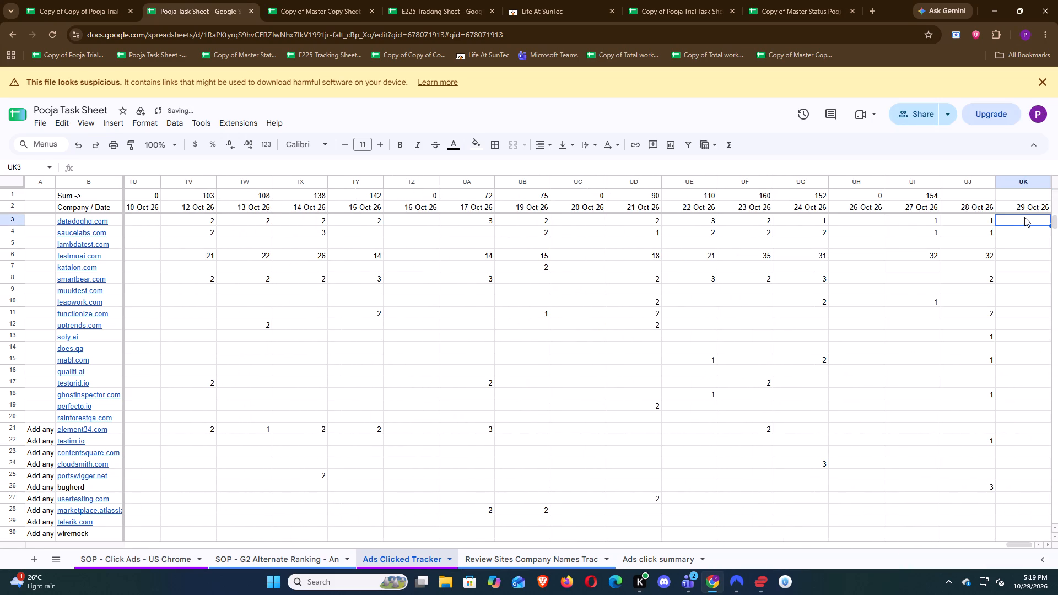
{"action": "right_click", "coordinate": [1024, 217]}
{"action": "left_click", "coordinate": [852, 270]}
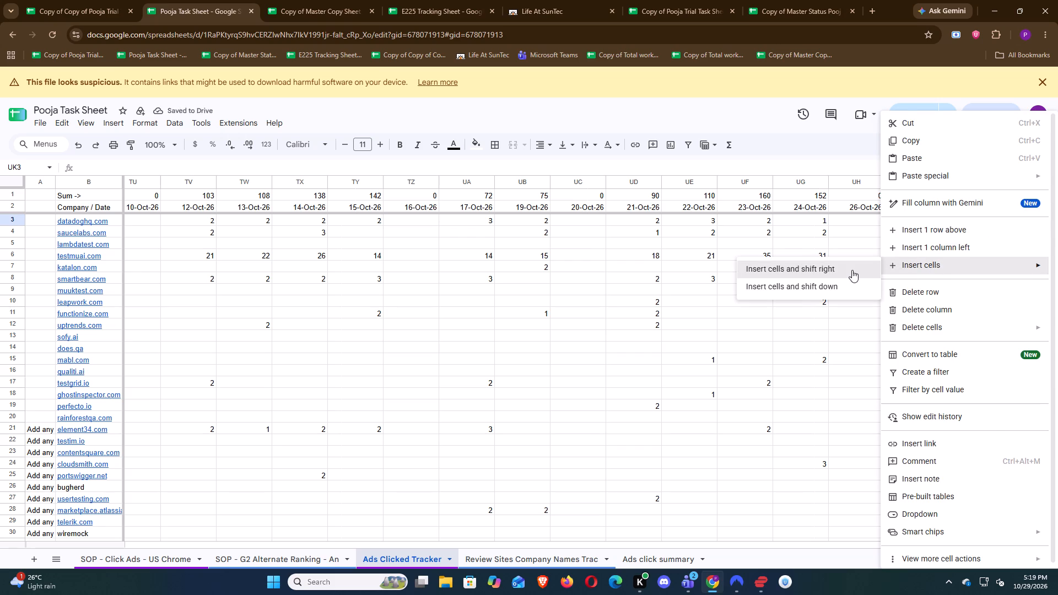
{"action": "left_click_drag", "start_coordinate": [1014, 544], "coordinate": [1054, 543]}
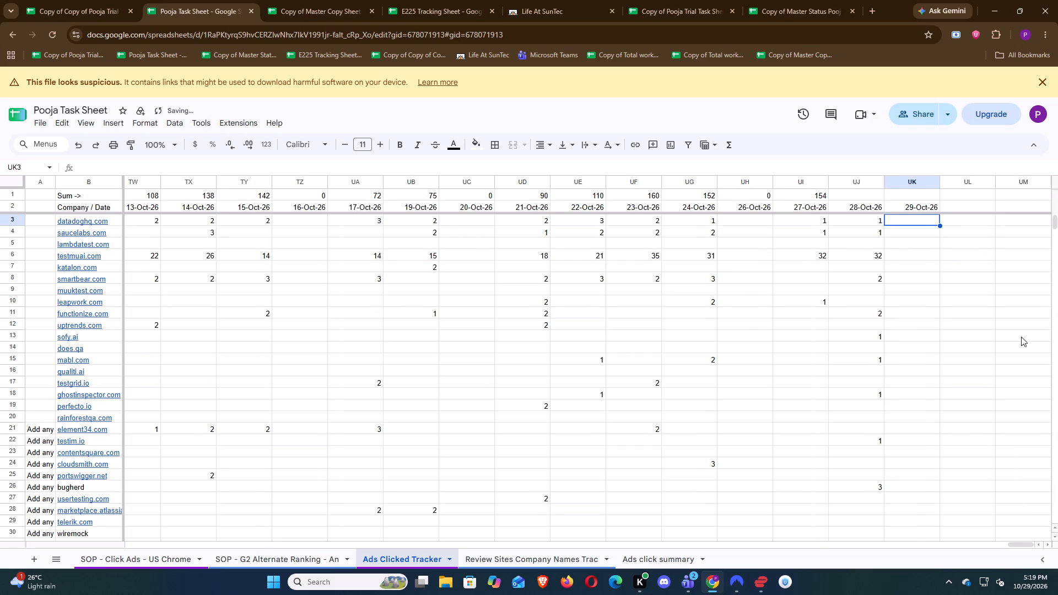
{"action": "right_click", "coordinate": [1012, 219]}
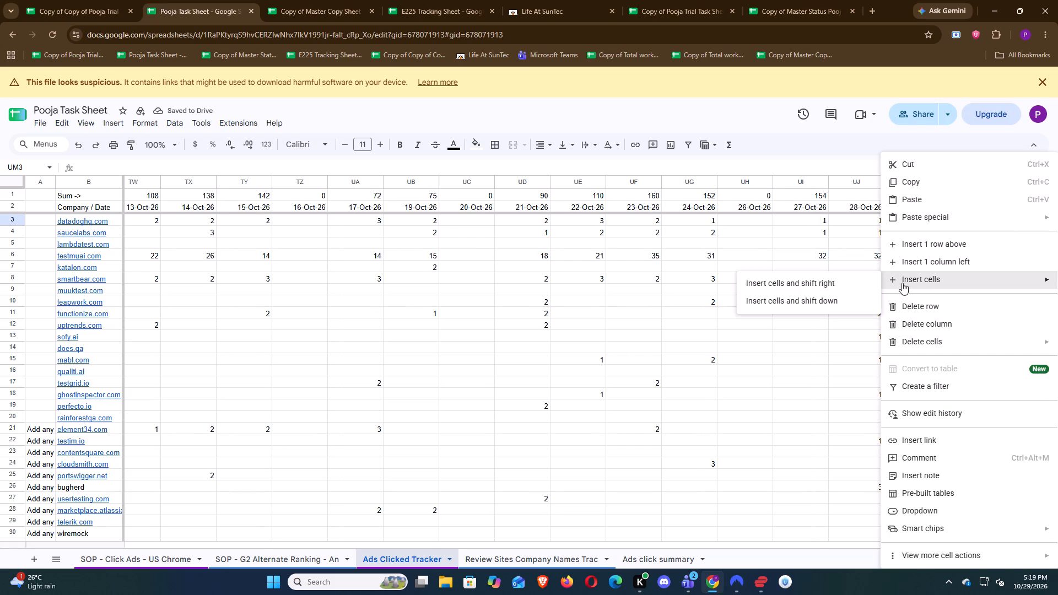
{"action": "left_click", "coordinate": [847, 278]}
{"action": "left_click_drag", "start_coordinate": [1022, 542], "coordinate": [1040, 537]}
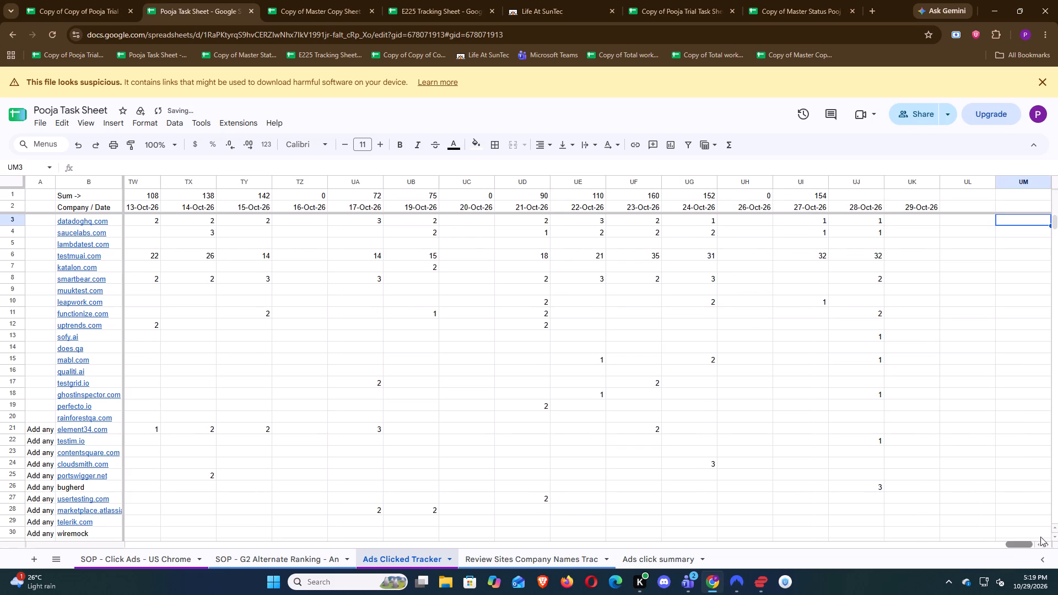
{"action": "left_click_drag", "start_coordinate": [1040, 537], "coordinate": [1057, 531]}
Extend the date row from the 29-Oct-26 cell across to 2-Nov-26 in column UN.
{"action": "left_click", "coordinate": [876, 207]}
{"action": "left_click_drag", "start_coordinate": [886, 213], "coordinate": [898, 209]}
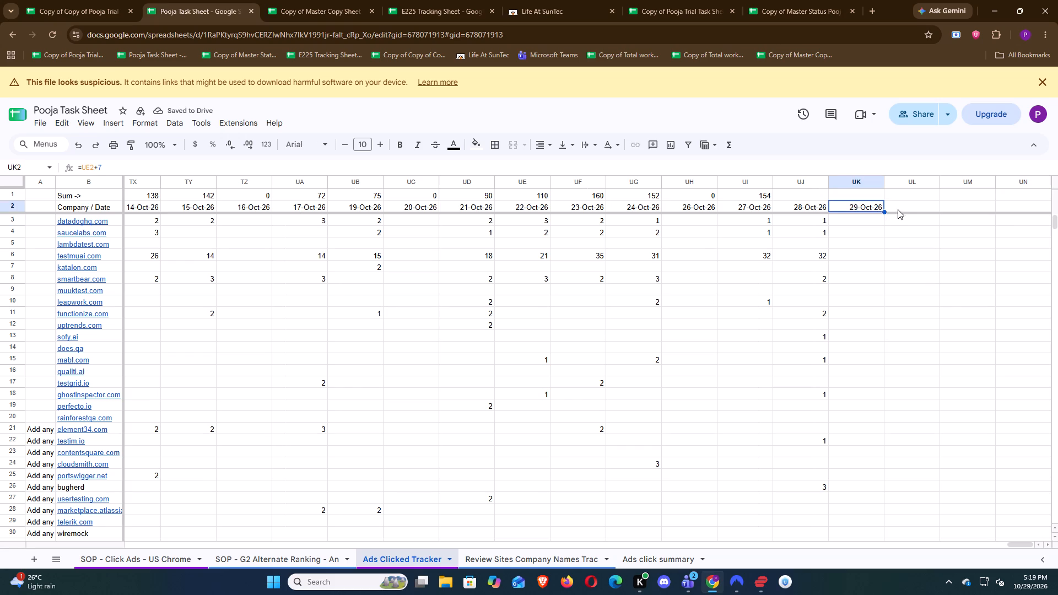
{"action": "left_click_drag", "start_coordinate": [898, 209], "coordinate": [901, 208]}
{"action": "left_click_drag", "start_coordinate": [886, 212], "coordinate": [1025, 204]}
Fill the row 1 sum formula from the 27-Oct-26 column across to the 2-Nov-26 column.
{"action": "left_click", "coordinate": [769, 196]}
{"action": "left_click_drag", "start_coordinate": [774, 199], "coordinate": [927, 206]}
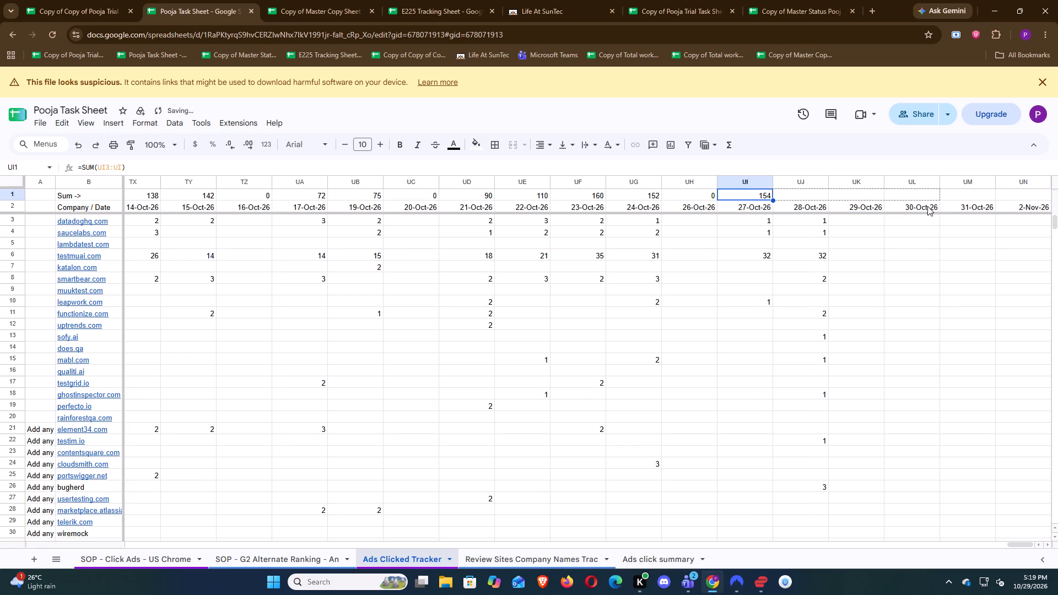
{"action": "left_click_drag", "start_coordinate": [927, 206], "coordinate": [1026, 198]}
{"action": "left_click", "coordinate": [928, 340]}
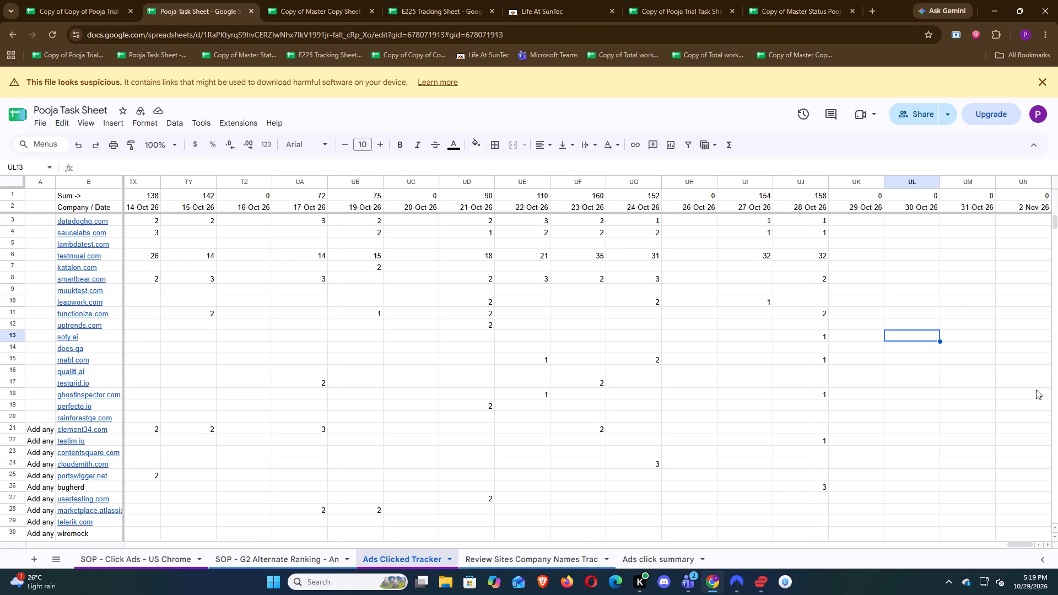
Insert a cell shifted right at UN3 to add another column after 2-Nov-26.
{"action": "right_click", "coordinate": [1025, 218]}
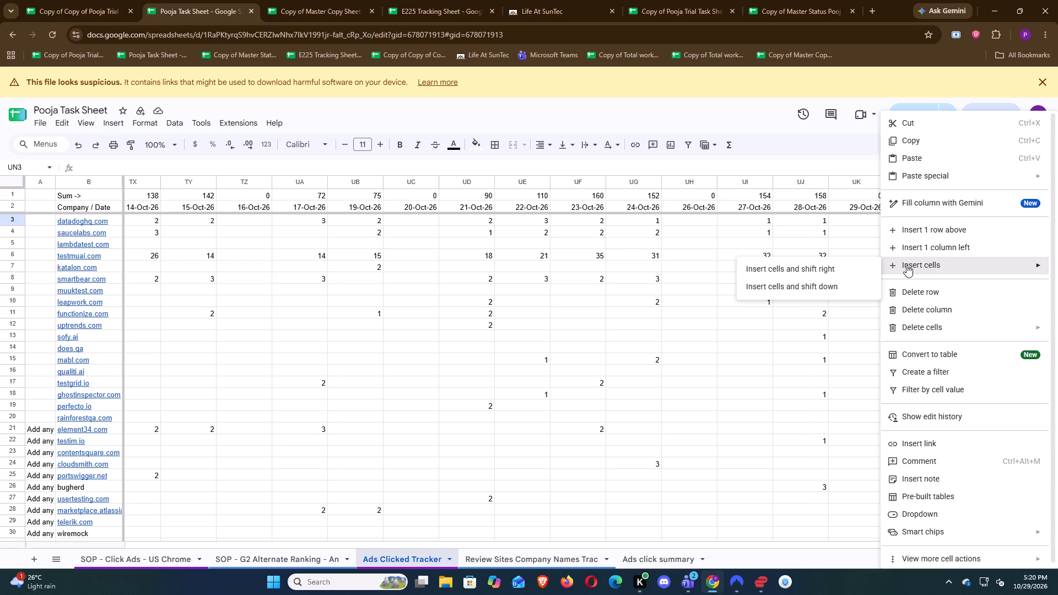
{"action": "left_click", "coordinate": [846, 267]}
{"action": "left_click_drag", "start_coordinate": [1024, 544], "coordinate": [1045, 541]}
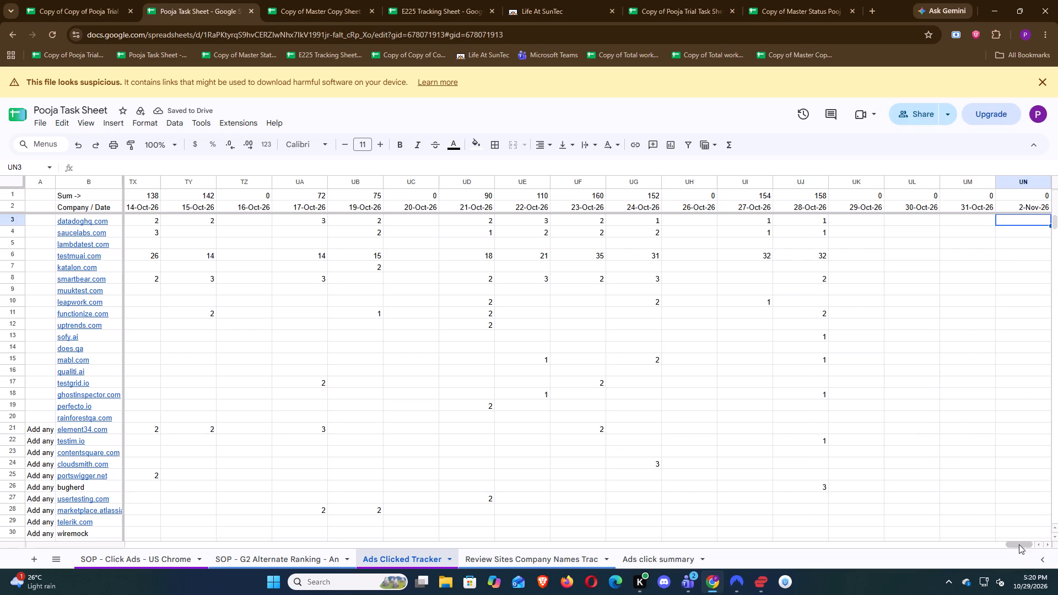
{"action": "left_click_drag", "start_coordinate": [1019, 542], "coordinate": [1056, 539]}
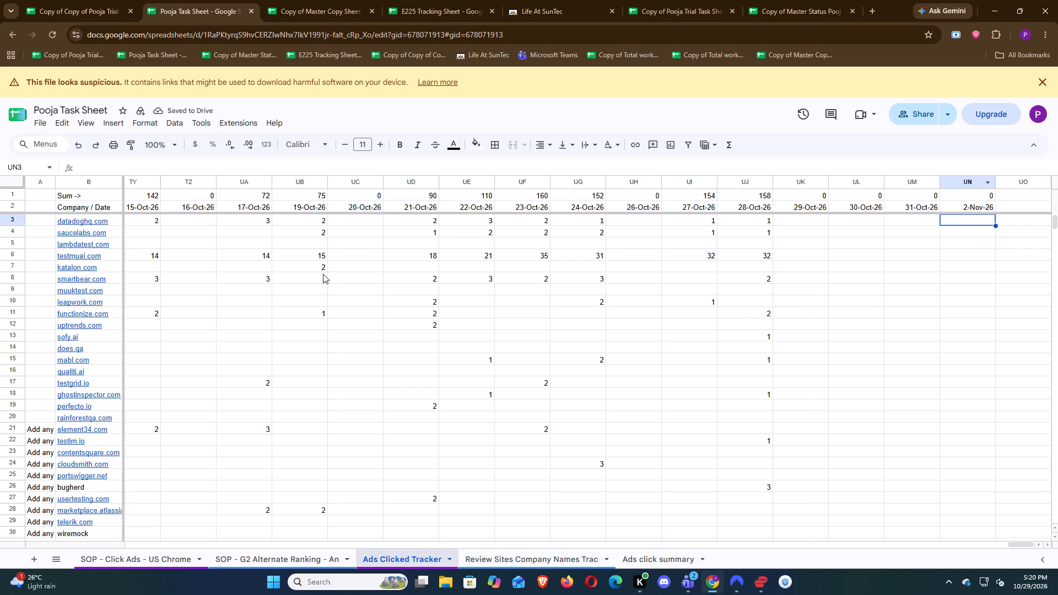
Copy all 29-Oct-26 counts from row 3 down in Copy of Copy of Pooja Trial Task Sheet 1 into the Pooja Task Sheet's 29-Oct-26 column at UK3.
{"action": "left_click", "coordinate": [107, 0]}
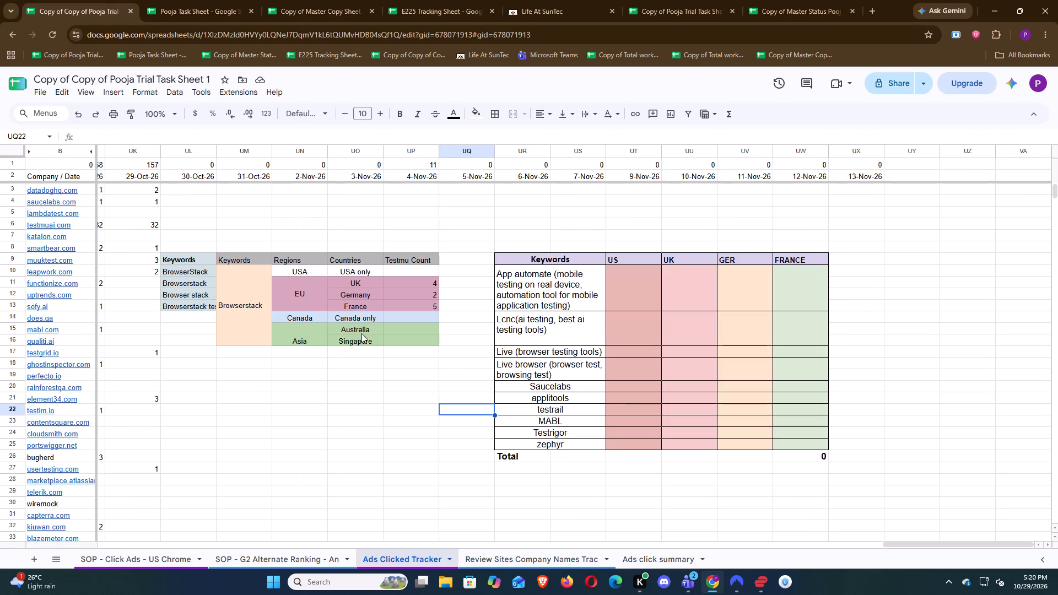
{"action": "left_click", "coordinate": [139, 188]}
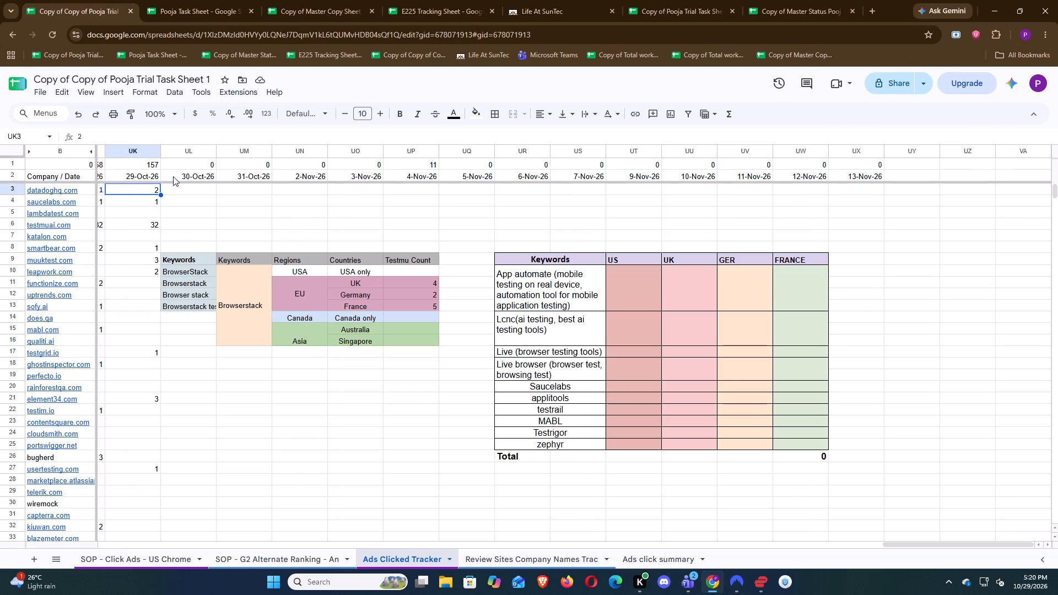
{"action": "key", "text": "ctrl+shift+Down"}
{"action": "key", "text": "ctrl+shift+Down"}
{"action": "key", "text": "ctrl+shift+Down"}
{"action": "key", "text": "ctrl+shift+Down"}
{"action": "key", "text": "ctrl+shift+Down"}
{"action": "key", "text": "ctrl+shift+Down"}
{"action": "key", "text": "ctrl+shift+Down"}
{"action": "key", "text": "ctrl+shift+Down"}
{"action": "key", "text": "ctrl+shift+Down"}
{"action": "key", "text": "ctrl+shift+Down"}
{"action": "key", "text": "ctrl+shift+Down"}
{"action": "key", "text": "ctrl+shift+Down"}
{"action": "key", "text": "ctrl+shift+Down"}
{"action": "key", "text": "ctrl+shift+Down"}
{"action": "key", "text": "ctrl+shift+Down"}
{"action": "key", "text": "ctrl+shift+Down"}
{"action": "key", "text": "ctrl+shift+Down"}
{"action": "key", "text": "ctrl+shift+Down"}
{"action": "key", "text": "ctrl+shift+Down"}
{"action": "key", "text": "ctrl+shift+Down"}
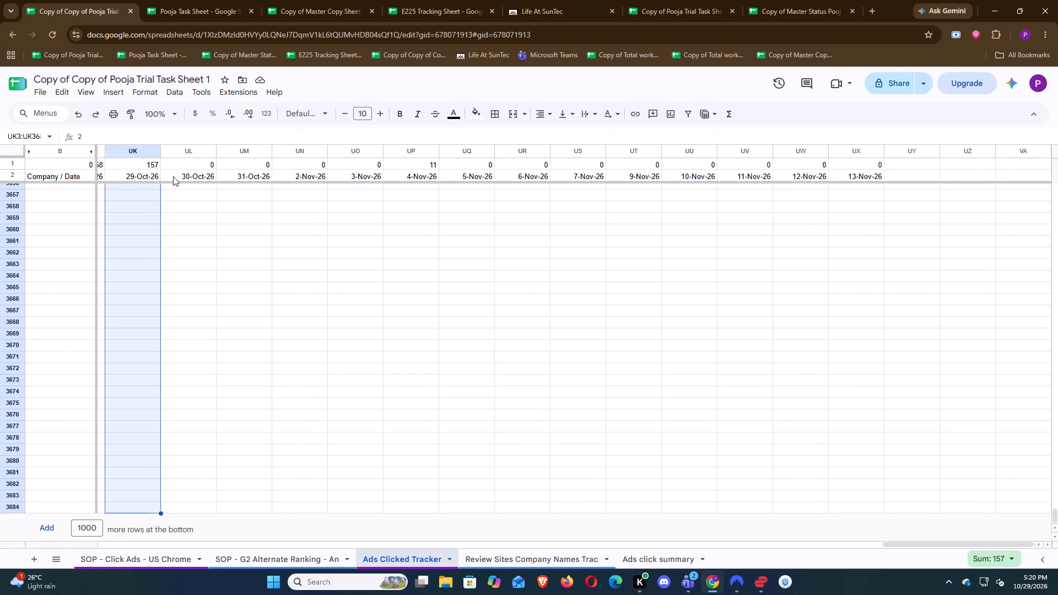
{"action": "key", "text": "ctrl+c"}
{"action": "key", "text": "Down"}
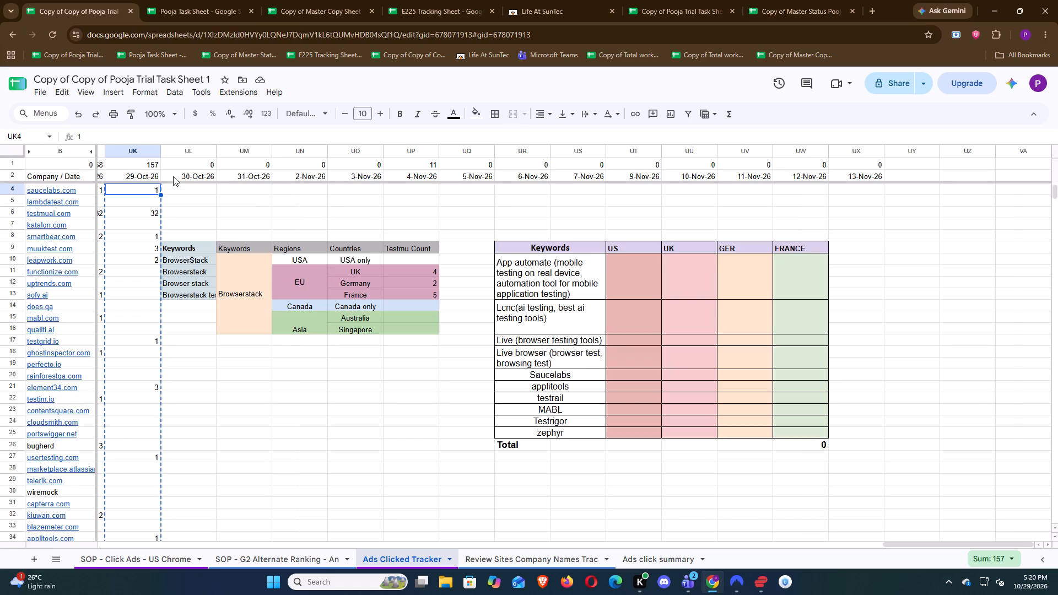
{"action": "key", "text": "Up"}
{"action": "left_click", "coordinate": [229, 0]}
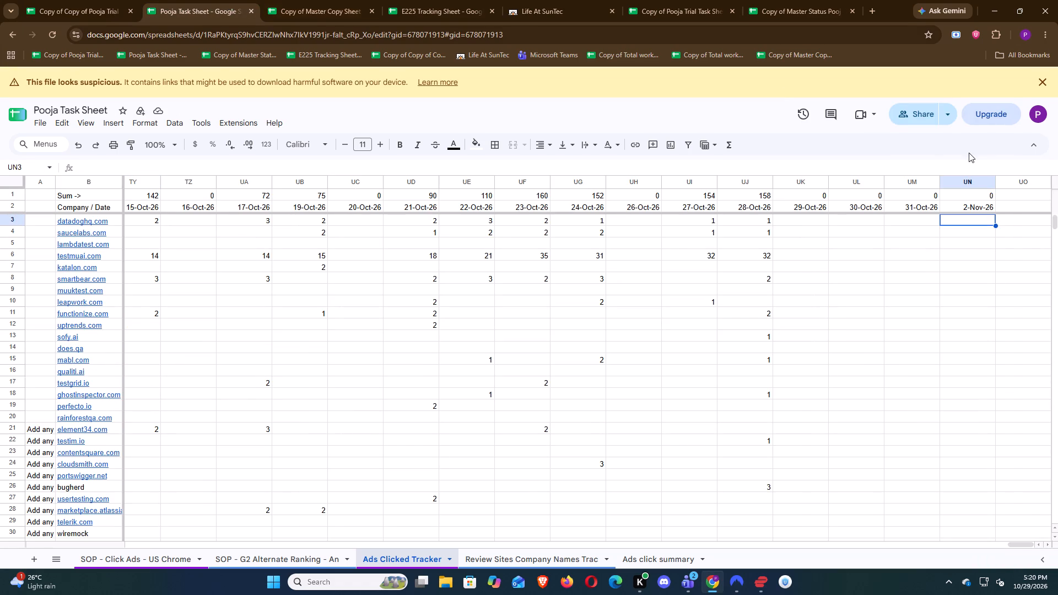
{"action": "left_click", "coordinate": [819, 220]}
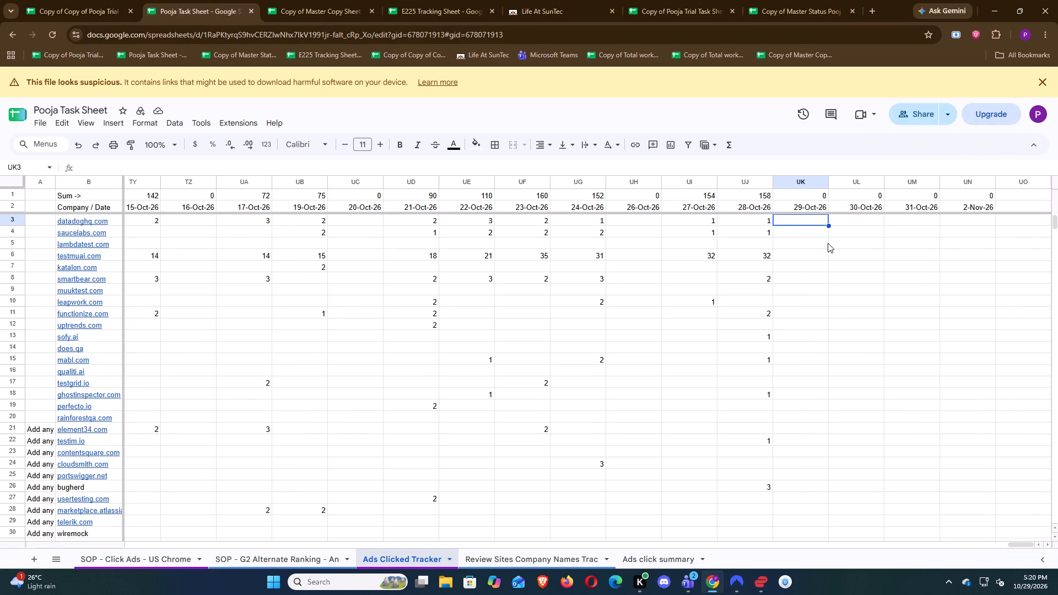
{"action": "key", "text": "ctrl+v"}
{"action": "left_click", "coordinate": [910, 276]}
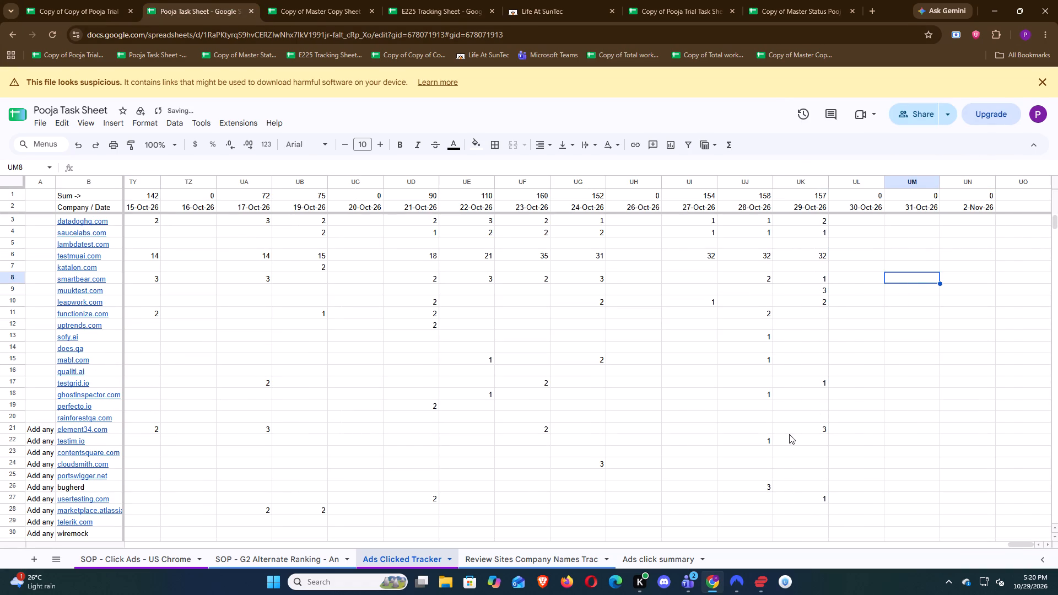
Examine the Review Sites Company Names Trac sheet in the Pooja Task Sheet for its latest filled date rows.
{"action": "left_click", "coordinate": [490, 564]}
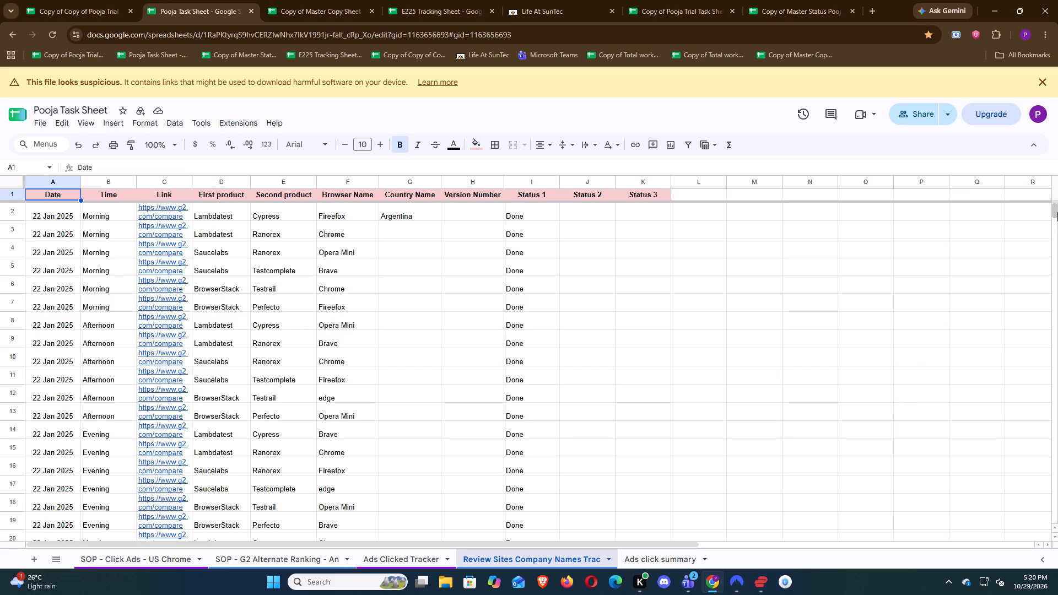
{"action": "left_click_drag", "start_coordinate": [1057, 212], "coordinate": [1057, 509]}
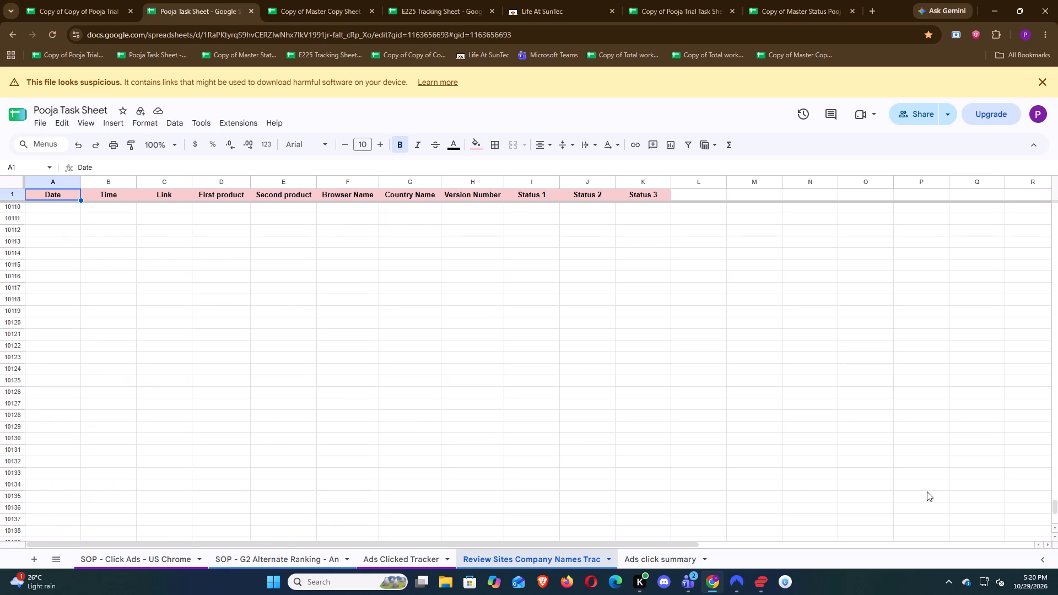
{"action": "left_click", "coordinate": [1057, 505]}
{"action": "left_click_drag", "start_coordinate": [1057, 505], "coordinate": [1057, 503]}
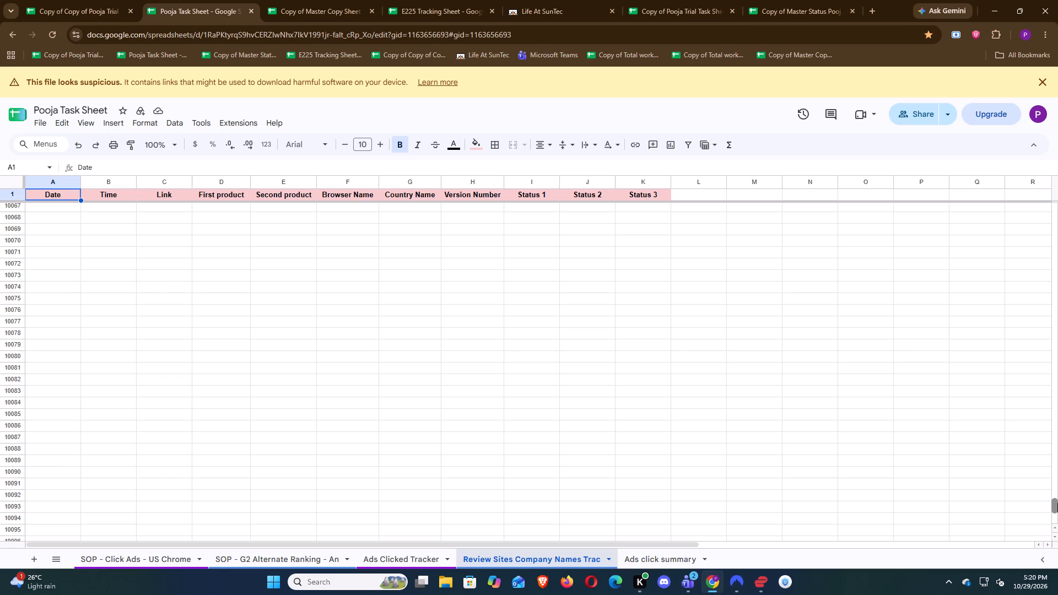
{"action": "left_click_drag", "start_coordinate": [1057, 503], "coordinate": [1057, 499]}
{"action": "scroll", "coordinate": [677, 392], "scroll_direction": "down", "scroll_amount": 20}
{"action": "scroll", "coordinate": [677, 392], "scroll_direction": "down", "scroll_amount": 7}
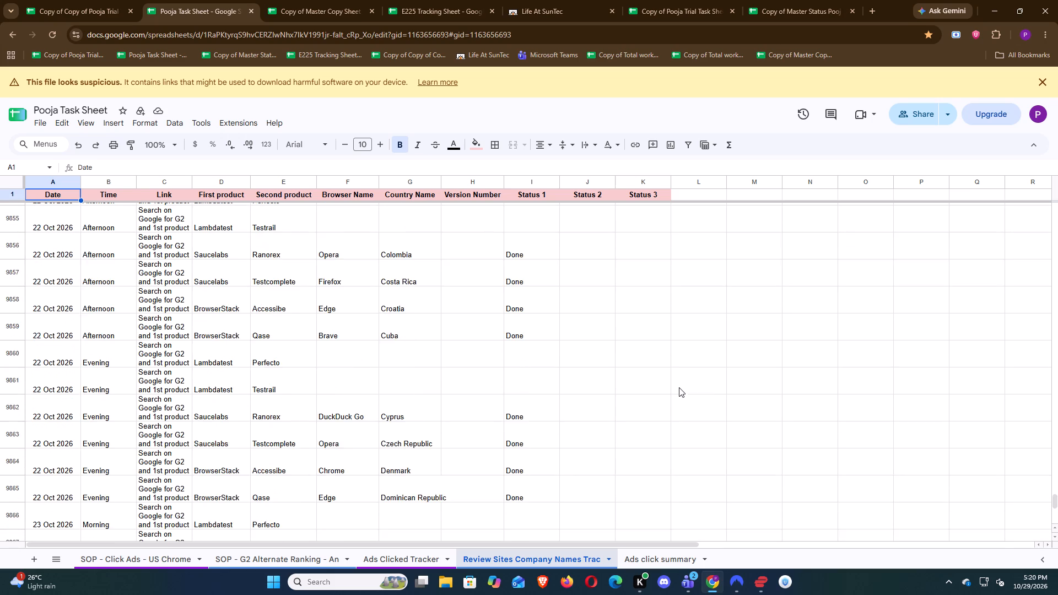
{"action": "scroll", "coordinate": [679, 387], "scroll_direction": "down", "scroll_amount": 7}
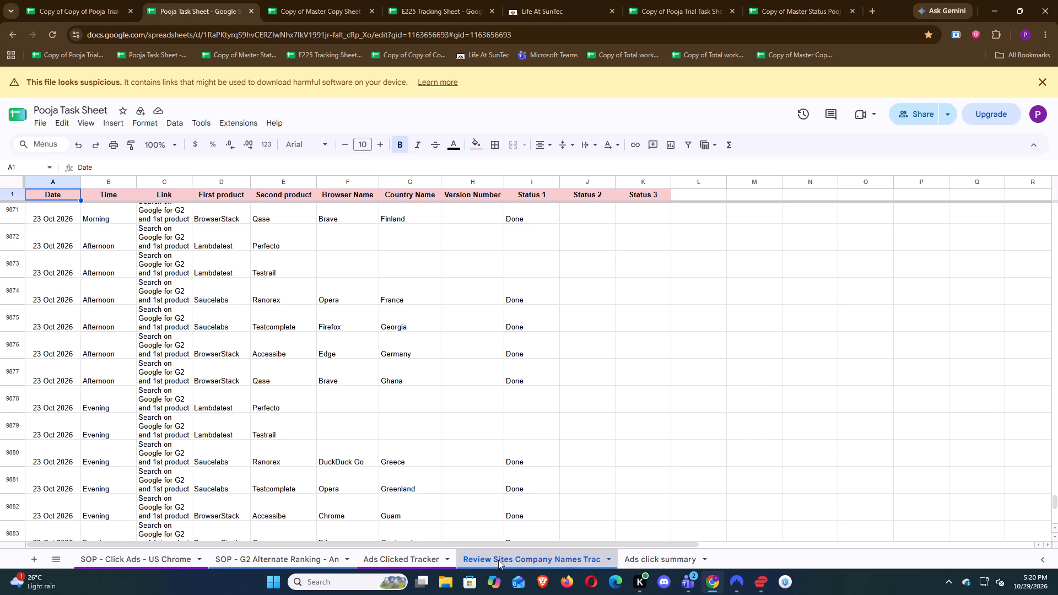
{"action": "scroll", "coordinate": [450, 549], "scroll_direction": "down", "scroll_amount": 20}
{"action": "scroll", "coordinate": [450, 549], "scroll_direction": "down", "scroll_amount": 18}
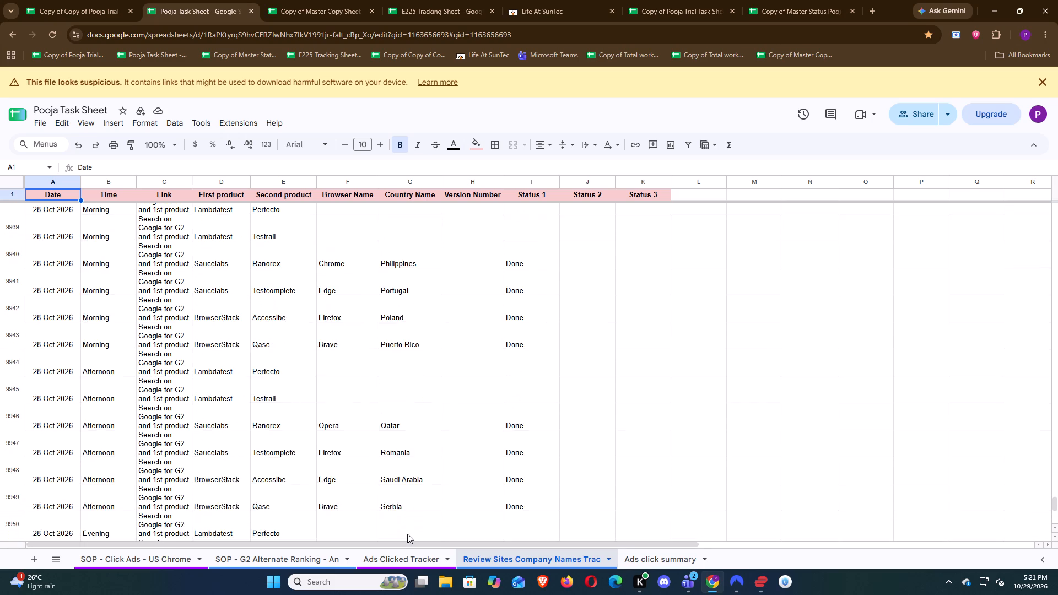
{"action": "scroll", "coordinate": [407, 534], "scroll_direction": "down", "scroll_amount": 3}
{"action": "scroll", "coordinate": [286, 461], "scroll_direction": "down", "scroll_amount": 1}
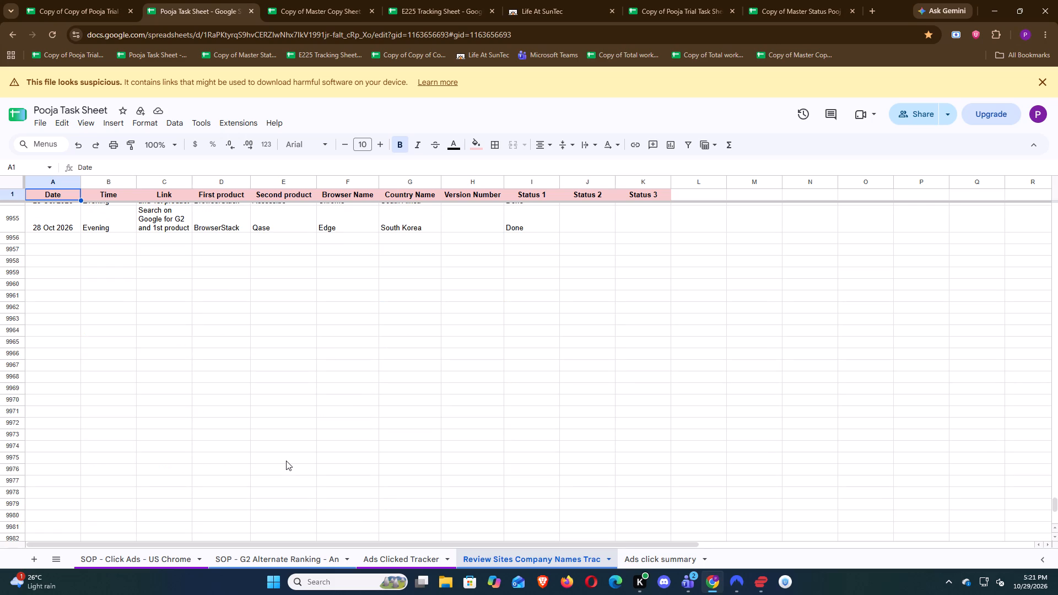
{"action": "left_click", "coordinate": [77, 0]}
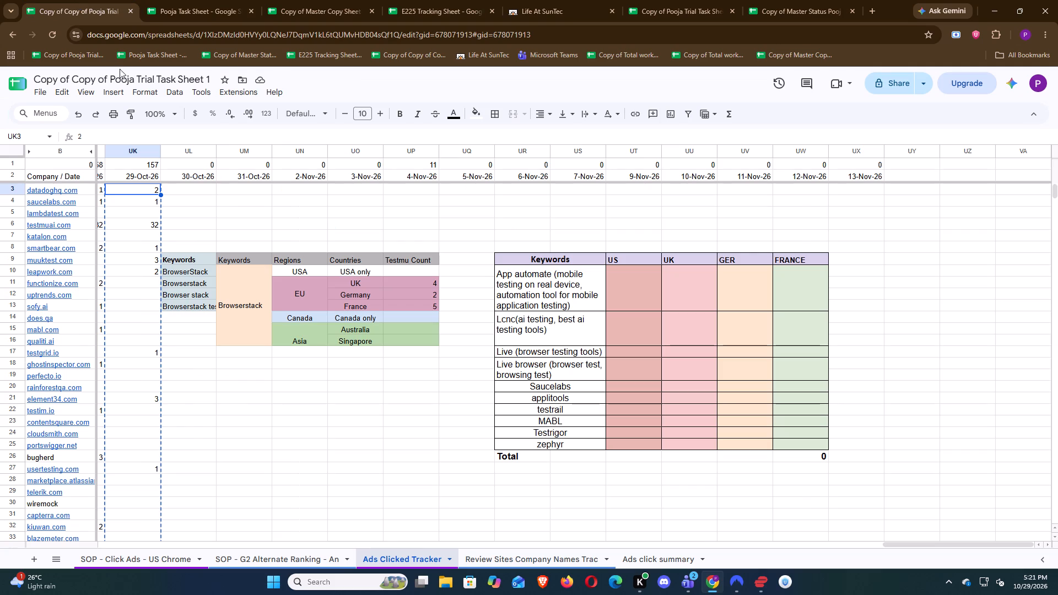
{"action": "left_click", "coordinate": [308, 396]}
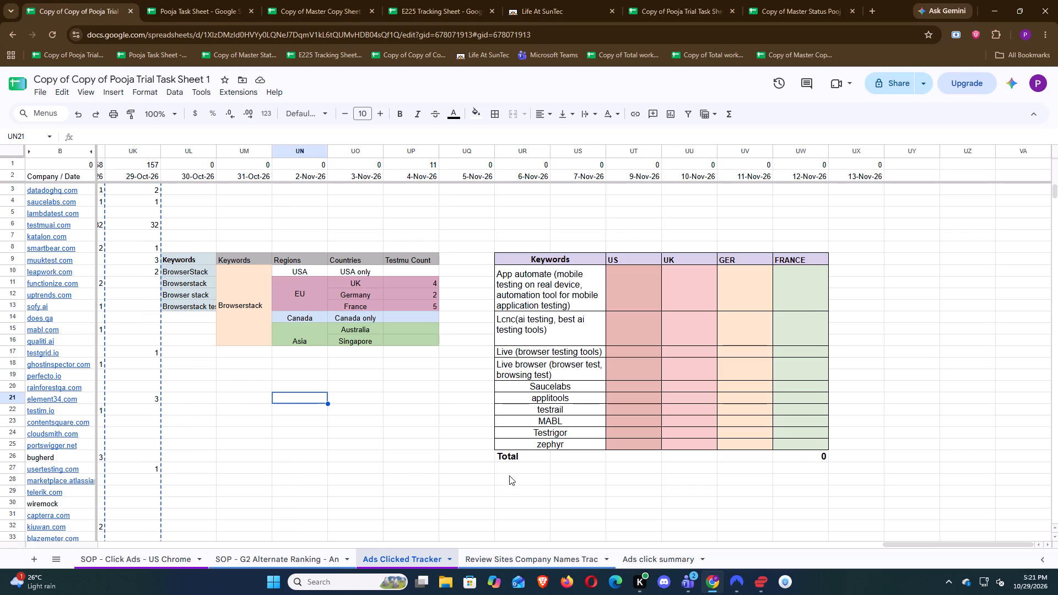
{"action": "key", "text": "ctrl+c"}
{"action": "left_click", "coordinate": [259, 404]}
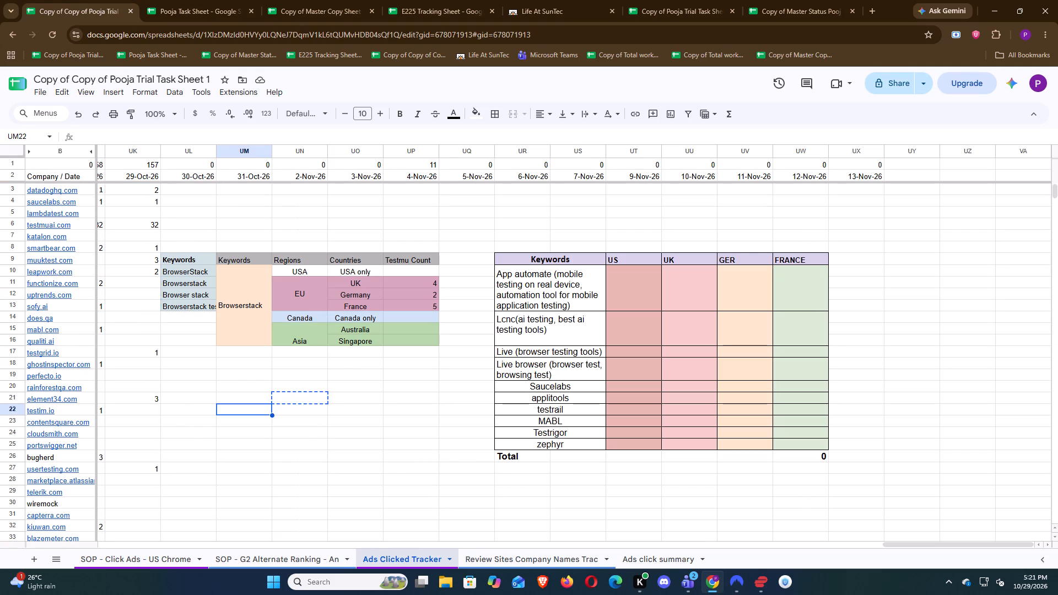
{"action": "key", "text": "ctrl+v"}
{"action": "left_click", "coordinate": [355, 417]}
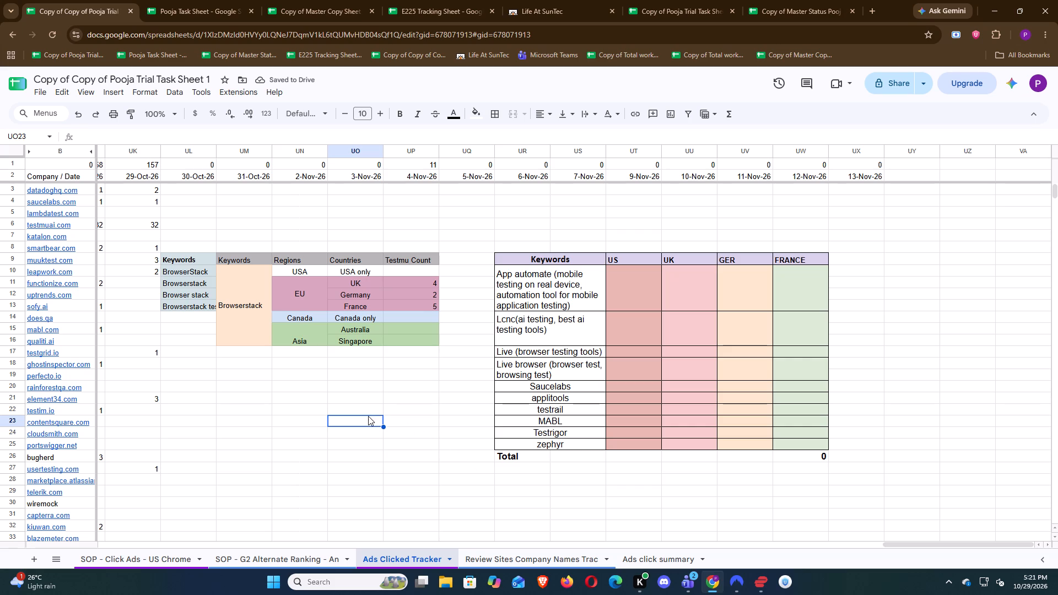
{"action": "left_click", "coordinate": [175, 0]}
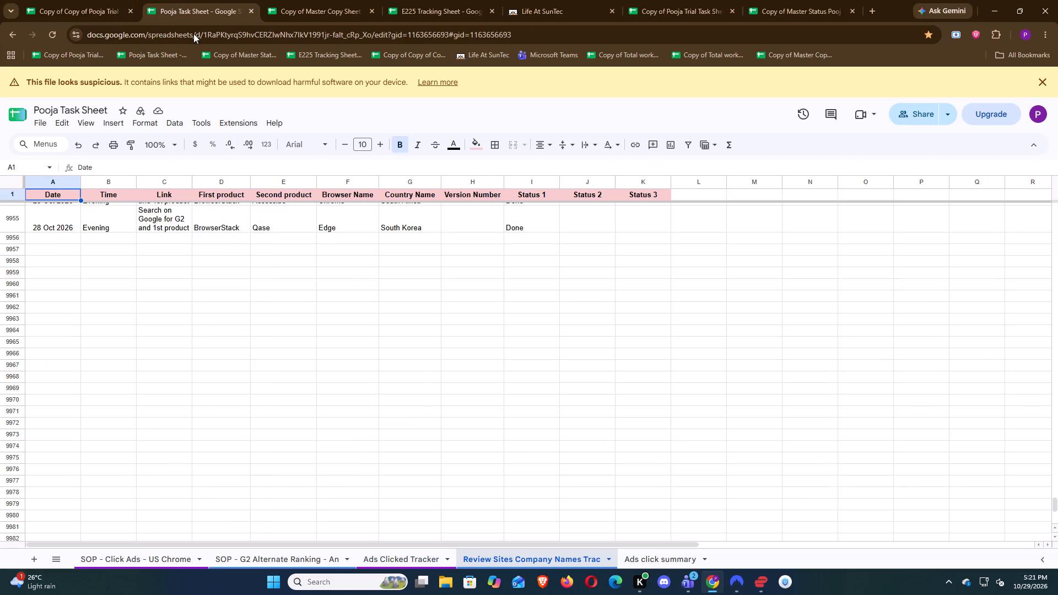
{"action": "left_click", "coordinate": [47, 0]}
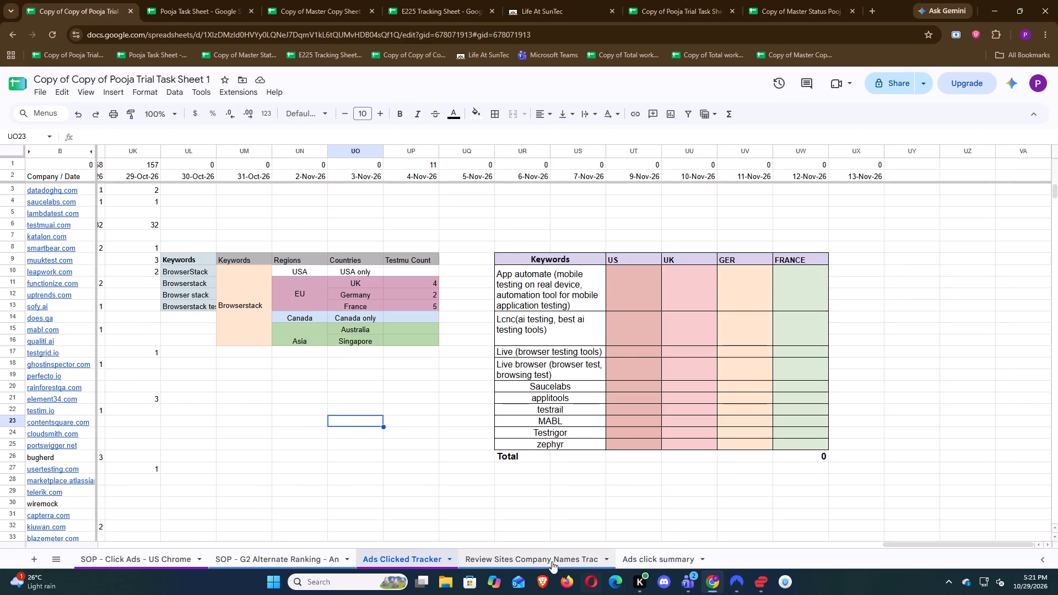
Fill the date formula from A9955 down to A9980 in Review Sites Company Names Trac of Copy of Copy of Pooja Trial Task Sheet 1.
{"action": "left_click", "coordinate": [547, 560]}
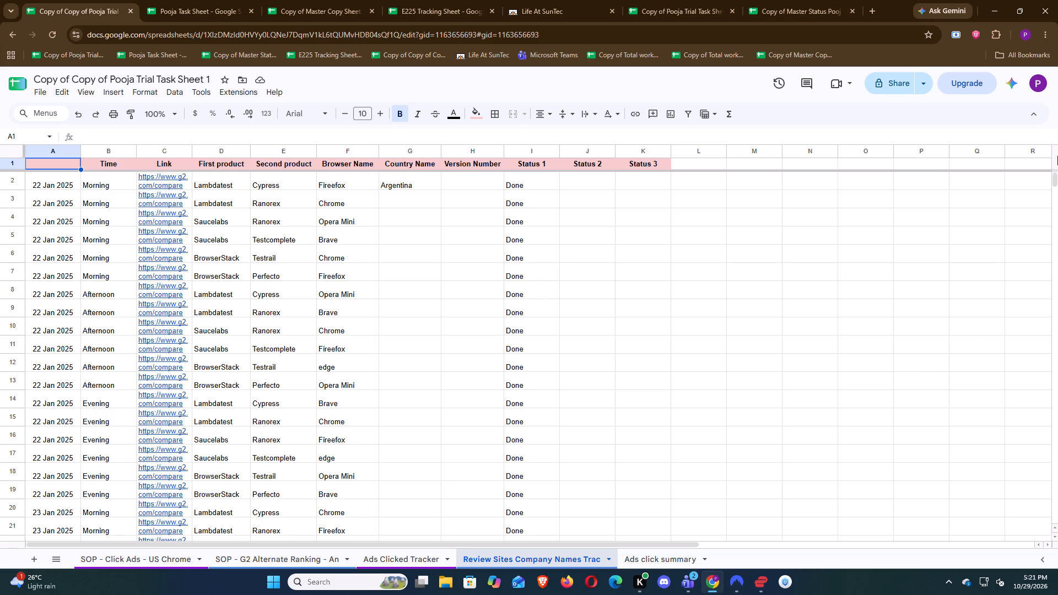
{"action": "left_click_drag", "start_coordinate": [1057, 180], "coordinate": [1057, 501]}
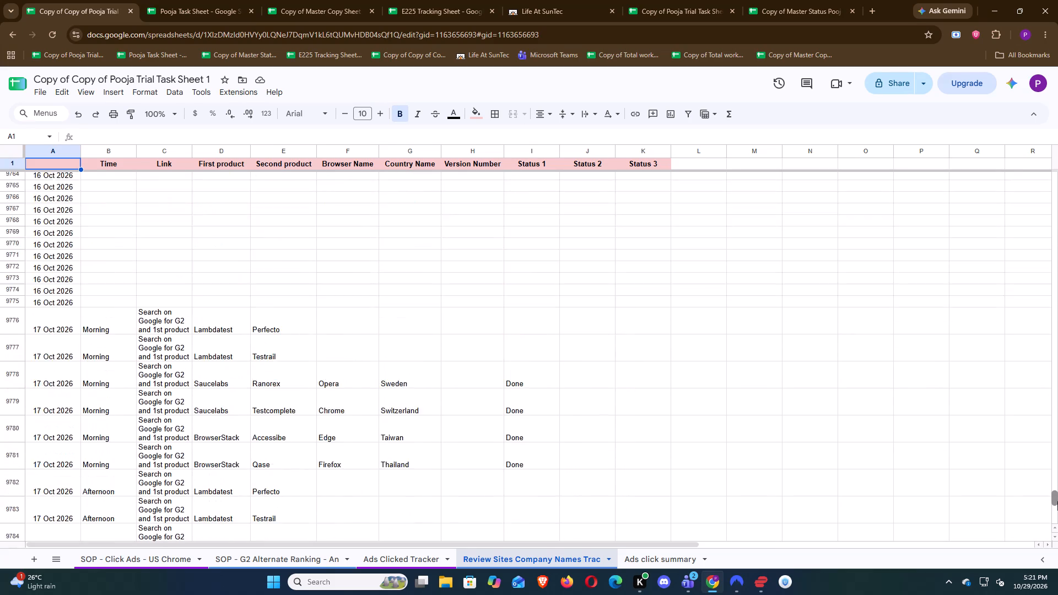
{"action": "left_click_drag", "start_coordinate": [1057, 501], "coordinate": [1057, 503]}
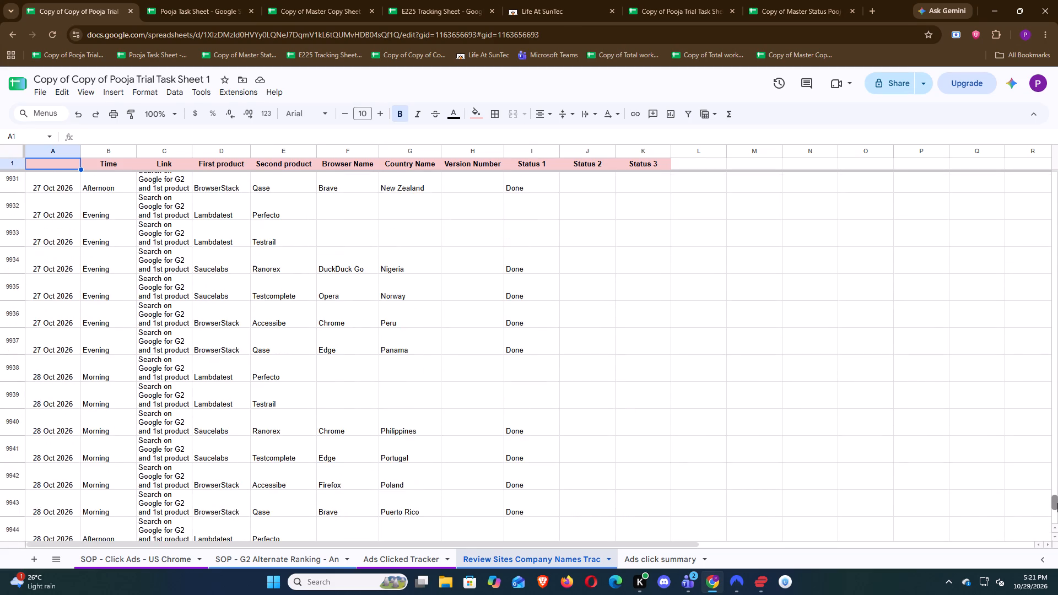
{"action": "left_click_drag", "start_coordinate": [1057, 503], "coordinate": [1057, 507]}
{"action": "scroll", "coordinate": [535, 453], "scroll_direction": "up", "scroll_amount": 20}
{"action": "scroll", "coordinate": [535, 453], "scroll_direction": "up", "scroll_amount": 12}
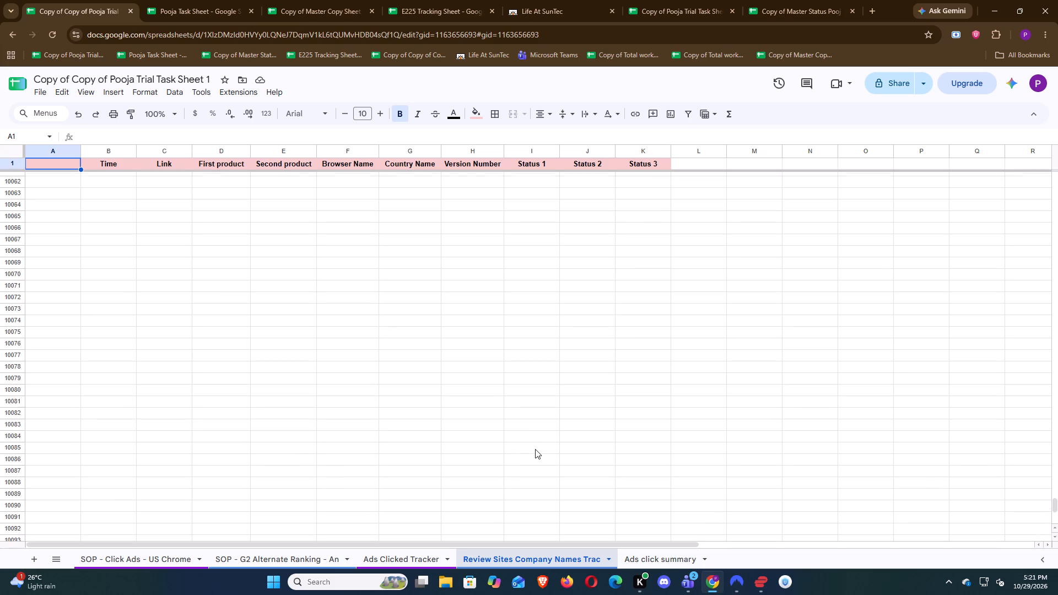
{"action": "scroll", "coordinate": [535, 449], "scroll_direction": "up", "scroll_amount": 20}
{"action": "scroll", "coordinate": [535, 449], "scroll_direction": "up", "scroll_amount": 9}
{"action": "scroll", "coordinate": [535, 449], "scroll_direction": "down", "scroll_amount": 7}
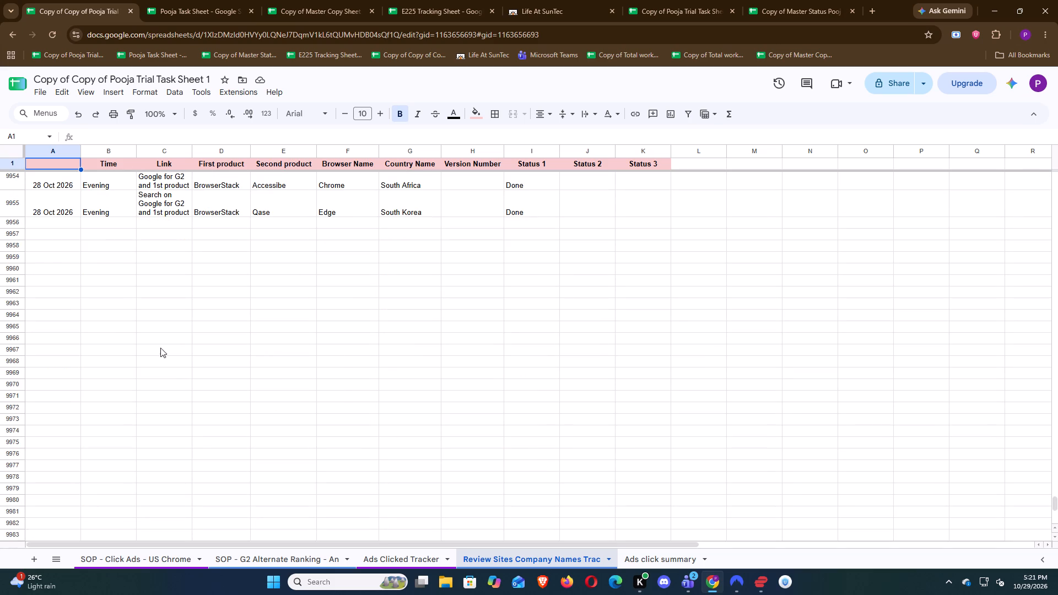
{"action": "left_click", "coordinate": [42, 210]}
{"action": "left_click_drag", "start_coordinate": [82, 217], "coordinate": [57, 523]}
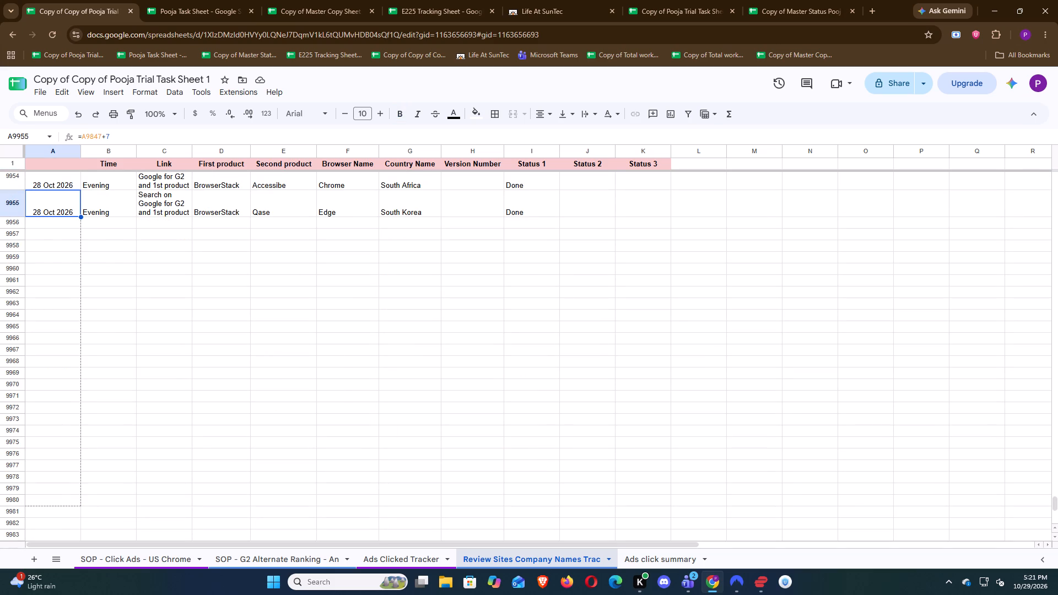
{"action": "left_click_drag", "start_coordinate": [57, 523], "coordinate": [69, 495]}
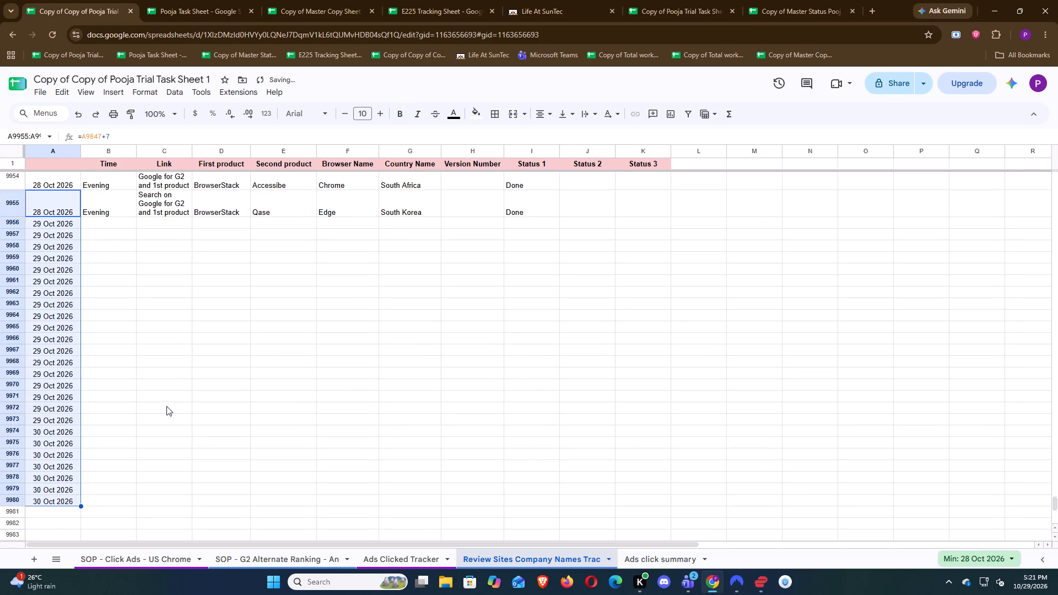
{"action": "left_click", "coordinate": [166, 406]}
Clear the surplus 30 Oct 2026 dates from A9974 to A9980.
{"action": "left_click_drag", "start_coordinate": [41, 431], "coordinate": [51, 485]}
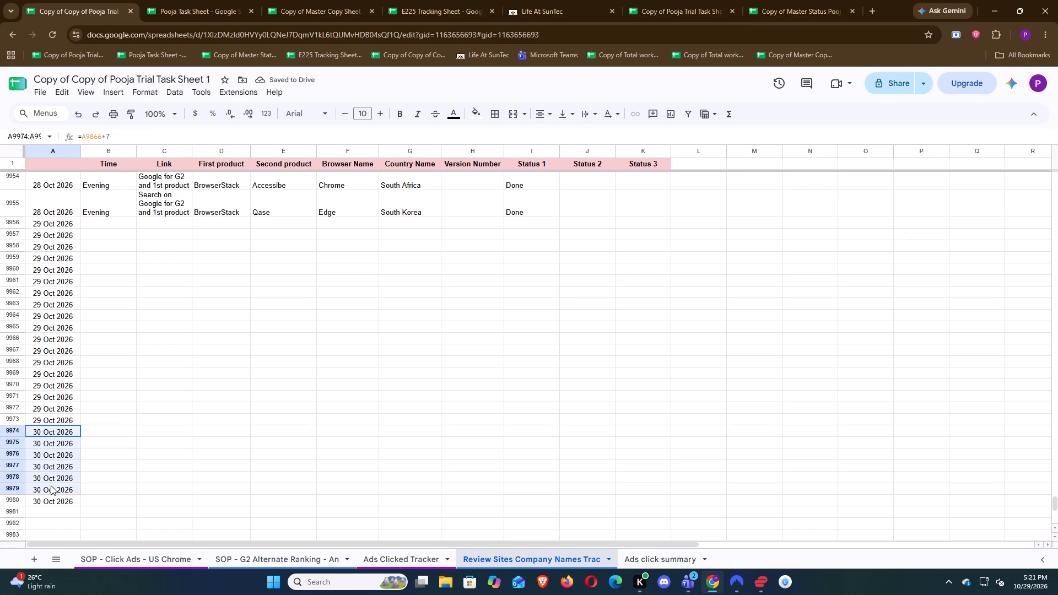
{"action": "left_click_drag", "start_coordinate": [51, 485], "coordinate": [51, 499]}
{"action": "key", "text": "BackSpace"}
{"action": "left_click", "coordinate": [179, 396]}
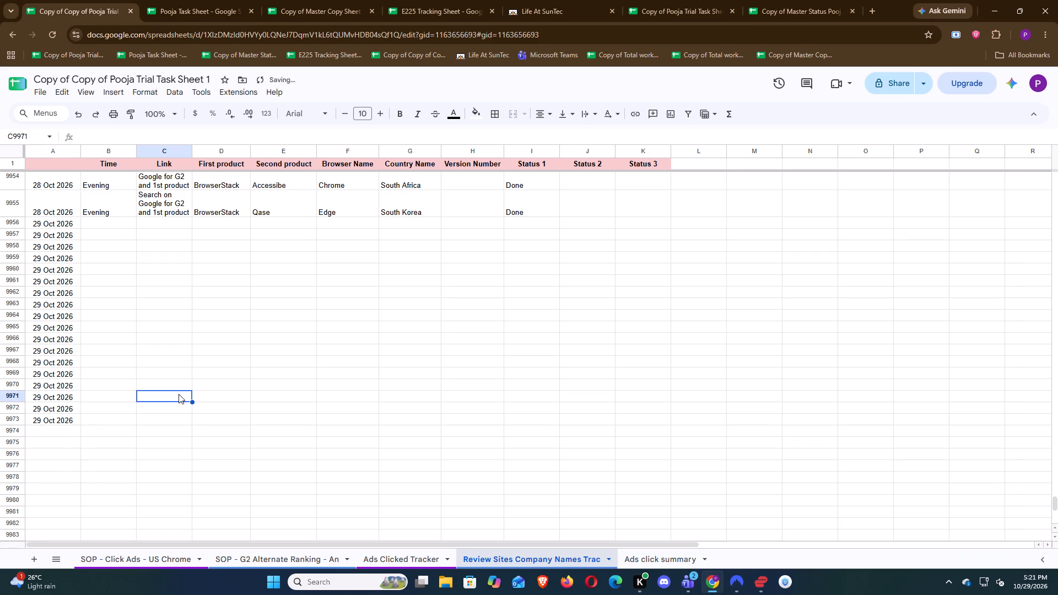
Copy the 28 Oct 2026 rows' Time through Browser Name entries (B9938:F9955) into the 29 Oct 2026 rows starting at B9956.
{"action": "scroll", "coordinate": [340, 334], "scroll_direction": "up", "scroll_amount": 2}
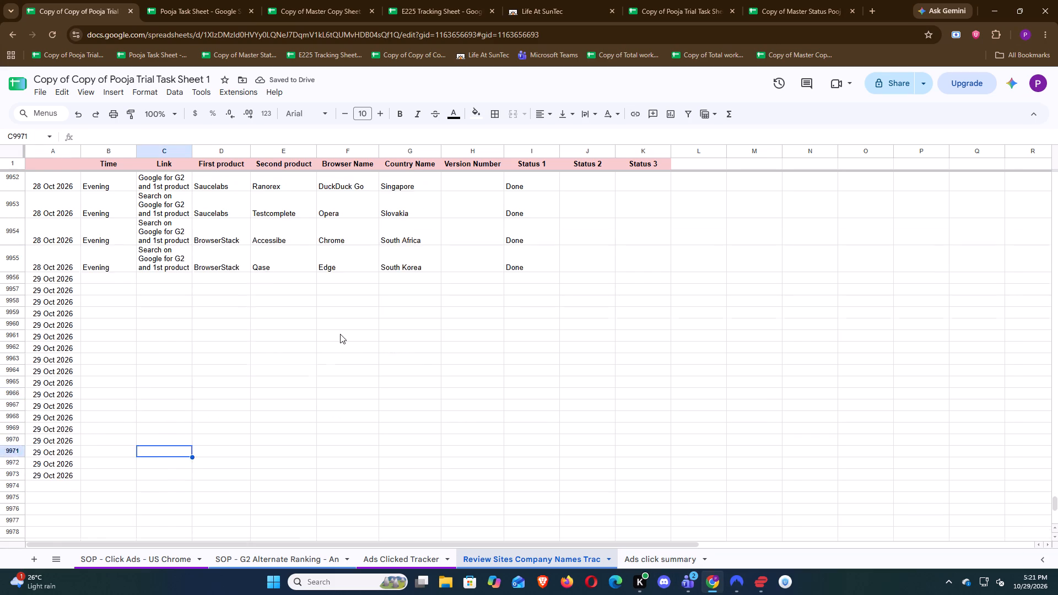
{"action": "scroll", "coordinate": [340, 334], "scroll_direction": "up", "scroll_amount": 6}
{"action": "scroll", "coordinate": [93, 196], "scroll_direction": "up", "scroll_amount": 1}
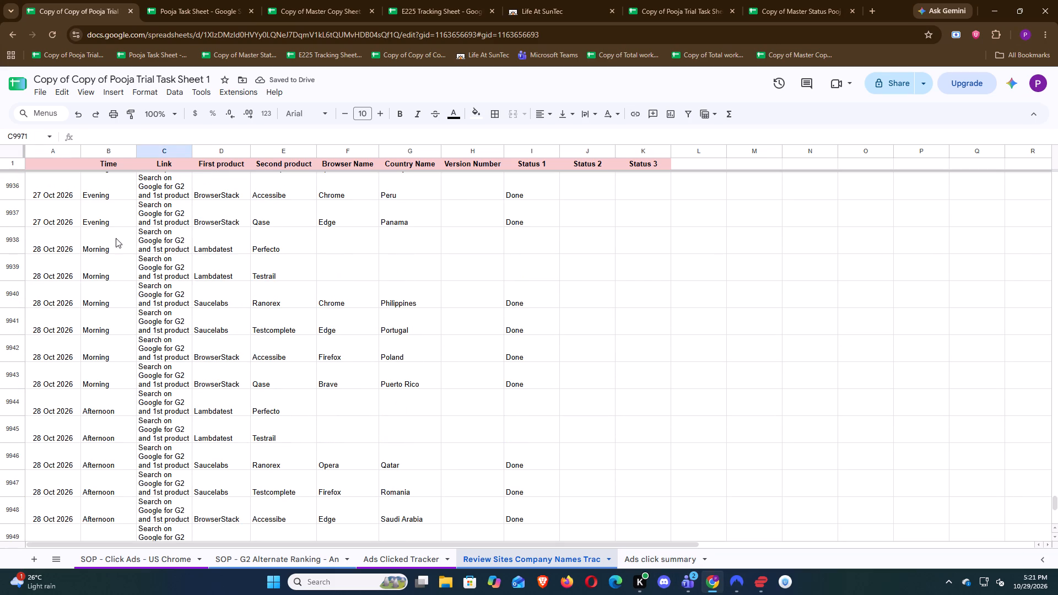
{"action": "left_click_drag", "start_coordinate": [95, 242], "coordinate": [308, 547]}
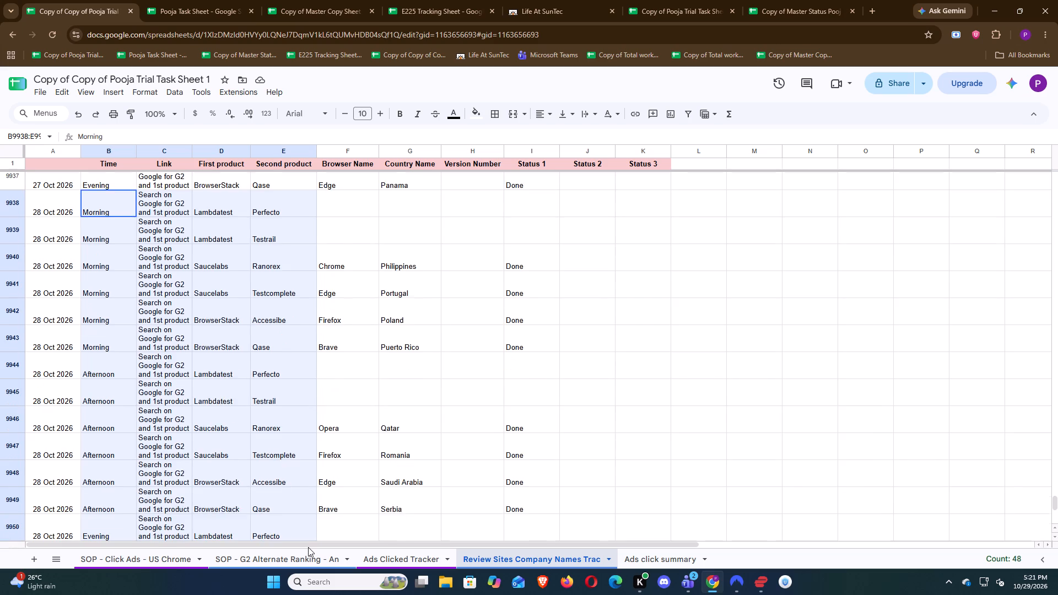
{"action": "left_click_drag", "start_coordinate": [308, 547], "coordinate": [344, 492]}
{"action": "key", "text": "ctrl+c"}
{"action": "scroll", "coordinate": [317, 493], "scroll_direction": "down", "scroll_amount": 5}
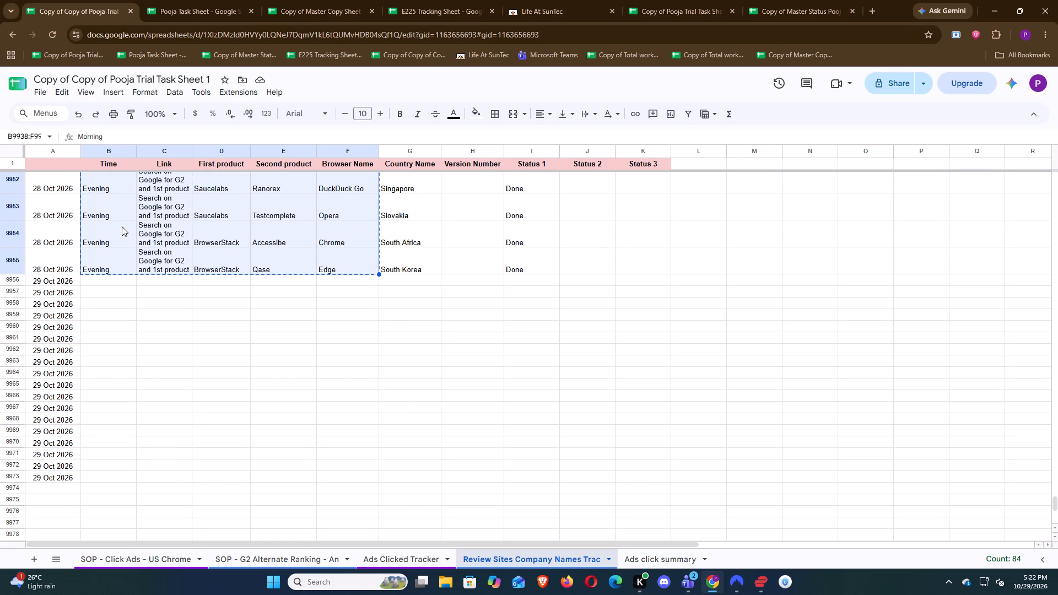
{"action": "left_click", "coordinate": [122, 226]}
{"action": "key", "text": "ctrl+v"}
{"action": "left_click", "coordinate": [542, 318]}
Copy Done from I9955 into Status 1 of the three 29 Oct 2026 Saucelabs–Ranorex rows: 9958, 9964 and 9970.
{"action": "left_click", "coordinate": [541, 212]}
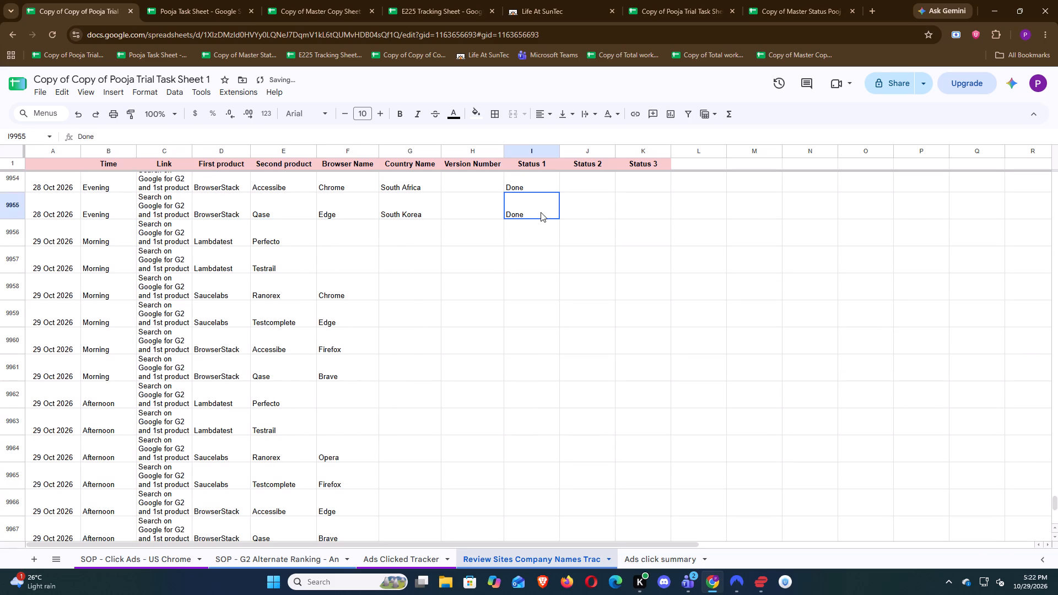
{"action": "key", "text": "ctrl+c"}
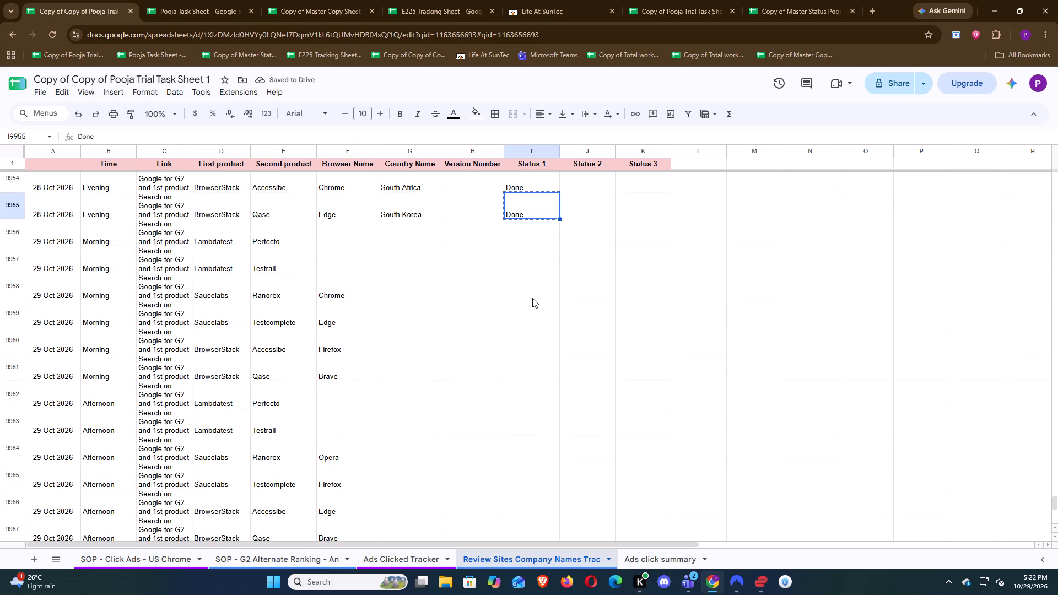
{"action": "left_click", "coordinate": [529, 297]}
{"action": "key", "text": "ctrl+v"}
{"action": "left_click", "coordinate": [532, 476]}
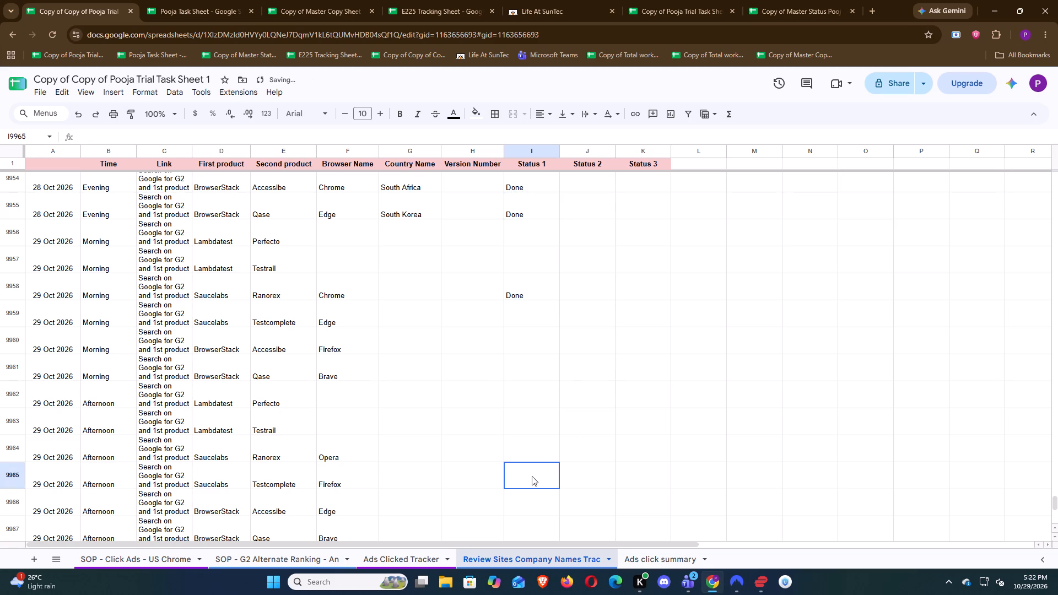
{"action": "left_click", "coordinate": [531, 450], "text": "ctrl"}
{"action": "left_click", "coordinate": [531, 448]}
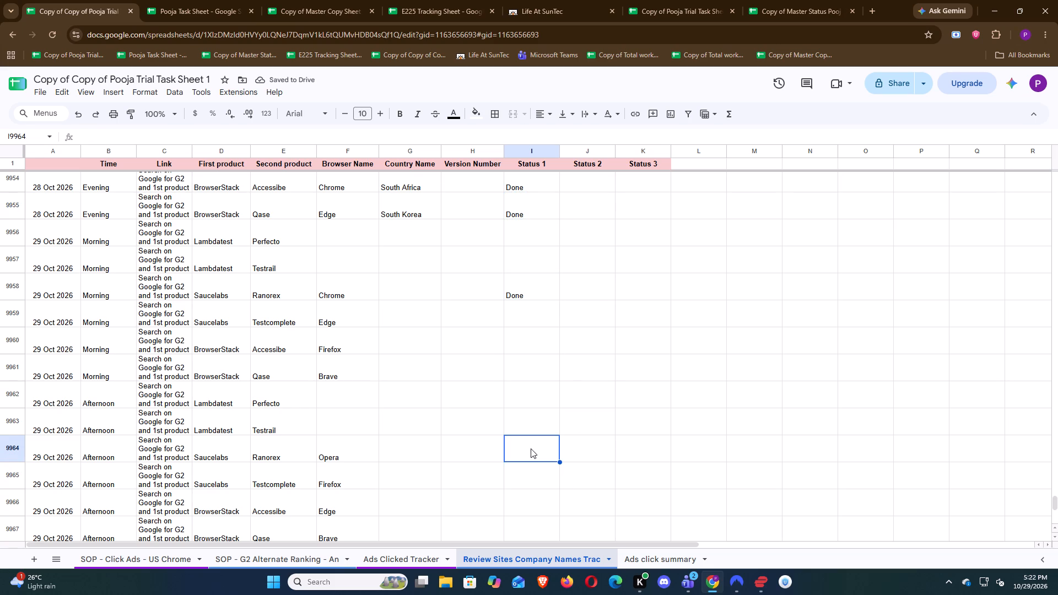
{"action": "key", "text": "ctrl+v"}
{"action": "left_click", "coordinate": [658, 453]}
{"action": "scroll", "coordinate": [659, 452], "scroll_direction": "down", "scroll_amount": 4}
{"action": "left_click", "coordinate": [533, 393]}
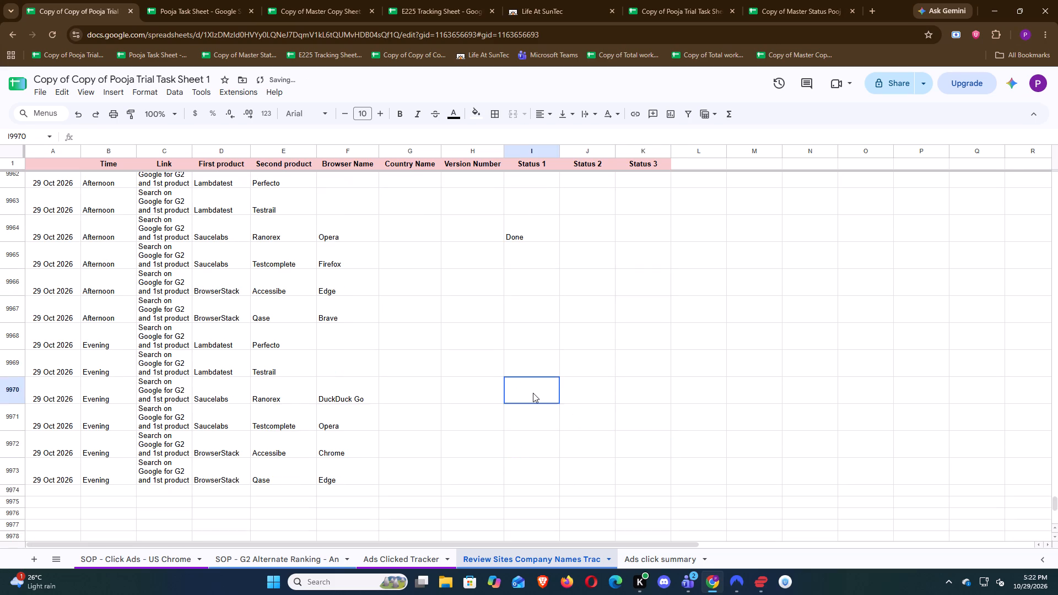
{"action": "key", "text": "ctrl+v"}
{"action": "left_click", "coordinate": [640, 408]}
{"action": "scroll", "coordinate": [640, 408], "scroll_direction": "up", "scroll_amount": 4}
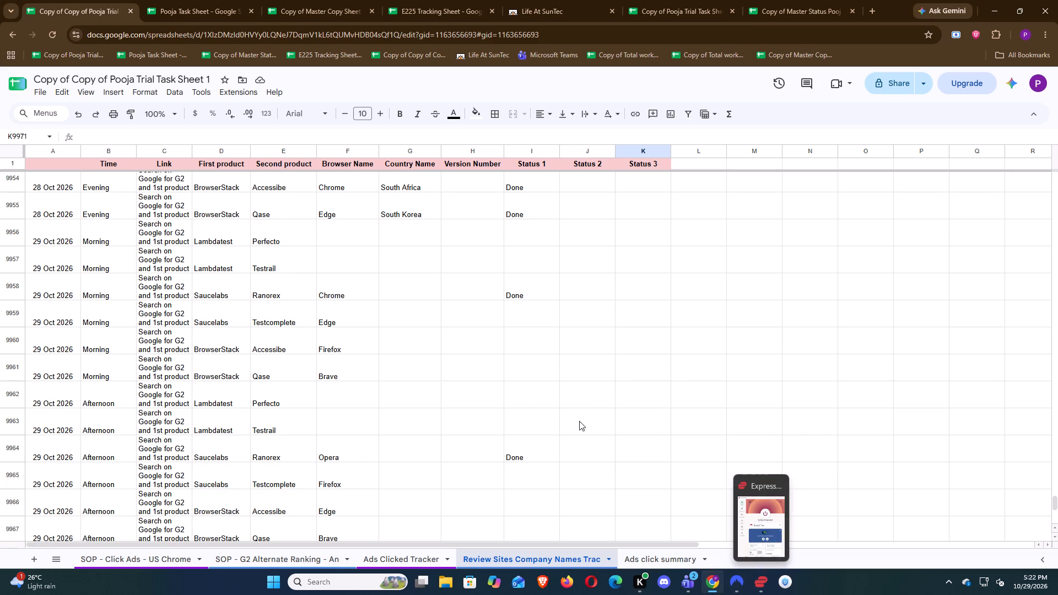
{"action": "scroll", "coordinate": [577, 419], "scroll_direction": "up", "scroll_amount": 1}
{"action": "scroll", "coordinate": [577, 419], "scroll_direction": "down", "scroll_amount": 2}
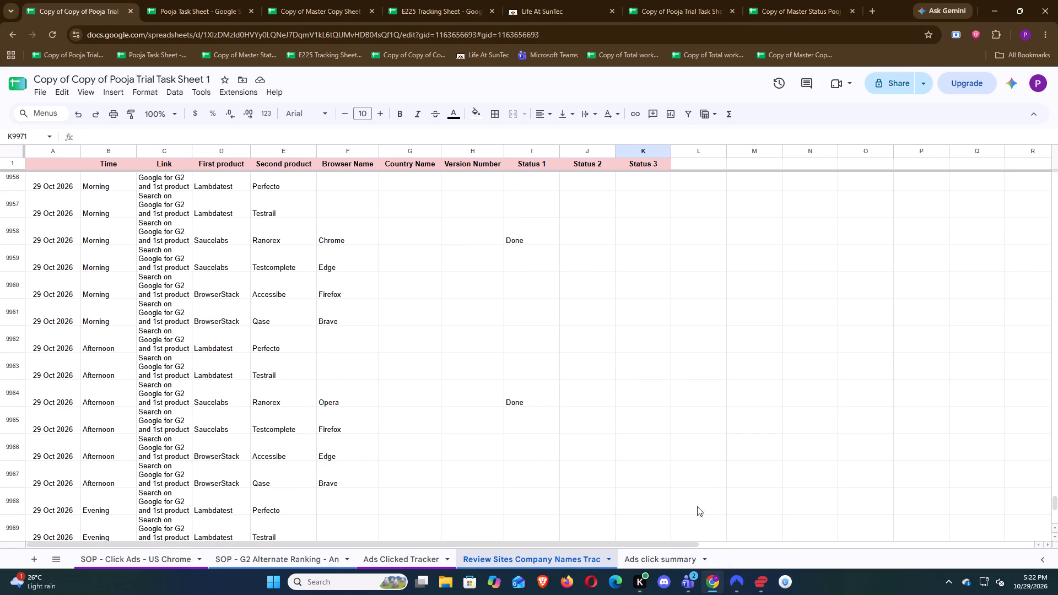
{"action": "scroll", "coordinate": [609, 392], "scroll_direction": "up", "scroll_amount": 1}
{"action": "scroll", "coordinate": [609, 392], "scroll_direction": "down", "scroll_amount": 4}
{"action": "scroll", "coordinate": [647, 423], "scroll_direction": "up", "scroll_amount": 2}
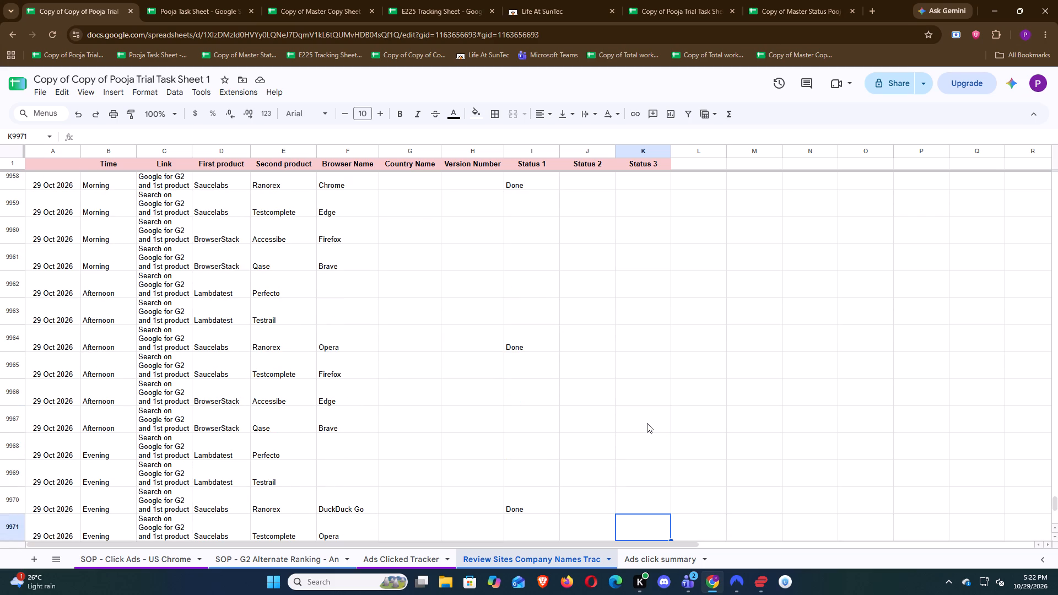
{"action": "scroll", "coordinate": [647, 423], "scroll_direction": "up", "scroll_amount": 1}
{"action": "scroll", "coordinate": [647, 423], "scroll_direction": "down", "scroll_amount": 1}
Switch to ExpressVPN and browse its full location list to the countries around Spain, keeping the sheet's Country Name column uncovered.
{"action": "left_click", "coordinate": [763, 582]}
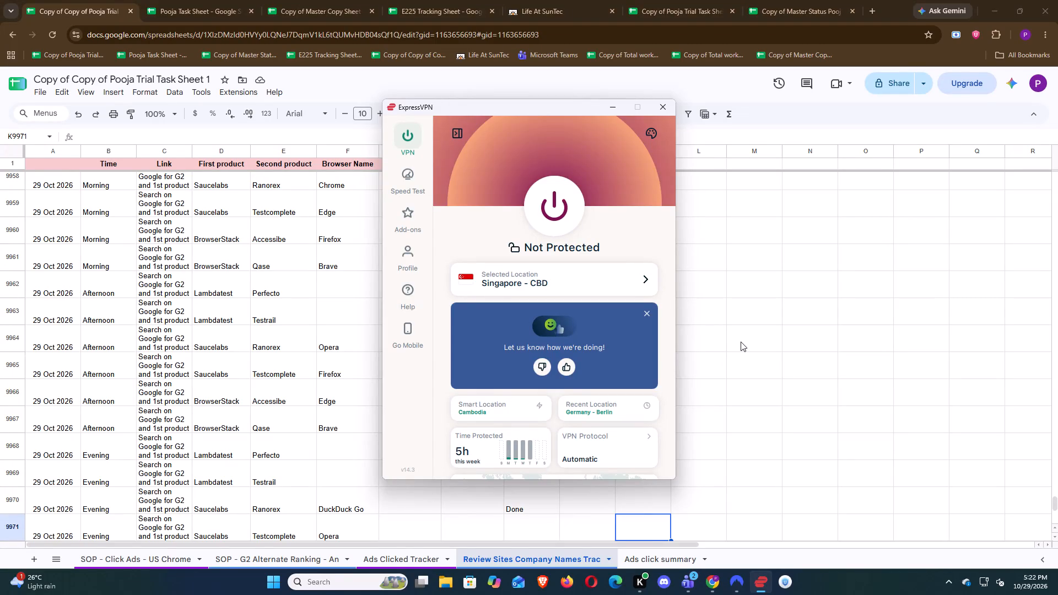
{"action": "left_click", "coordinate": [645, 274]}
{"action": "left_click", "coordinate": [604, 184]}
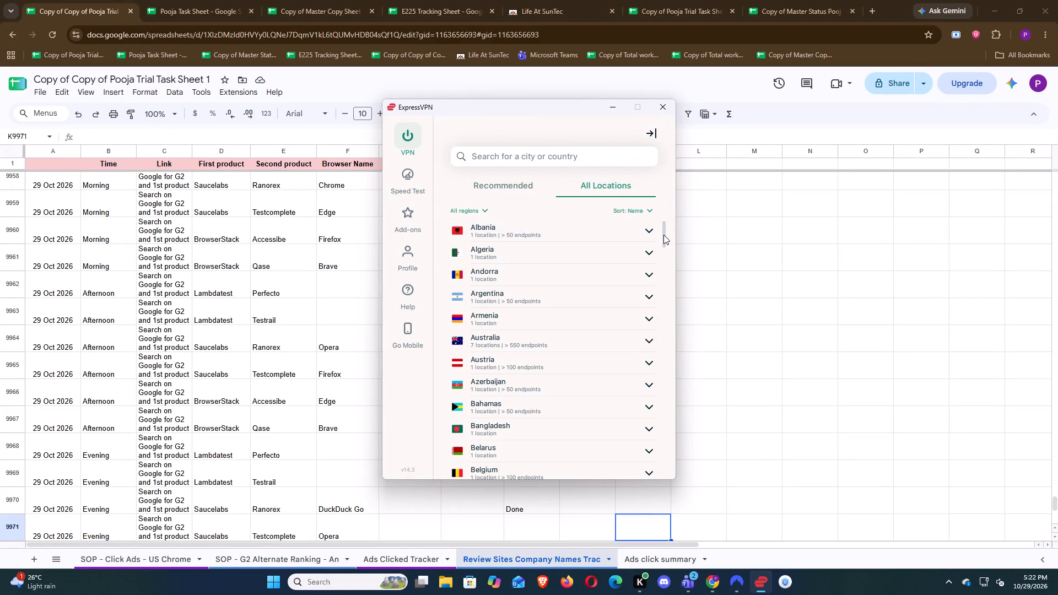
{"action": "left_click_drag", "start_coordinate": [663, 235], "coordinate": [662, 446]}
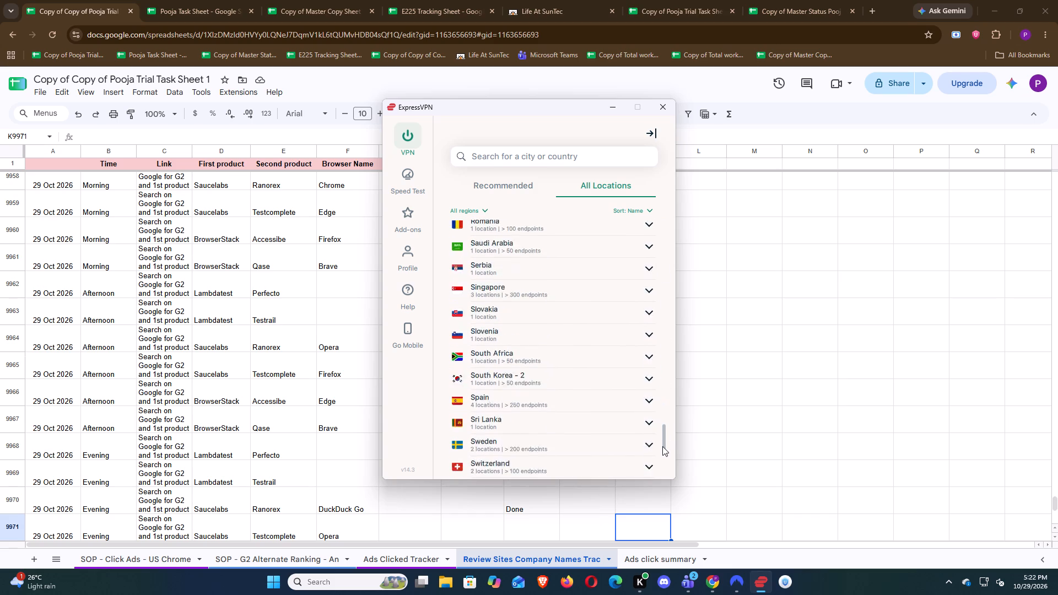
{"action": "left_click_drag", "start_coordinate": [662, 446], "coordinate": [661, 456]}
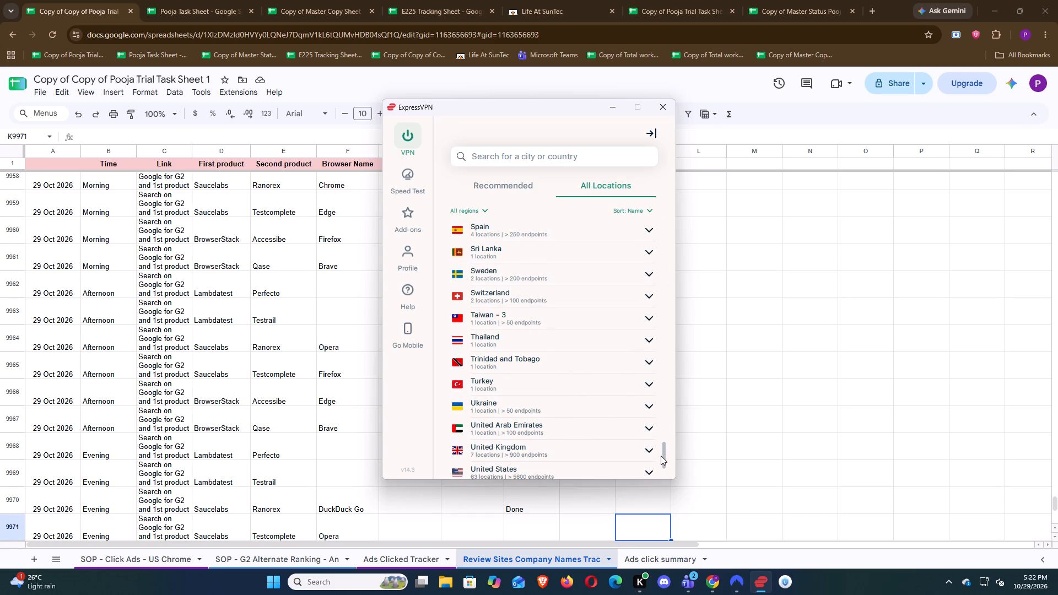
{"action": "left_click_drag", "start_coordinate": [661, 456], "coordinate": [663, 442]}
{"action": "left_click_drag", "start_coordinate": [507, 109], "coordinate": [674, 145]}
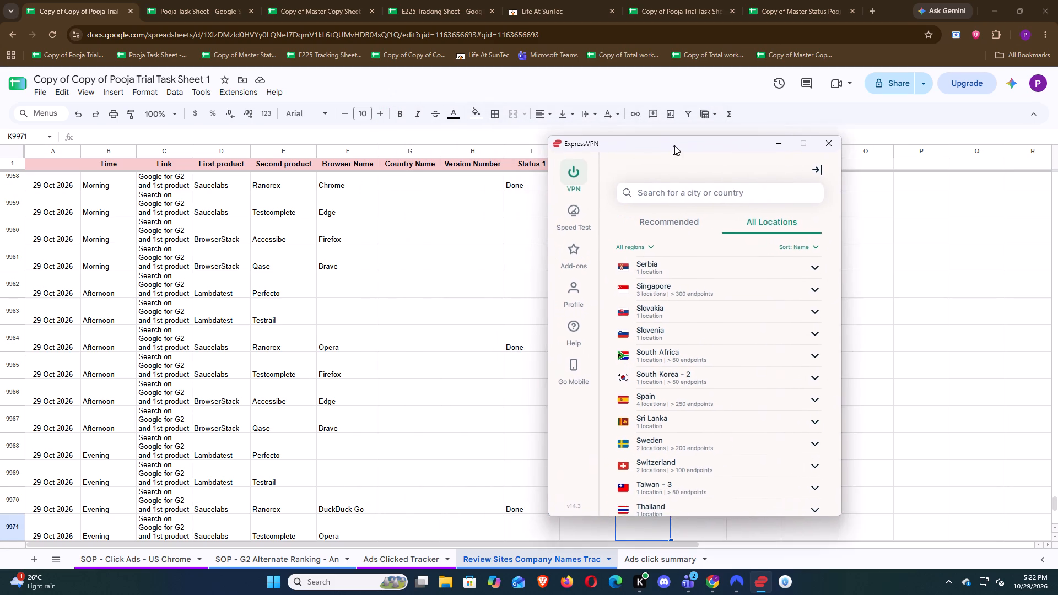
{"action": "left_click_drag", "start_coordinate": [674, 145], "coordinate": [720, 158]}
Enter Spain, Sri Lanka, Sweden and Switzerland as Country Name for the 29 Oct 2026 Morning rows, G9958 to G9961.
{"action": "left_click", "coordinate": [419, 183]}
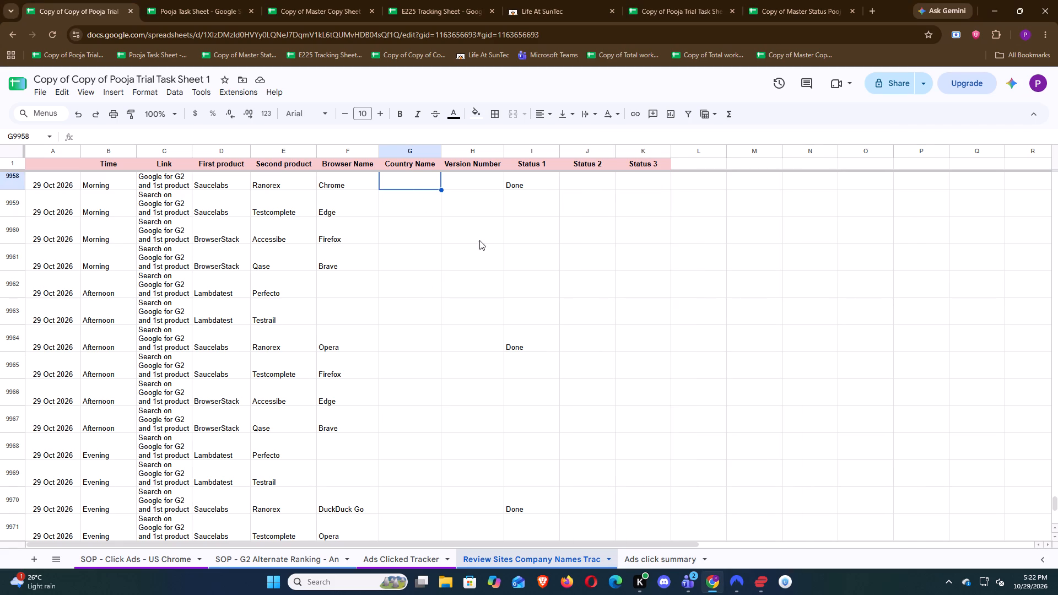
{"action": "type", "text": "Spain"}
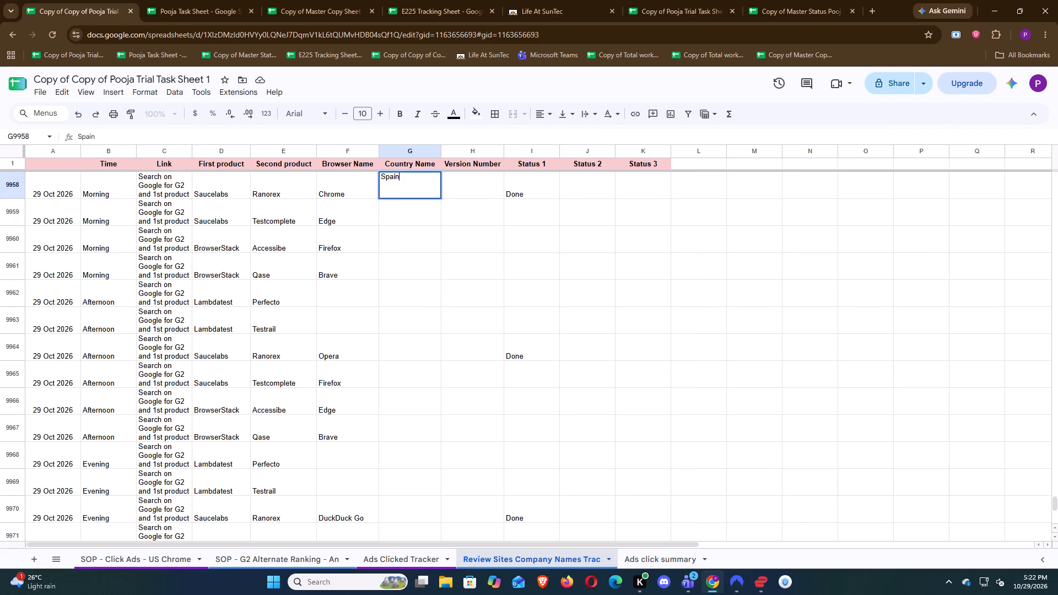
{"action": "key", "text": "Return"}
{"action": "type", "text": "Sri Lam"}
{"action": "key", "text": "BackSpace"}
{"action": "type", "text": "nka"}
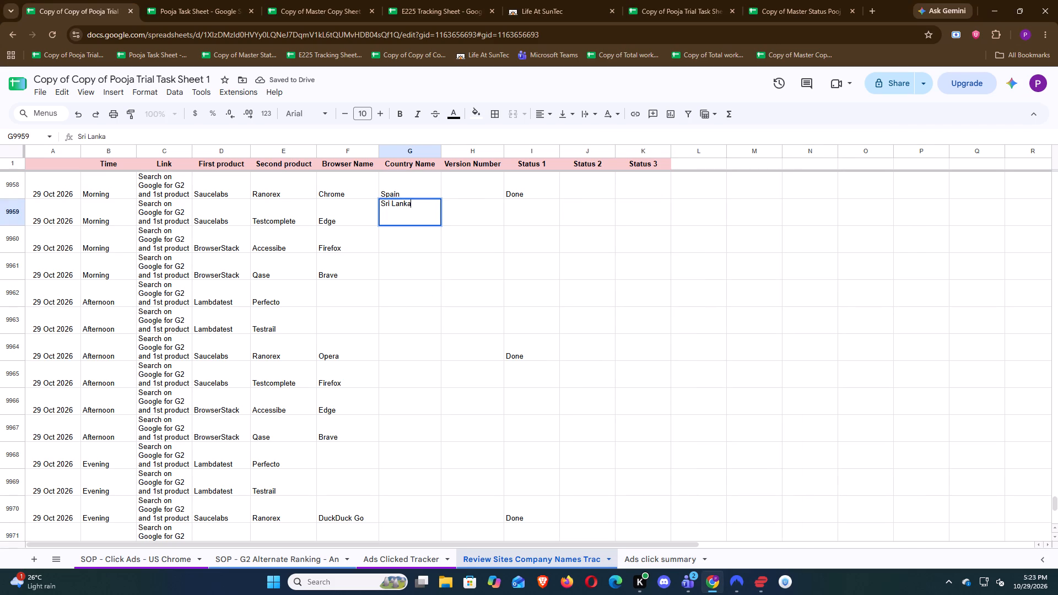
{"action": "key", "text": "Return"}
{"action": "type", "text": "Sweden"}
{"action": "key", "text": "Return"}
{"action": "key", "text": "alt+Tab"}
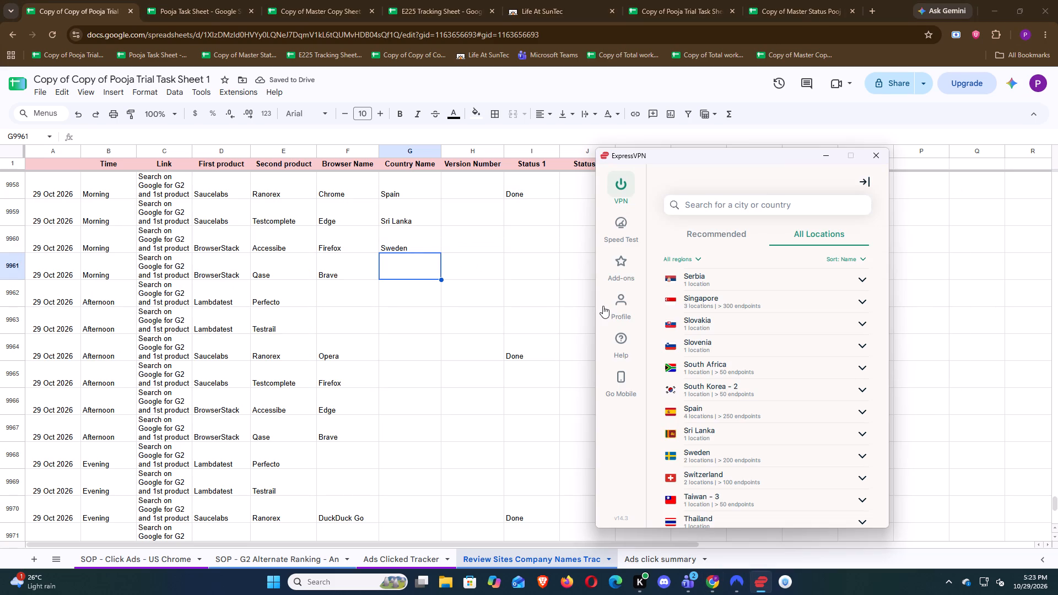
{"action": "key", "text": "alt+Tab"}
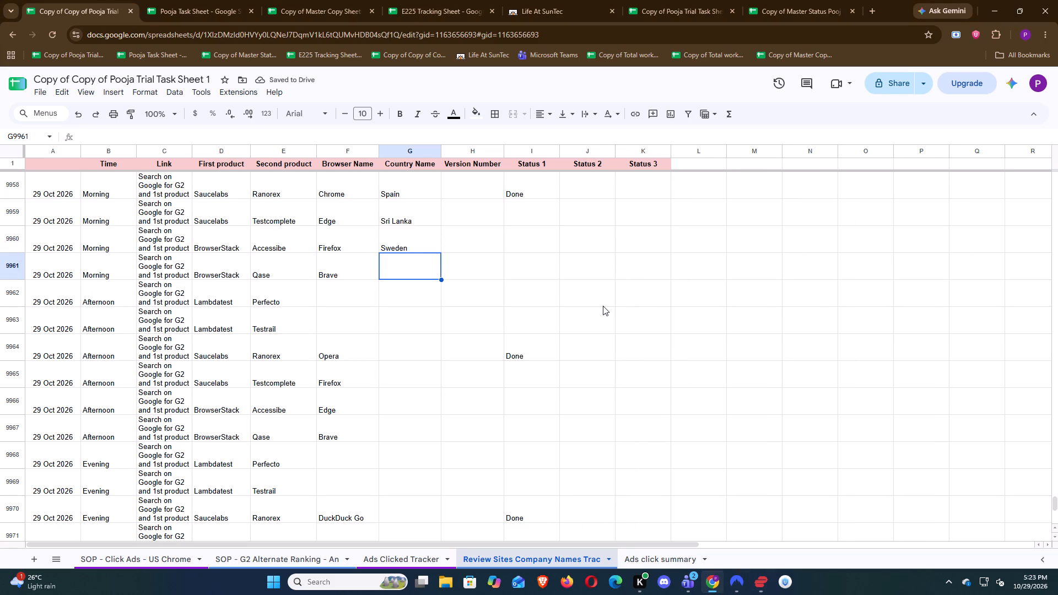
{"action": "type", "text": "Switzerland"}
Fill Done from I9958 down through I9961 in Status 1.
{"action": "left_click", "coordinate": [535, 198]}
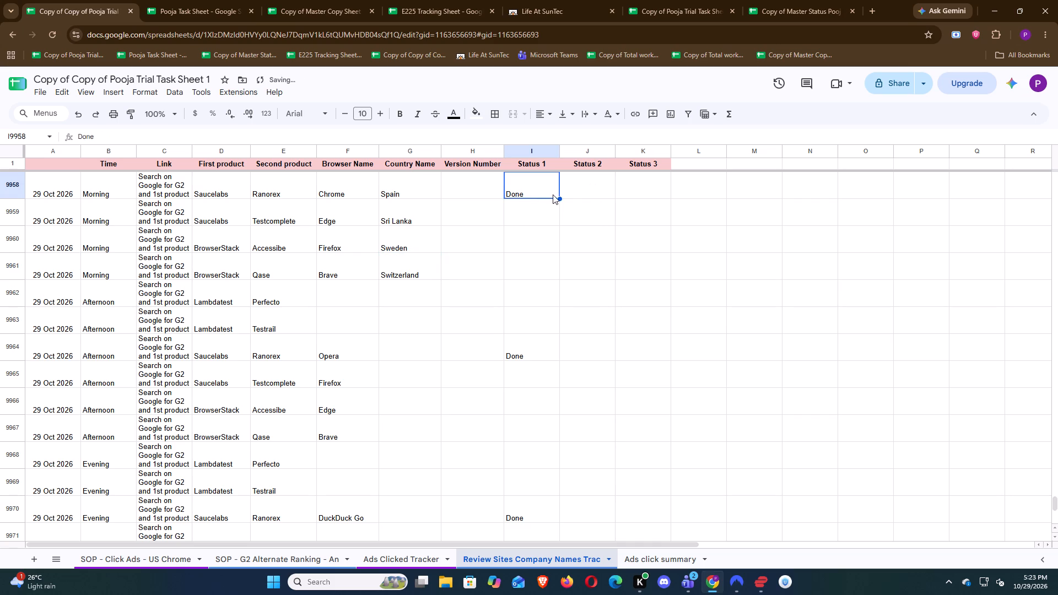
{"action": "left_click_drag", "start_coordinate": [560, 198], "coordinate": [549, 271]}
{"action": "left_click", "coordinate": [600, 281]}
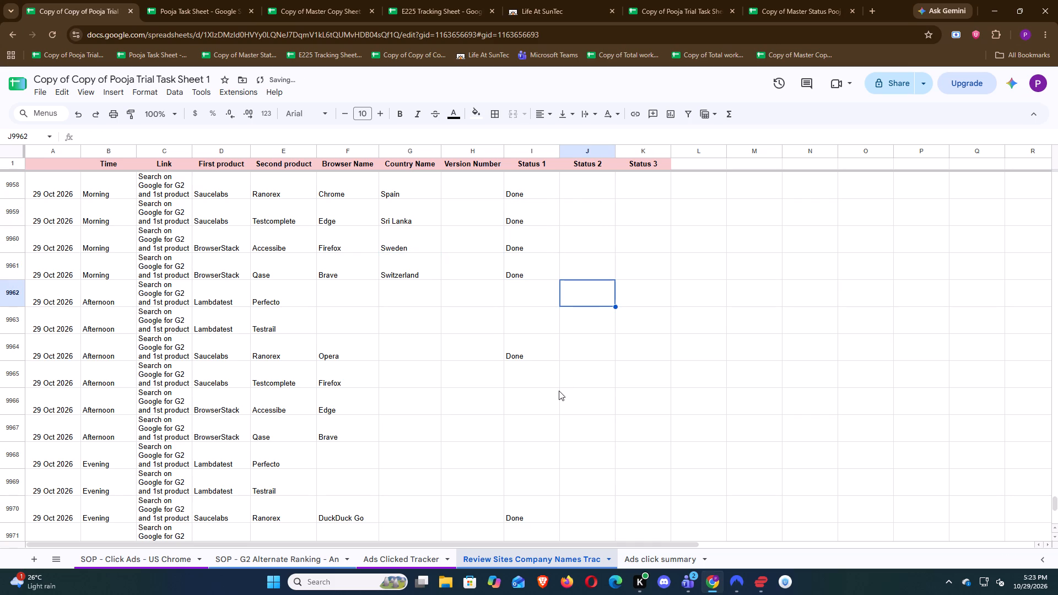
Consult the ExpressVPN location list and enter Taiwan and Thailand as Country Name in Afternoon cells G9964 and G9965.
{"action": "key", "text": "alt+Tab"}
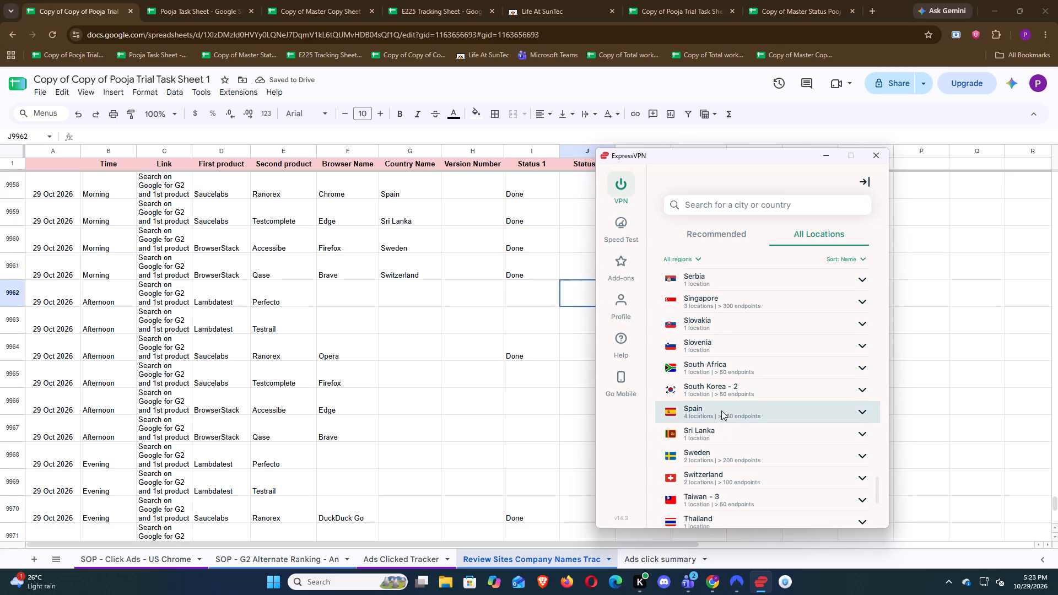
{"action": "scroll", "coordinate": [725, 408], "scroll_direction": "down", "scroll_amount": 3}
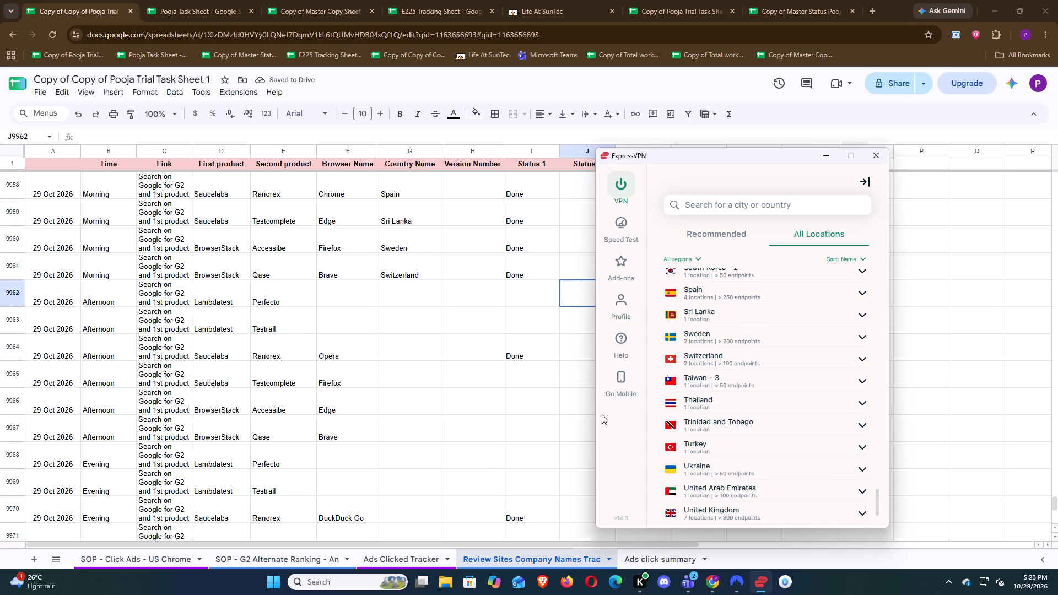
{"action": "left_click", "coordinate": [398, 351]}
{"action": "type", "text": "Taiwan"}
{"action": "key", "text": "Return"}
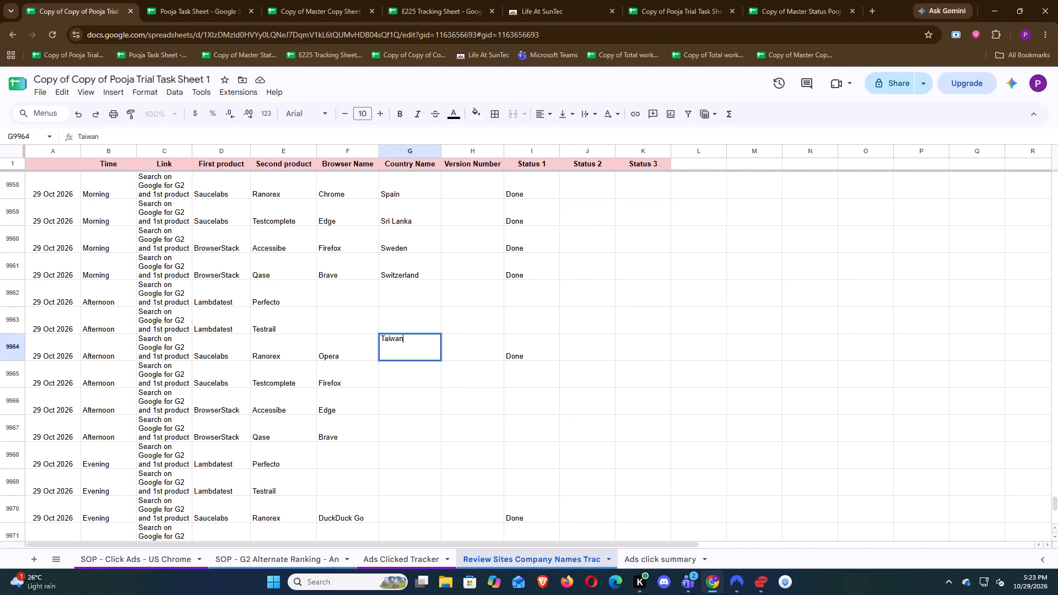
{"action": "type", "text": "Thailand"}
{"action": "key", "text": "Return"}
Continue down the ExpressVPN location list and enter Turkey and Ukraine as Country Name in G9966 and G9967.
{"action": "key", "text": "alt+Tab"}
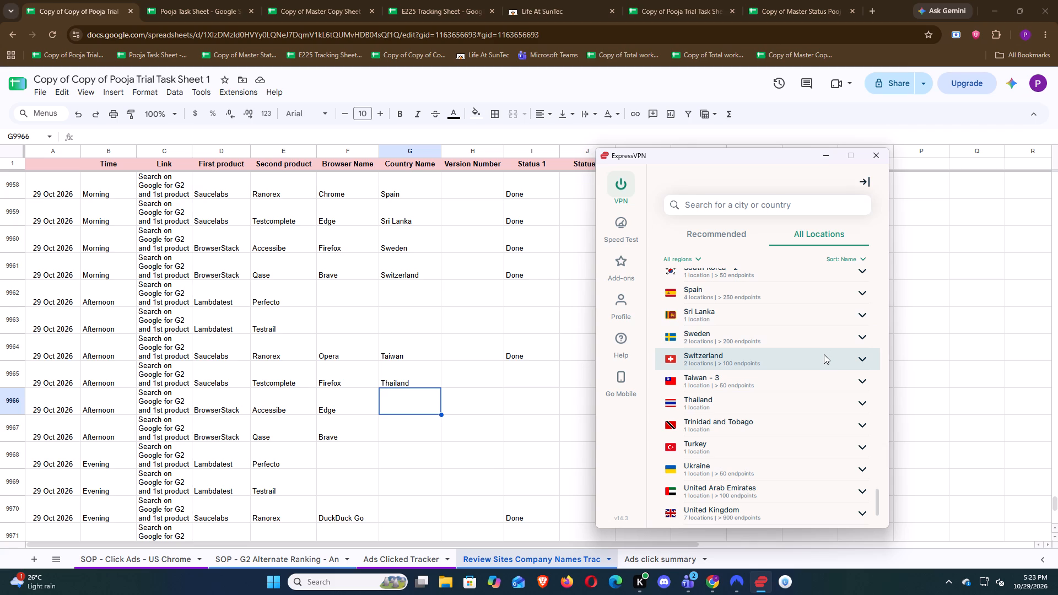
{"action": "scroll", "coordinate": [515, 359], "scroll_direction": "down", "scroll_amount": 1}
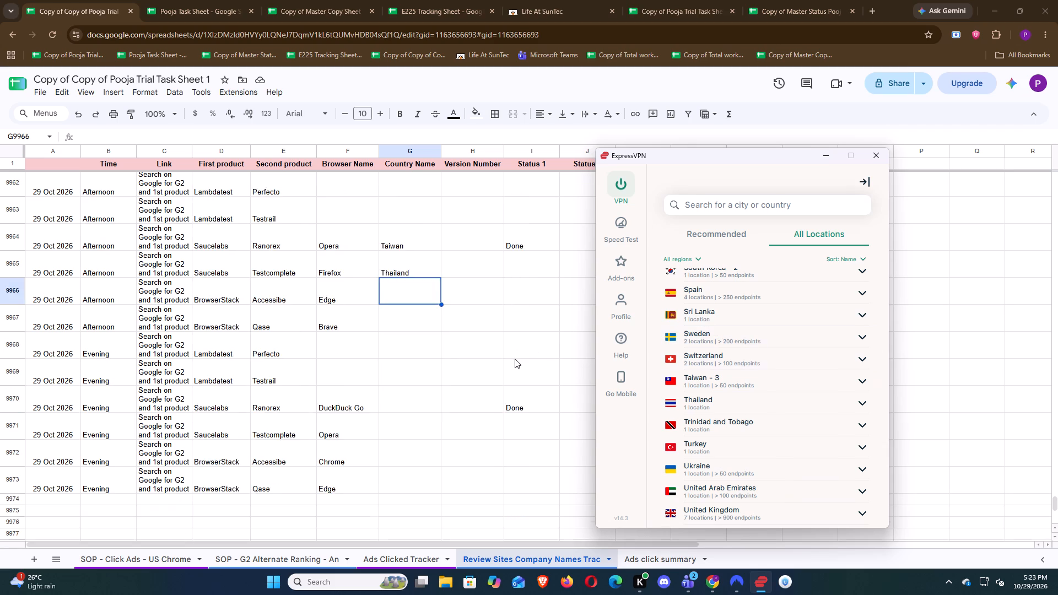
{"action": "scroll", "coordinate": [515, 359], "scroll_direction": "down", "scroll_amount": 2}
{"action": "scroll", "coordinate": [800, 387], "scroll_direction": "down", "scroll_amount": 1}
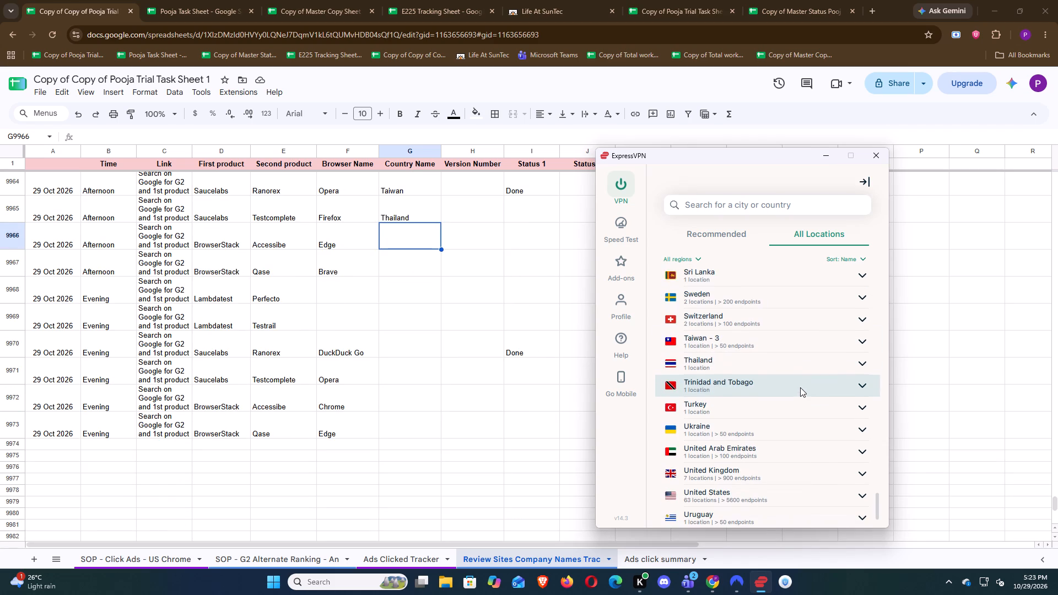
{"action": "left_click", "coordinate": [405, 233]}
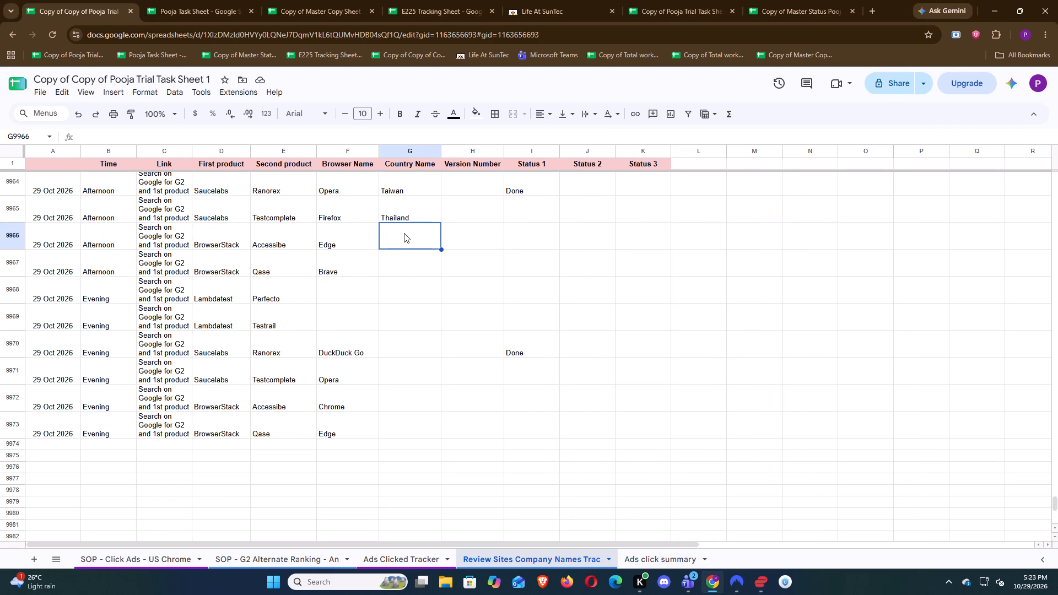
{"action": "type", "text": "Turkey"}
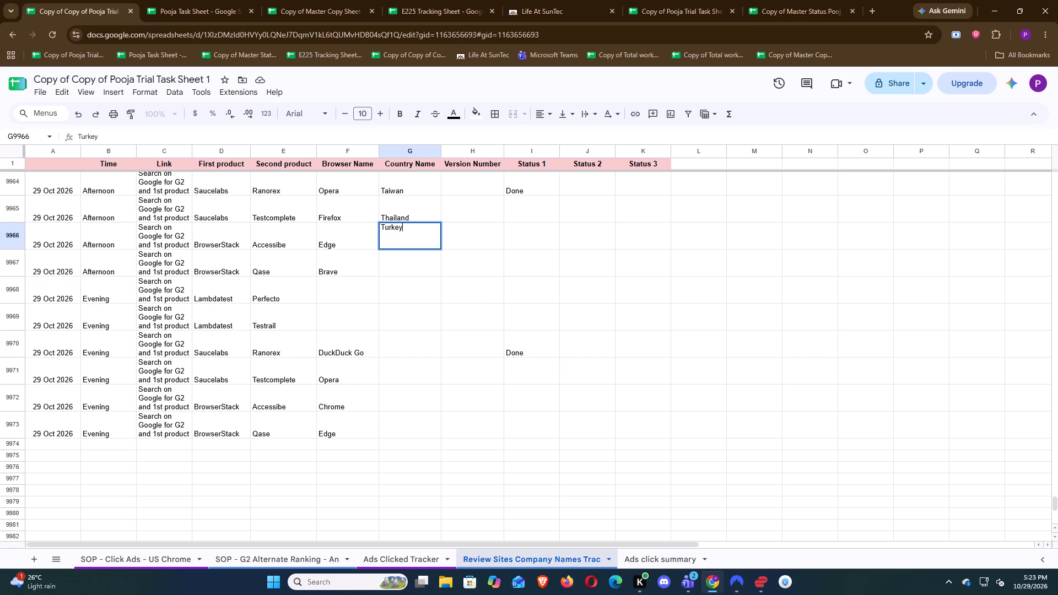
{"action": "key", "text": "Return"}
{"action": "type", "text": "Ukraine"}
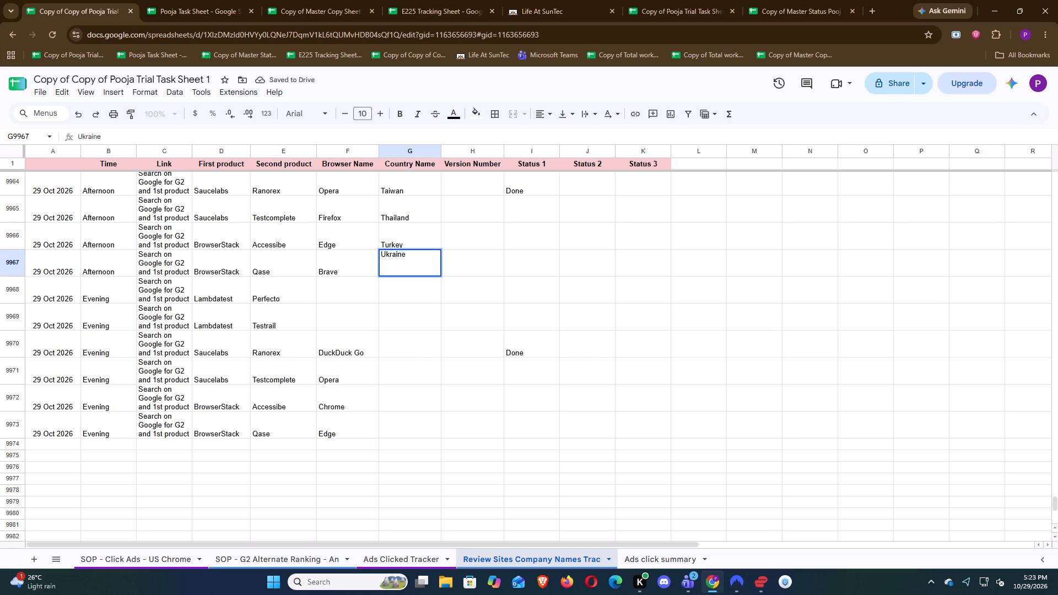
{"action": "key", "text": "Return"}
Fill Done from I9964 down through I9967 in Status 1.
{"action": "left_click", "coordinate": [527, 187]}
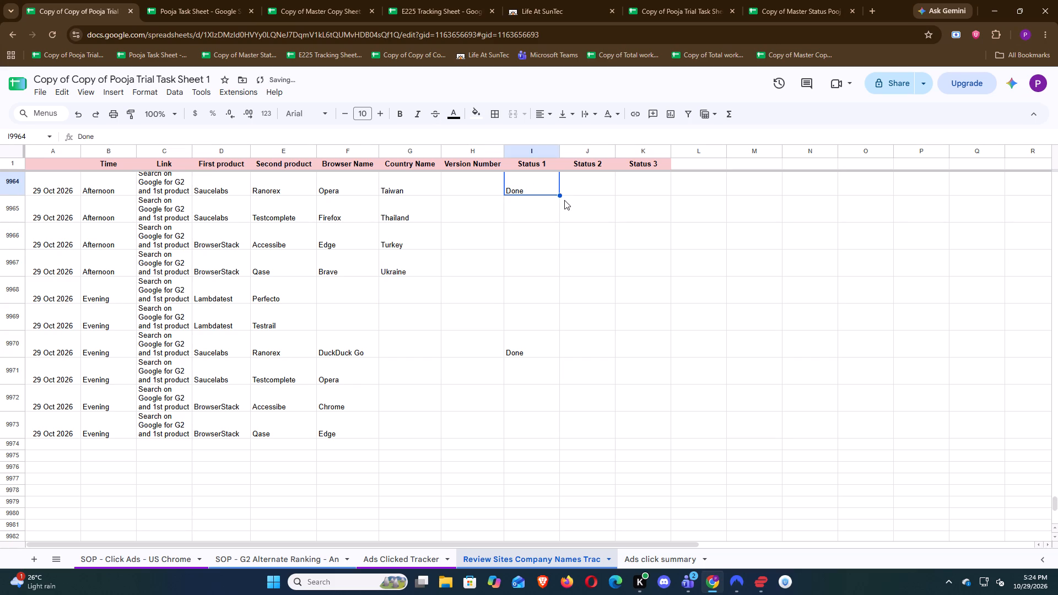
{"action": "left_click_drag", "start_coordinate": [560, 194], "coordinate": [558, 258]}
{"action": "left_click", "coordinate": [596, 284]}
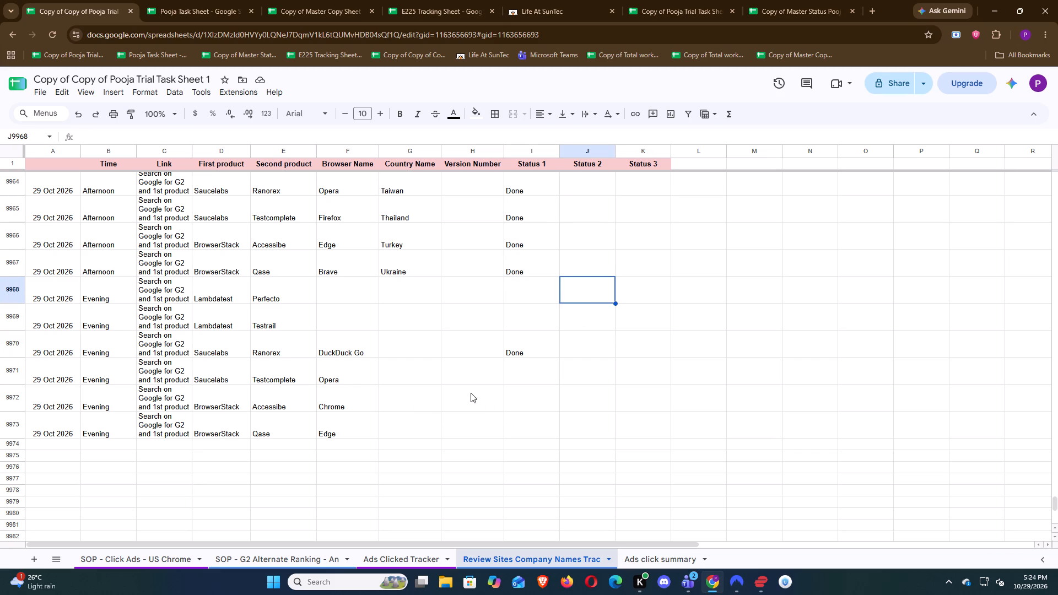
Using the ExpressVPN location list, enter UAE, UK and USA as Country Name in Evening cells G9970, G9971 and G9972.
{"action": "left_click", "coordinate": [404, 351]}
{"action": "key", "text": "alt+Tab"}
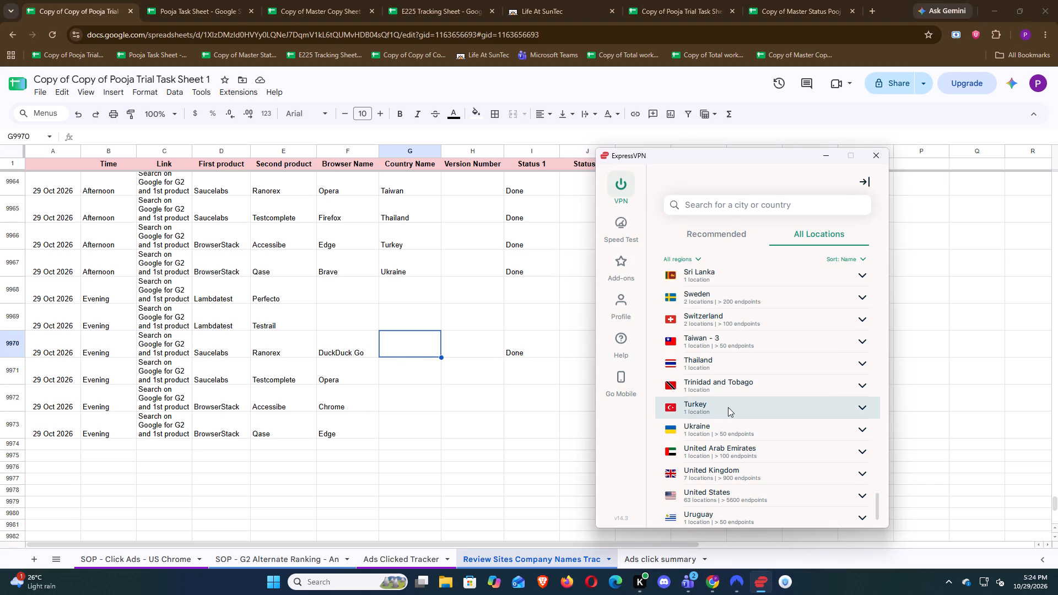
{"action": "scroll", "coordinate": [728, 407], "scroll_direction": "down", "scroll_amount": 2}
{"action": "left_click", "coordinate": [413, 347]}
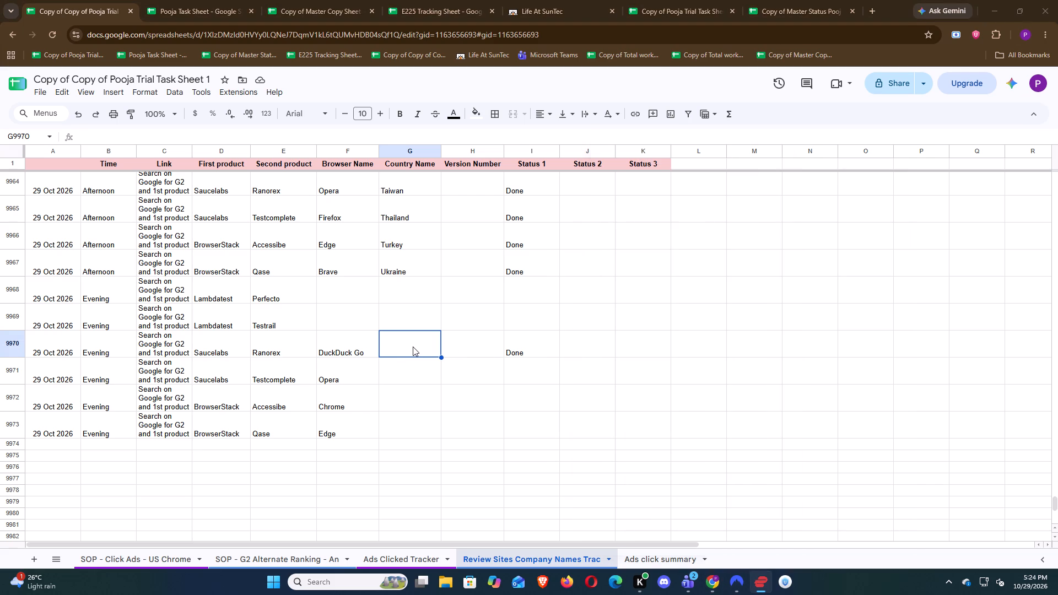
{"action": "type", "text": "UAE"}
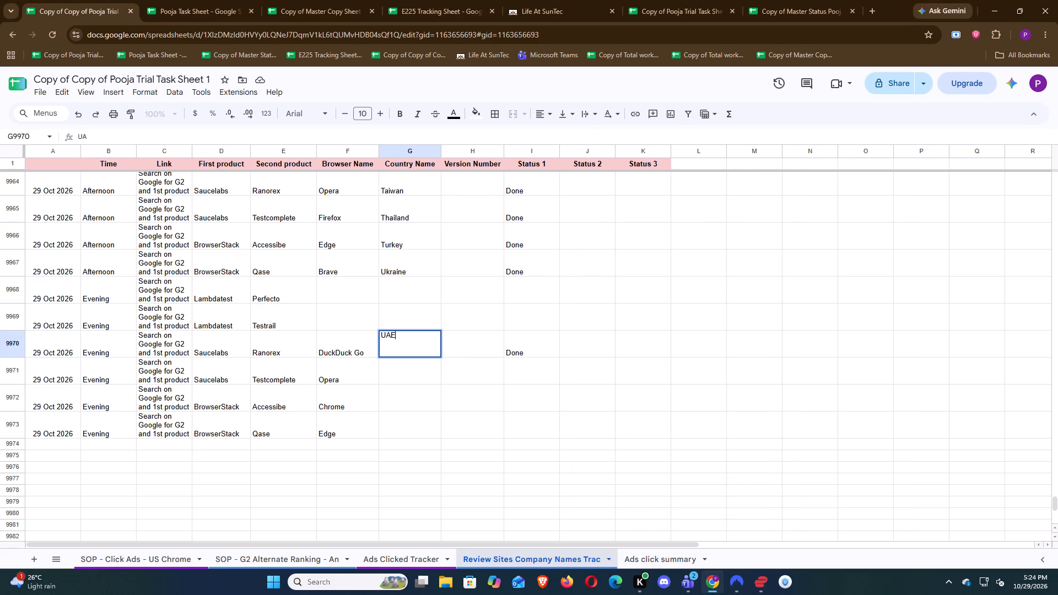
{"action": "key", "text": "Return"}
{"action": "type", "text": "UK"}
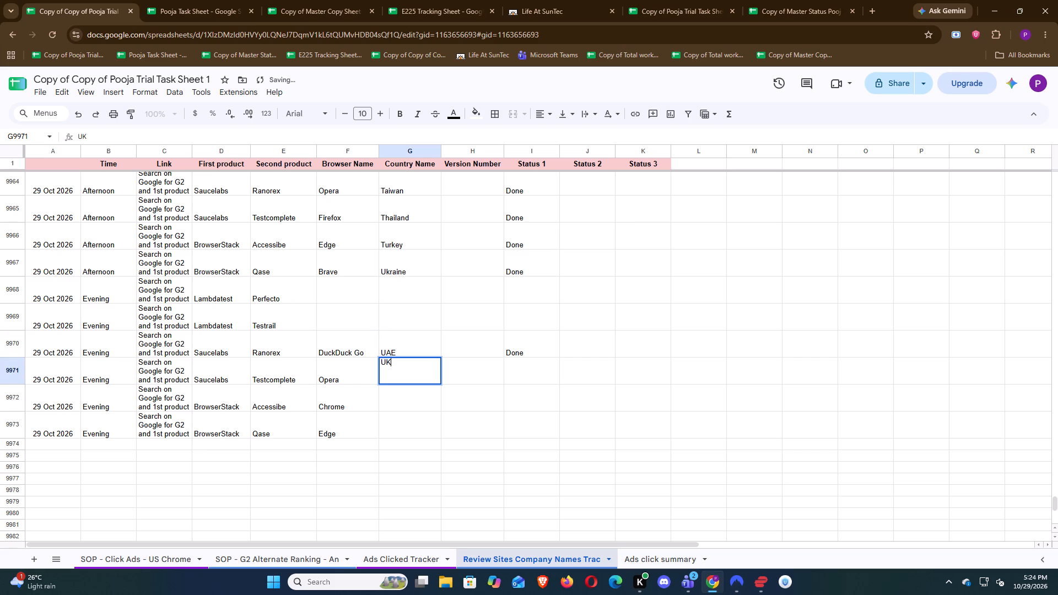
{"action": "key", "text": "Return"}
{"action": "type", "text": "USA"}
{"action": "key", "text": "Return"}
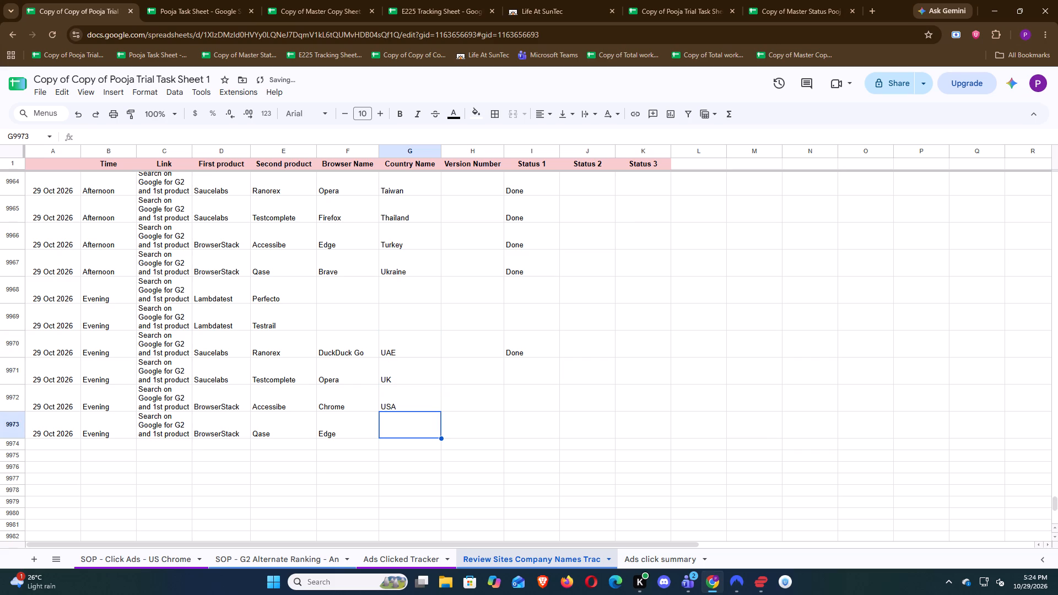
Recheck the ExpressVPN location list and enter Uruguay as Country Name in G9973 of the Evening rows.
{"action": "key", "text": "alt+Tab"}
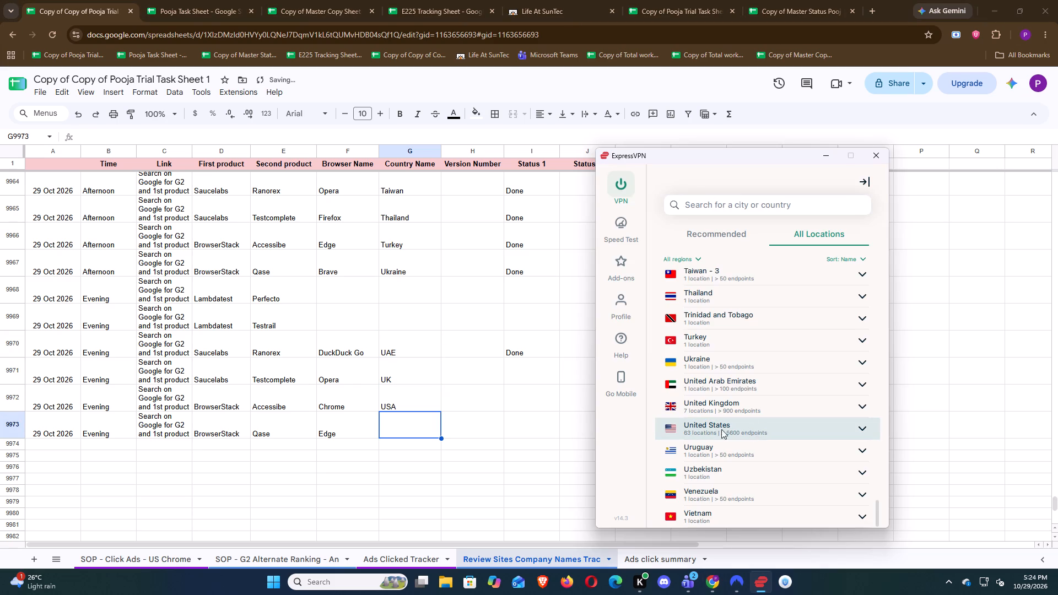
{"action": "key", "text": "alt+Tab"}
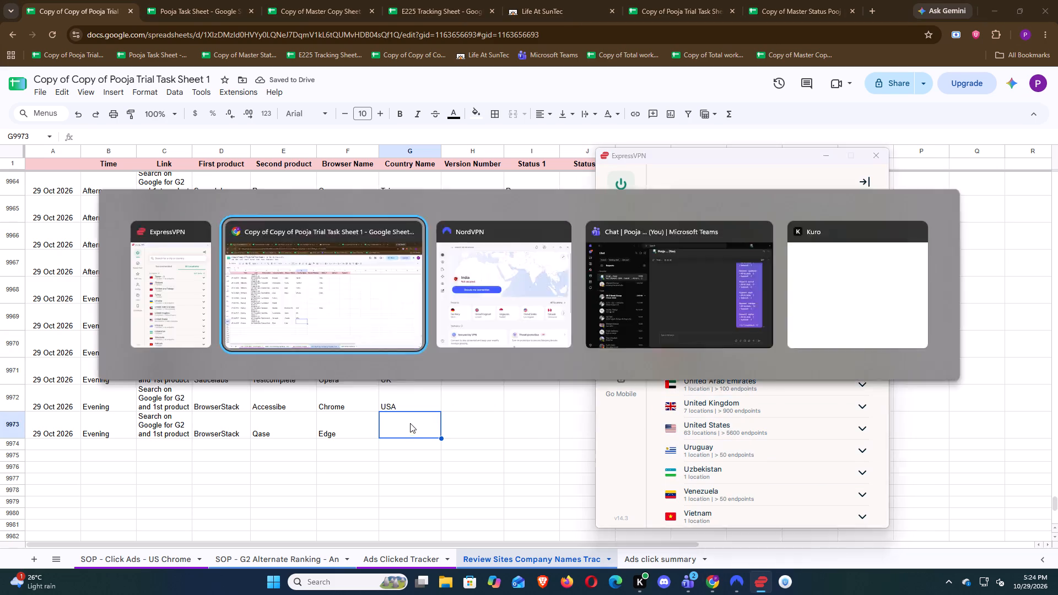
{"action": "key", "text": "alt+Tab"}
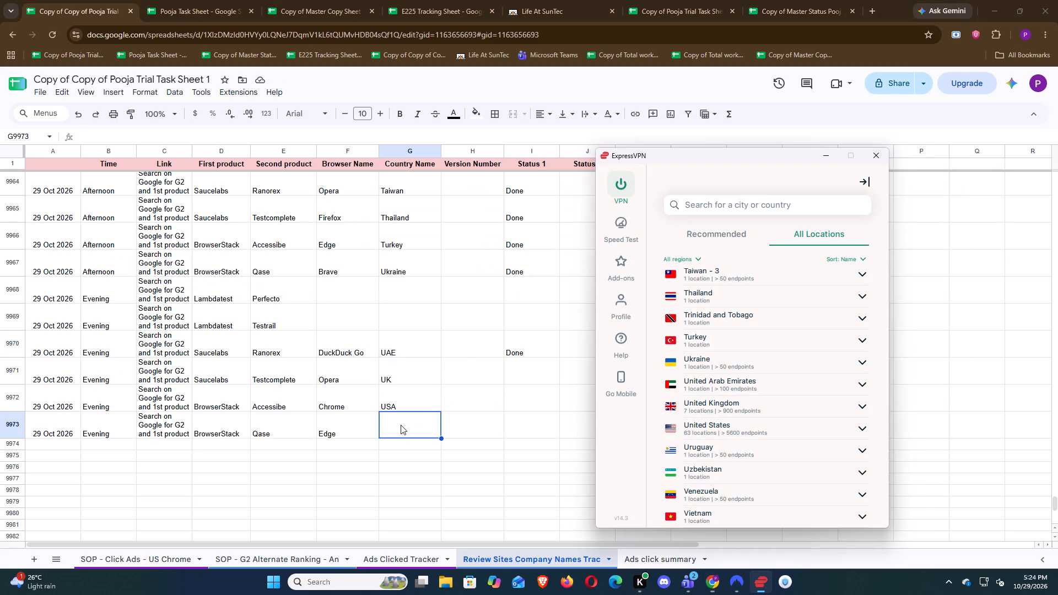
{"action": "key", "text": "alt+Tab"}
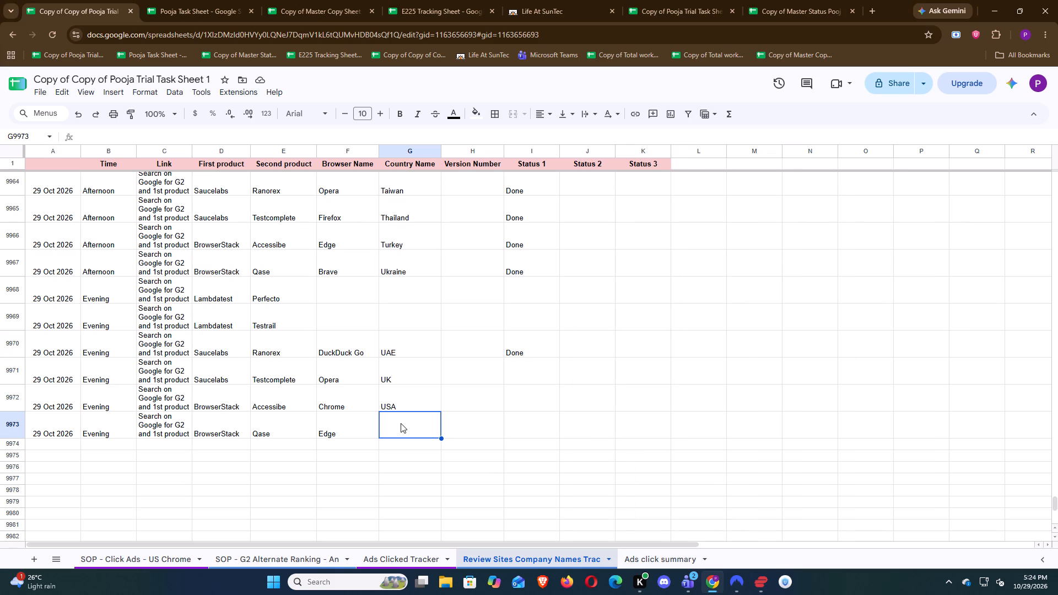
{"action": "type", "text": "Uruguay"}
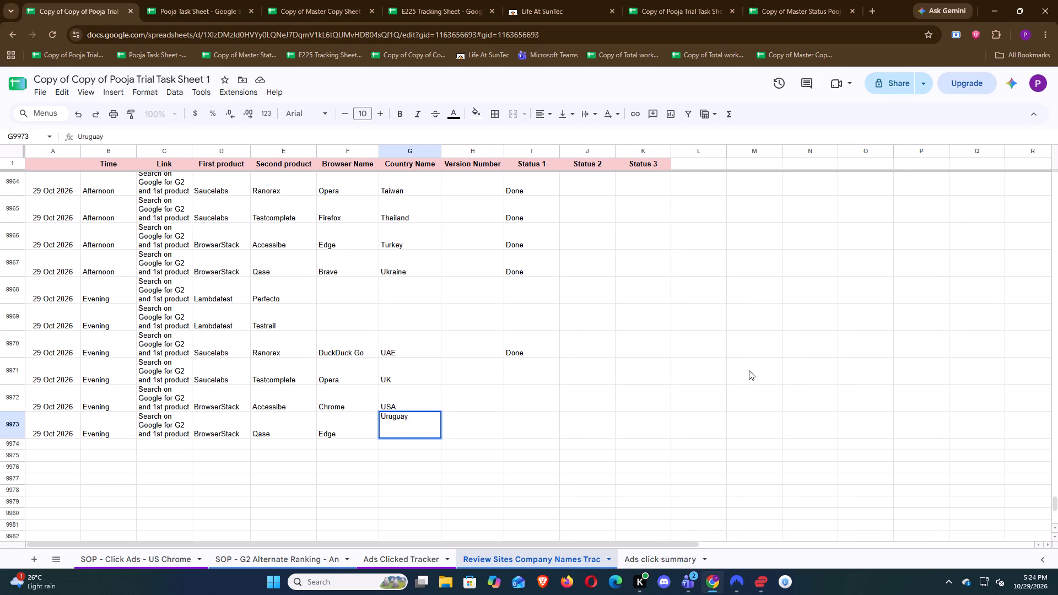
{"action": "left_click", "coordinate": [749, 370]}
Fill Done from I9970 down through I9973 in Status 1.
{"action": "left_click", "coordinate": [556, 349]}
{"action": "left_click_drag", "start_coordinate": [559, 358], "coordinate": [549, 428]}
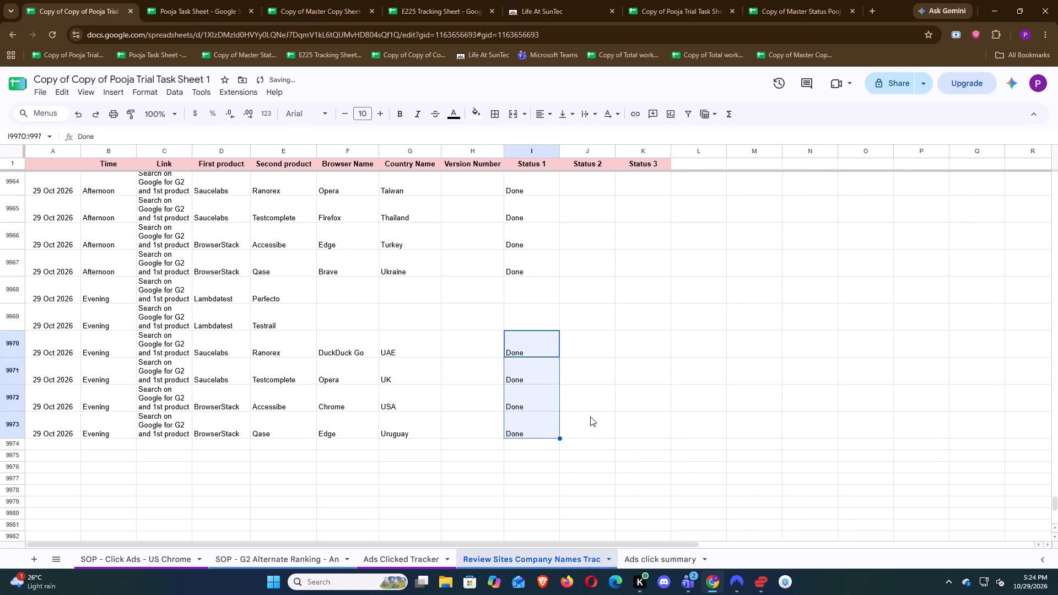
Copy the 29 Oct 2026 review-site rows A9956:I9973 from the trial sheet into Pooja Task Sheet, starting at A9956.
{"action": "left_click", "coordinate": [592, 416]}
{"action": "scroll", "coordinate": [592, 416], "scroll_direction": "up", "scroll_amount": 5}
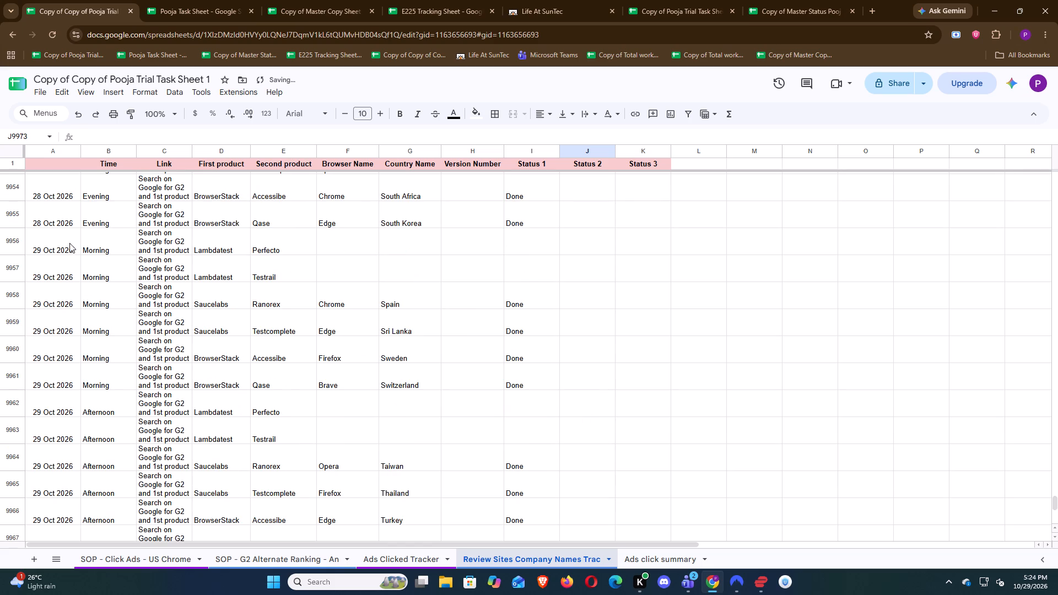
{"action": "left_click_drag", "start_coordinate": [67, 246], "coordinate": [521, 481]}
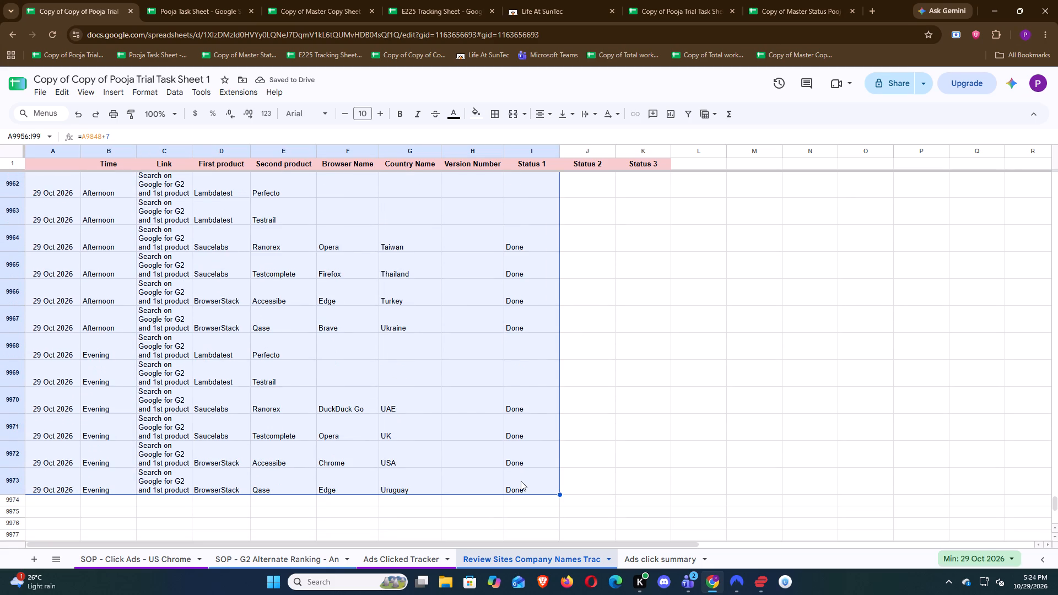
{"action": "key", "text": "ctrl+c"}
{"action": "left_click", "coordinate": [185, 0]}
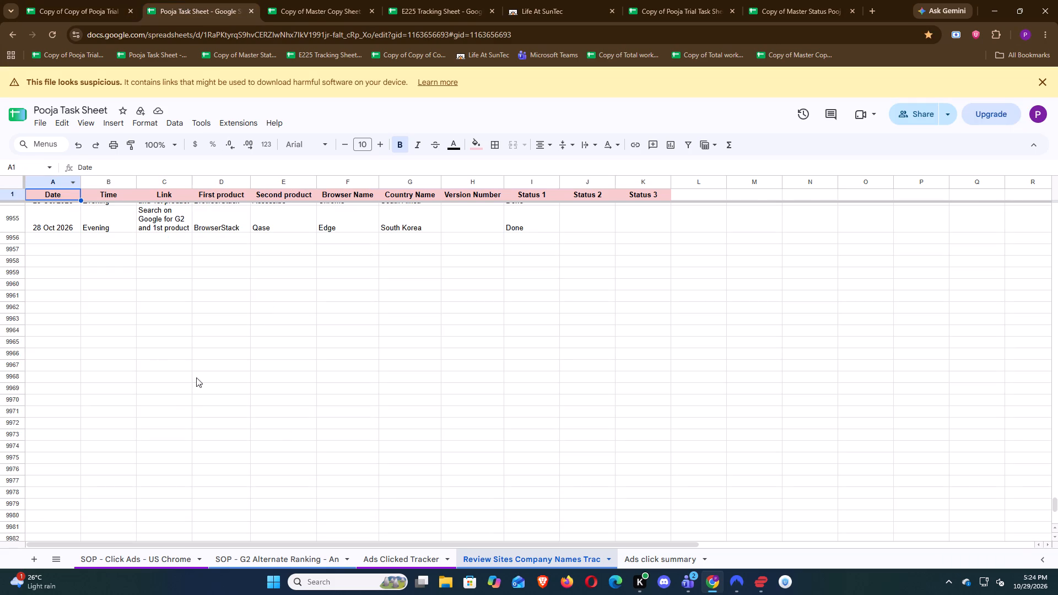
{"action": "left_click", "coordinate": [67, 237]}
{"action": "key", "text": "ctrl+v"}
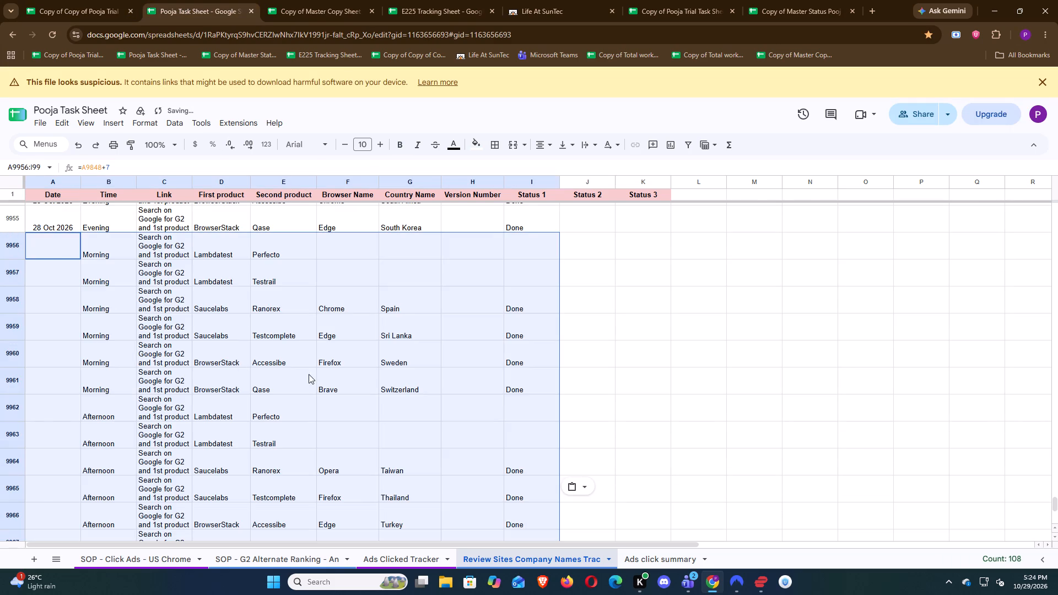
{"action": "left_click", "coordinate": [720, 378]}
{"action": "scroll", "coordinate": [388, 415], "scroll_direction": "down", "scroll_amount": 4}
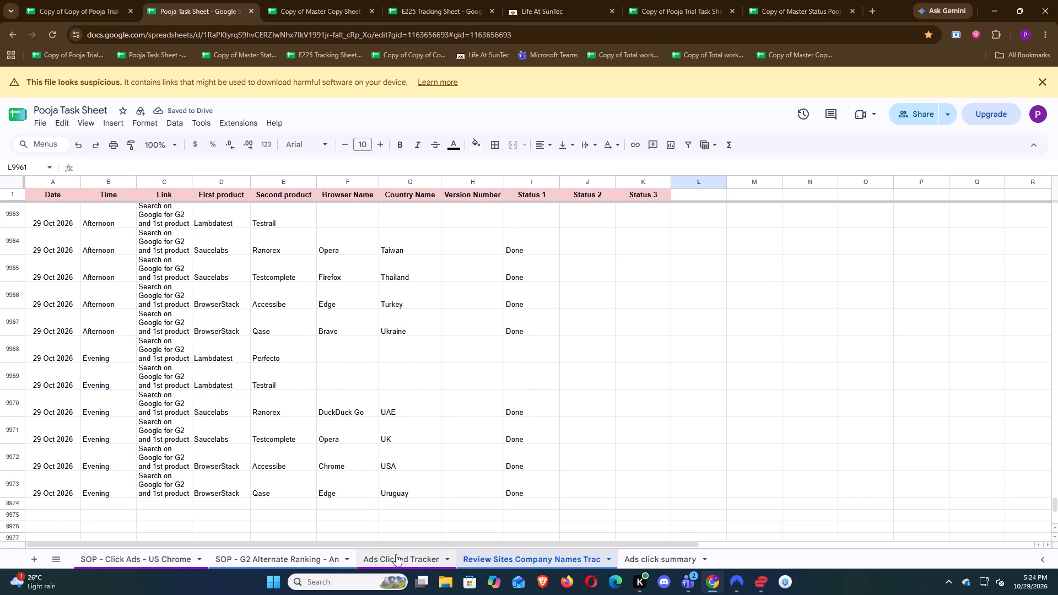
Check the Ads Clicked Tracker in Pooja Task Sheet and in the trial sheet for the 29-Oct-26 counts.
{"action": "left_click", "coordinate": [395, 562]}
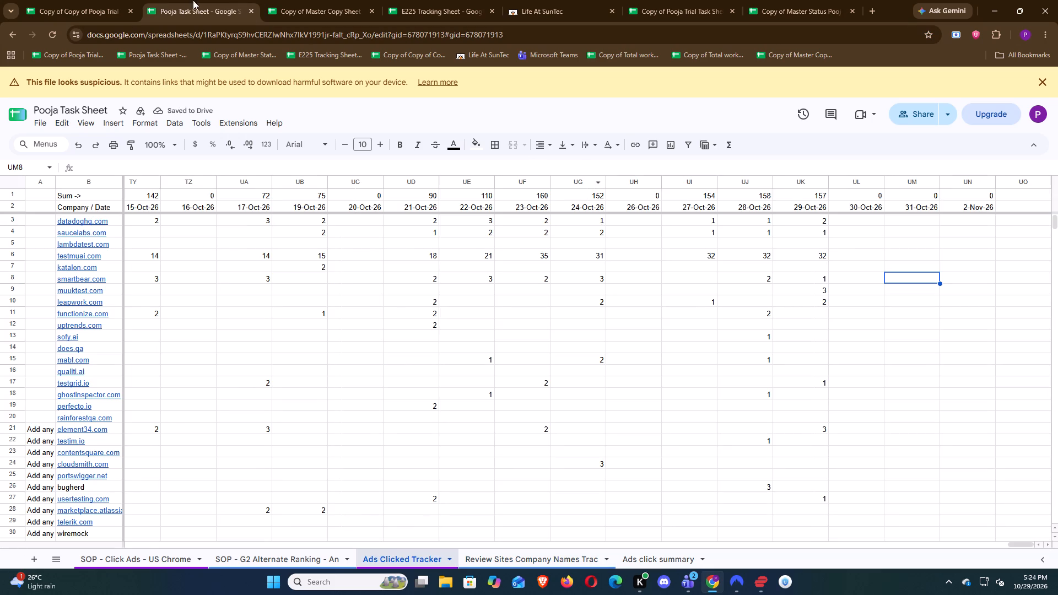
{"action": "left_click", "coordinate": [91, 3]}
{"action": "left_click", "coordinate": [708, 284]}
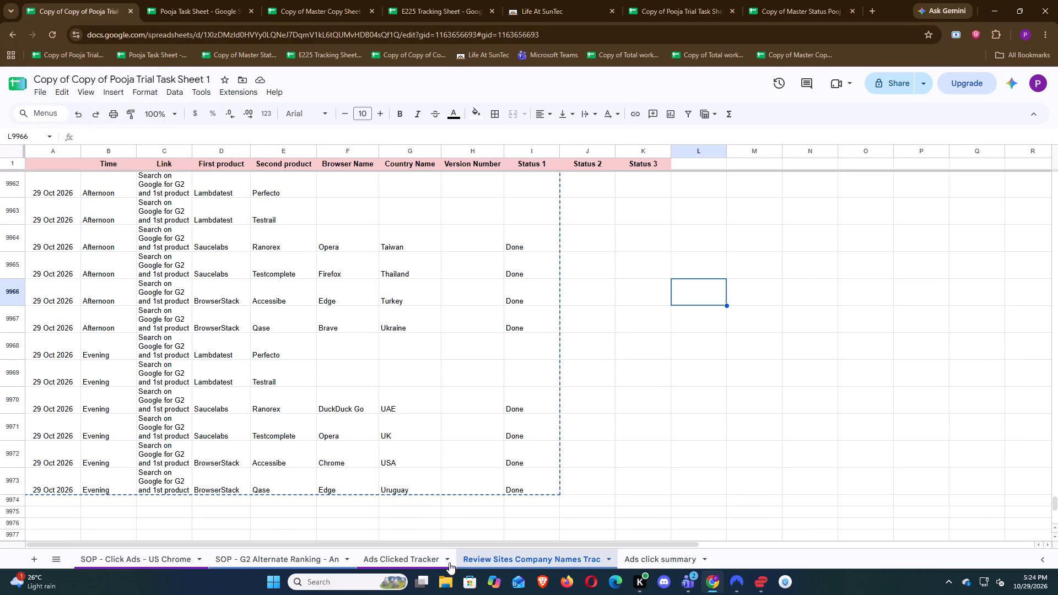
{"action": "left_click", "coordinate": [419, 555]}
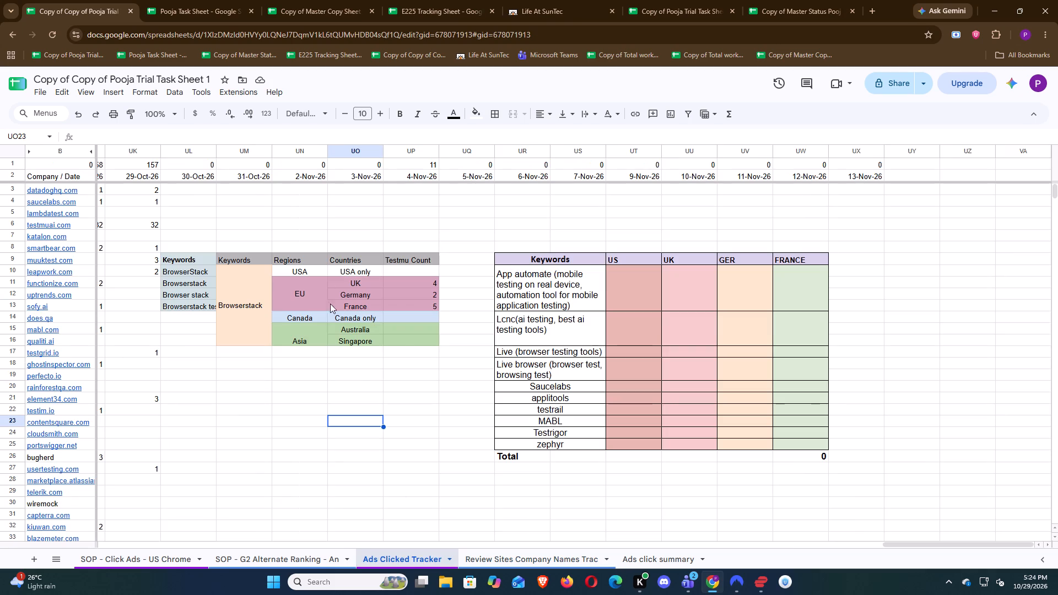
{"action": "left_click", "coordinate": [413, 382]}
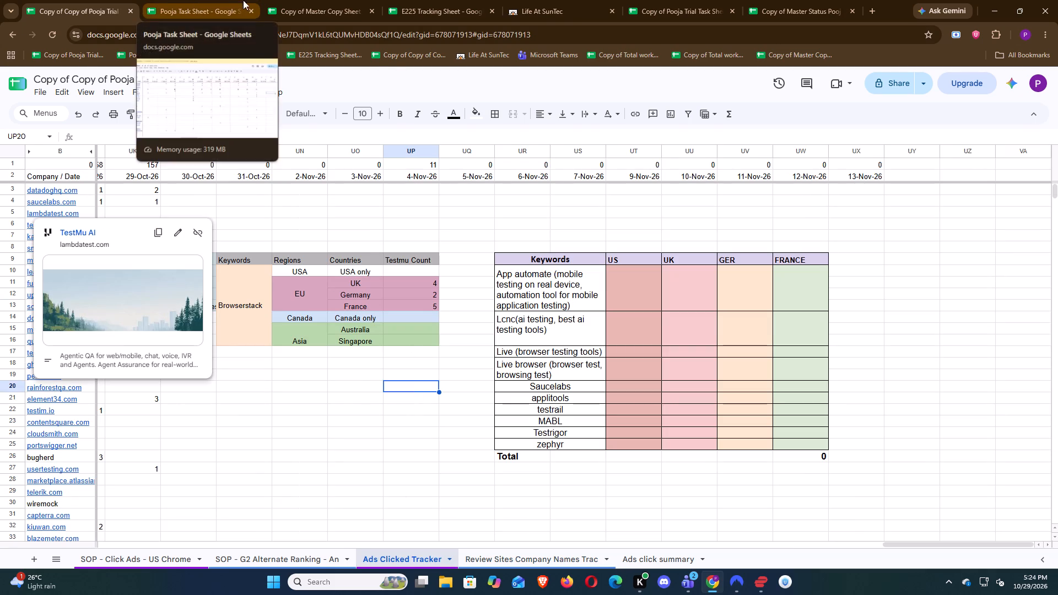
Select the merged Status summary cell on the Group Status sheet of Copy of Master Copy Sheet Pooja.
{"action": "left_click", "coordinate": [304, 0]}
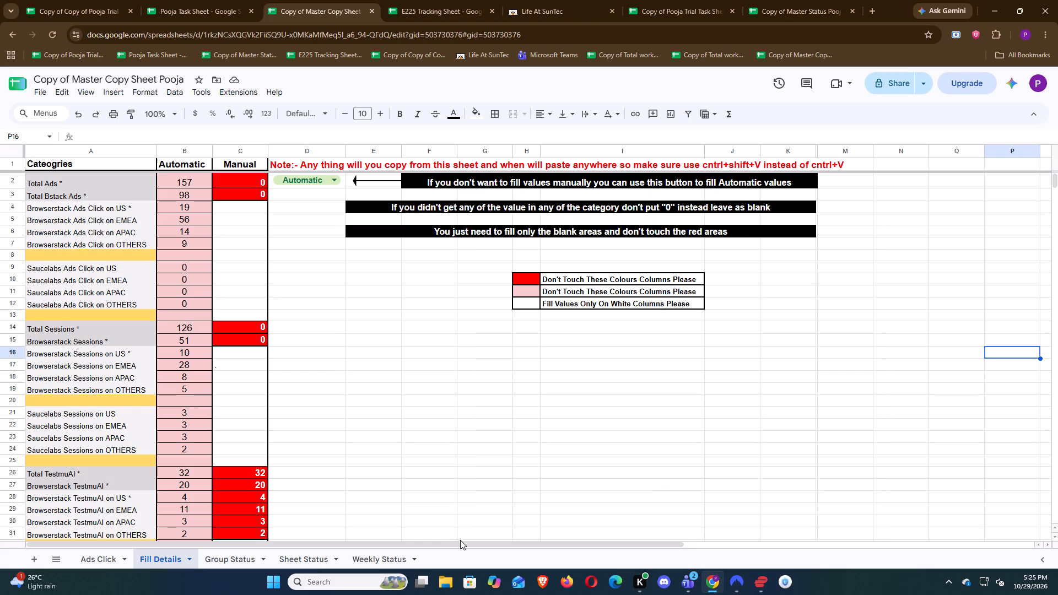
{"action": "left_click", "coordinate": [245, 559]}
{"action": "left_click", "coordinate": [348, 461]}
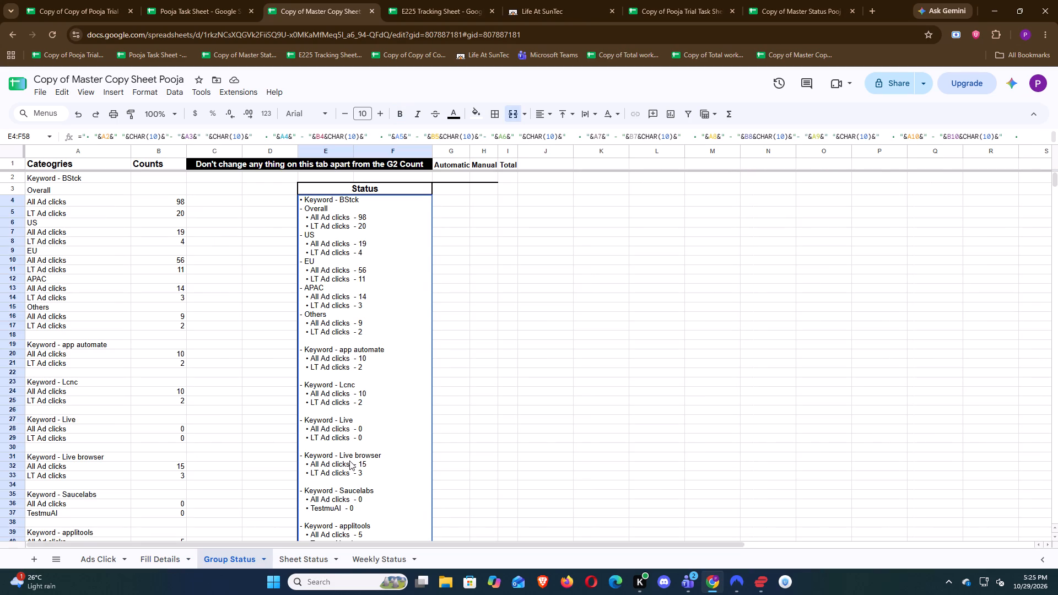
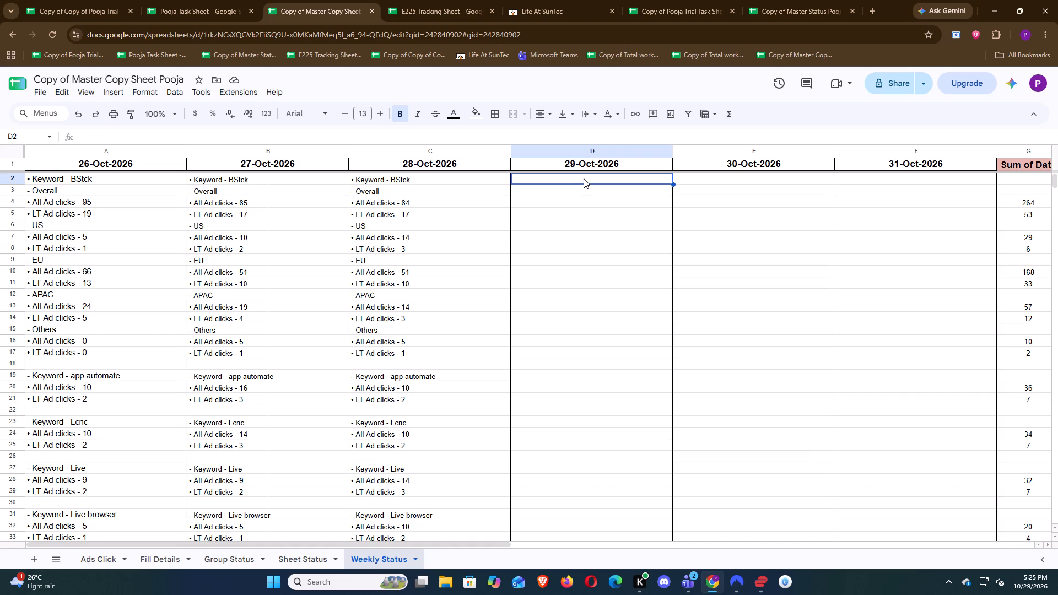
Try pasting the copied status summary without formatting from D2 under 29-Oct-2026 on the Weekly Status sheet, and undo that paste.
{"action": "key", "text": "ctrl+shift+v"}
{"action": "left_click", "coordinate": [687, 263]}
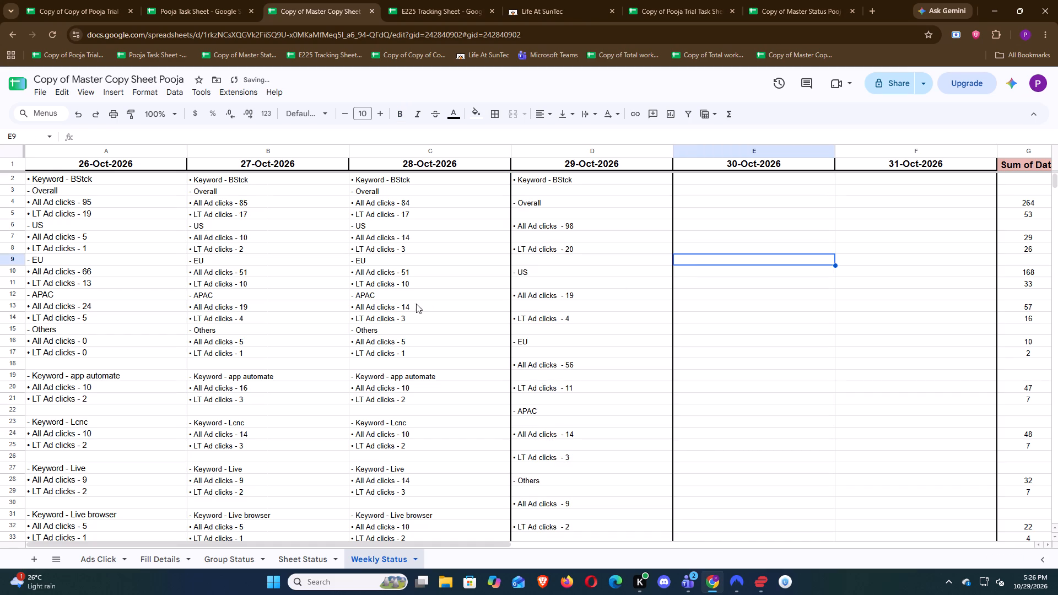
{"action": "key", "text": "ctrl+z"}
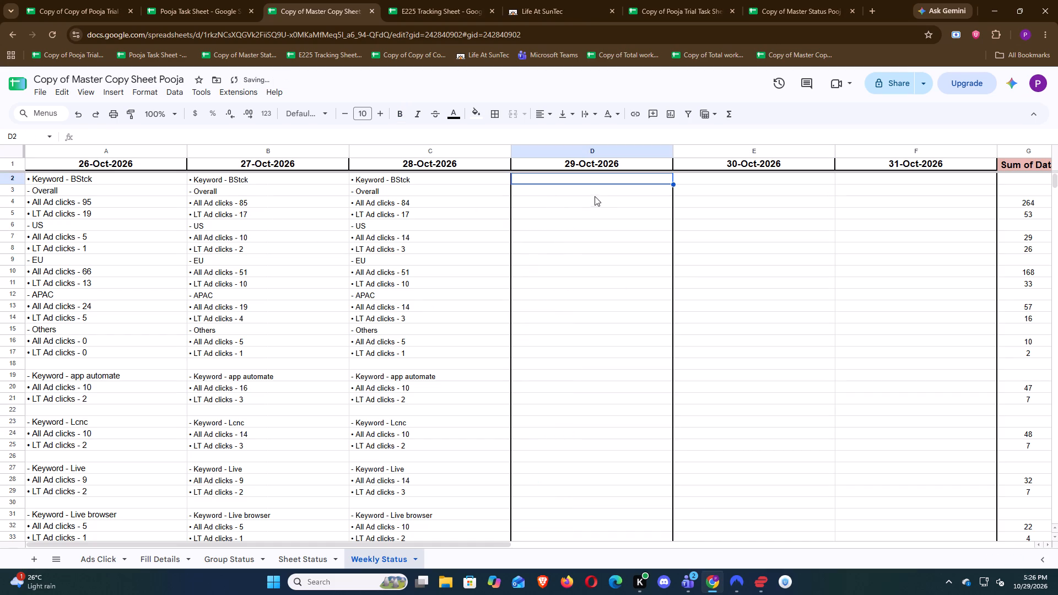
Paste the copied status summary with its original formatting into the 29-Oct-2026 column of the Weekly Status sheet, starting at D2.
{"action": "left_click", "coordinate": [586, 178]}
{"action": "key", "text": "ctrl+v"}
{"action": "left_click", "coordinate": [749, 302]}
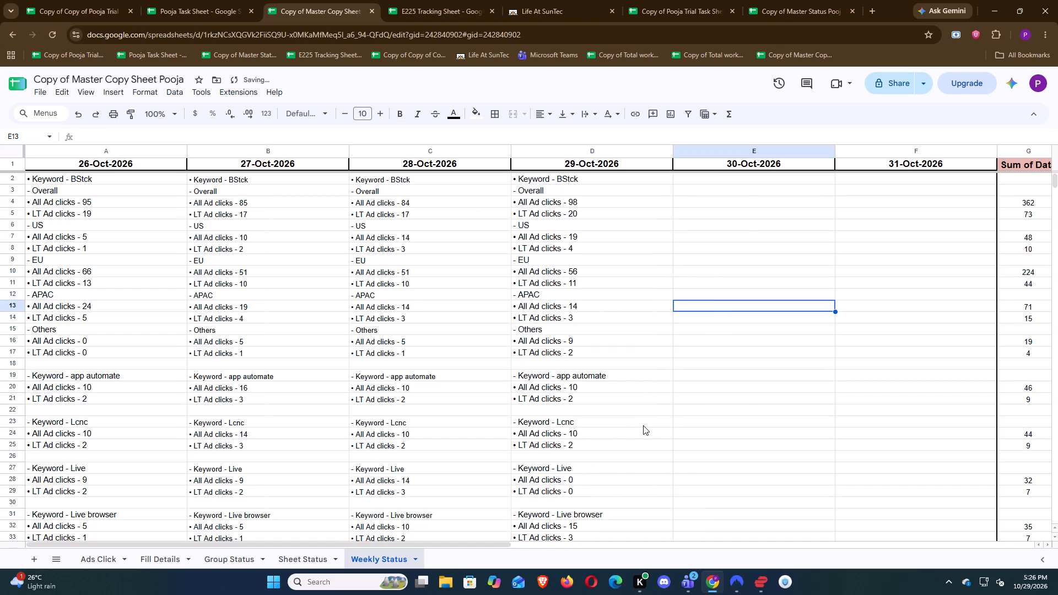
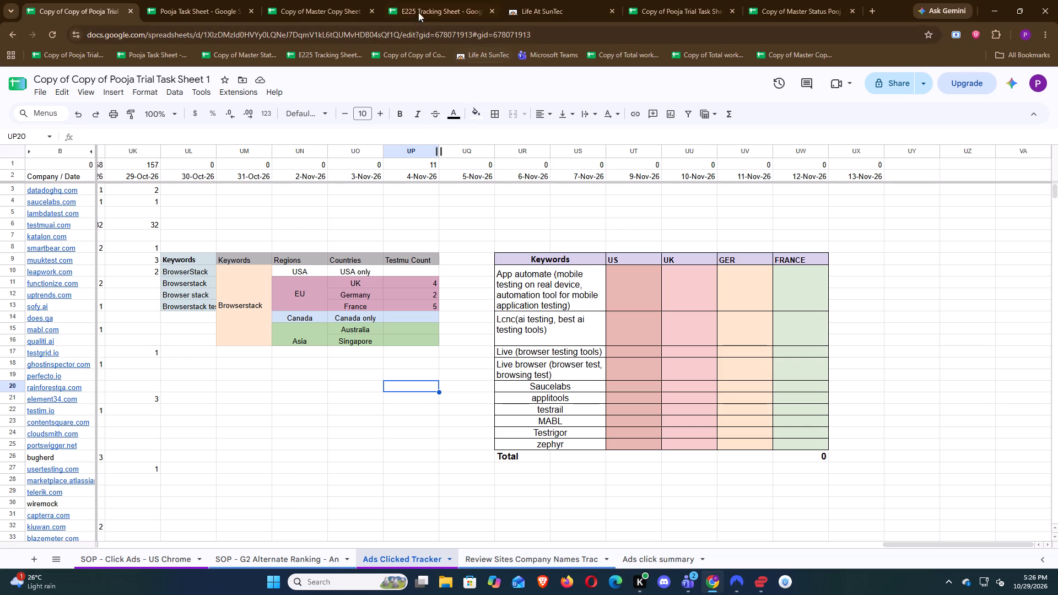
Review the category counts on Sheet Status in Copy of Master Copy Sheet Pooja and the Shift Tracker in E225 Tracking Sheet.
{"action": "left_click", "coordinate": [341, 0]}
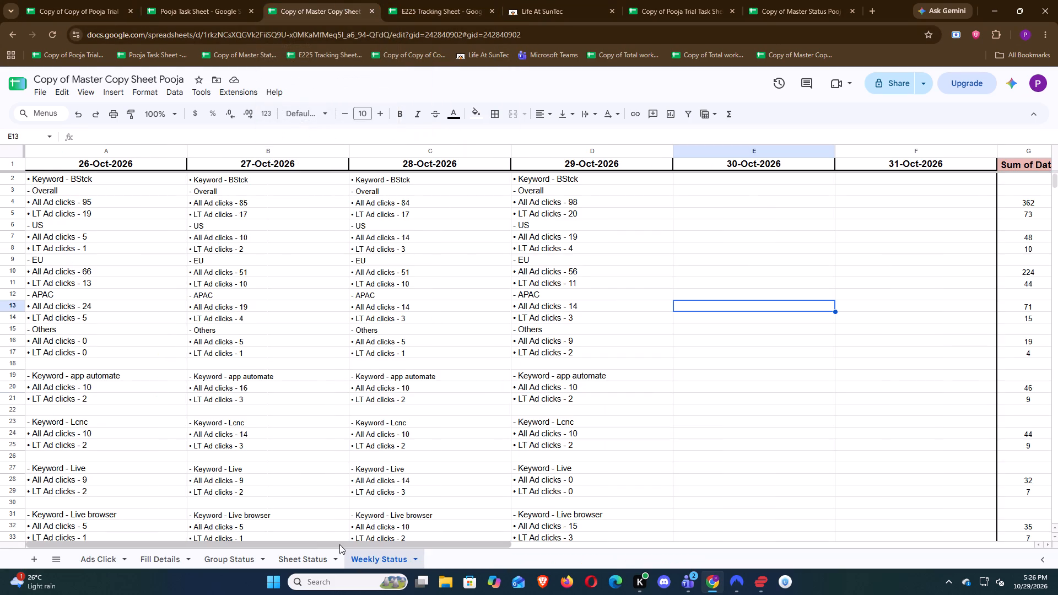
{"action": "left_click", "coordinate": [312, 551]}
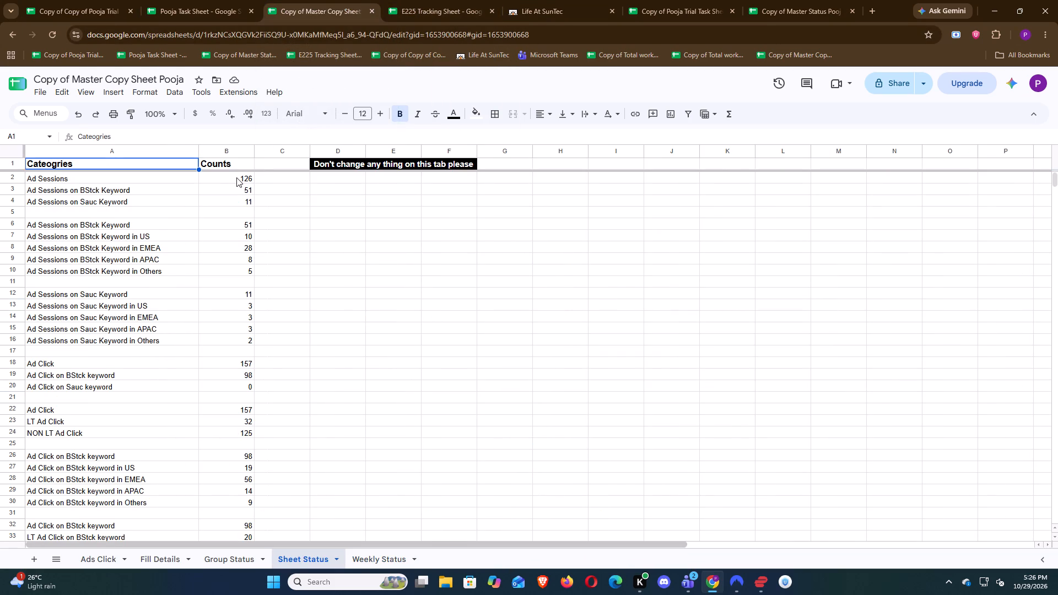
{"action": "left_click", "coordinate": [424, 0]}
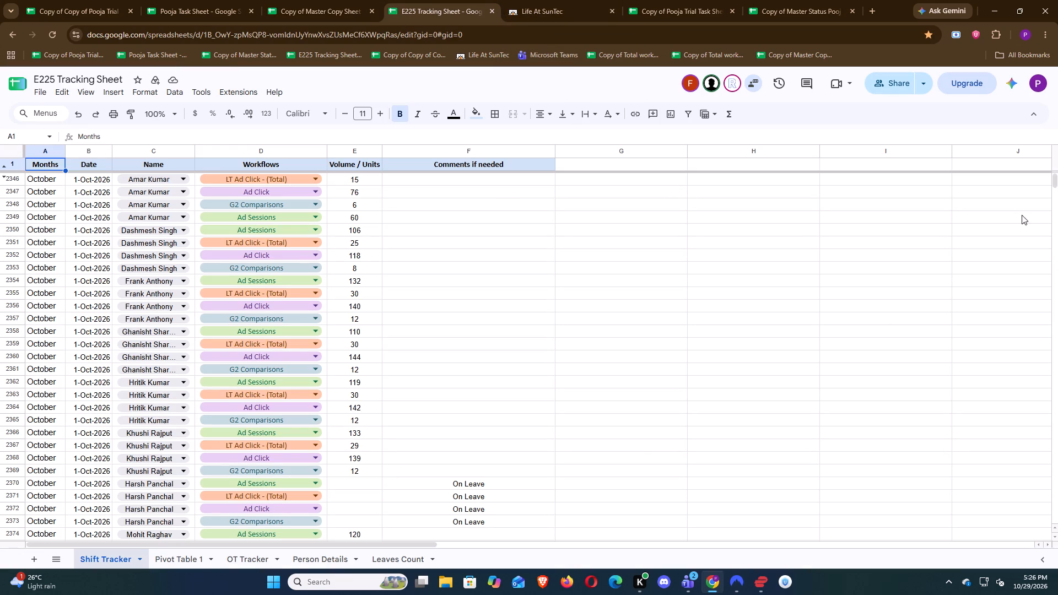
{"action": "left_click", "coordinate": [105, 0]}
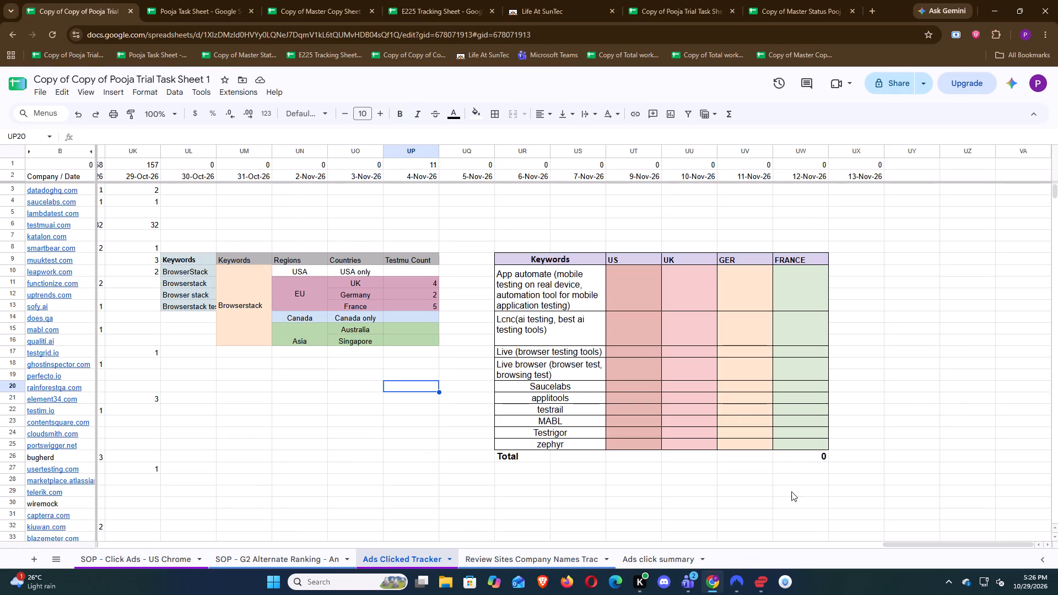